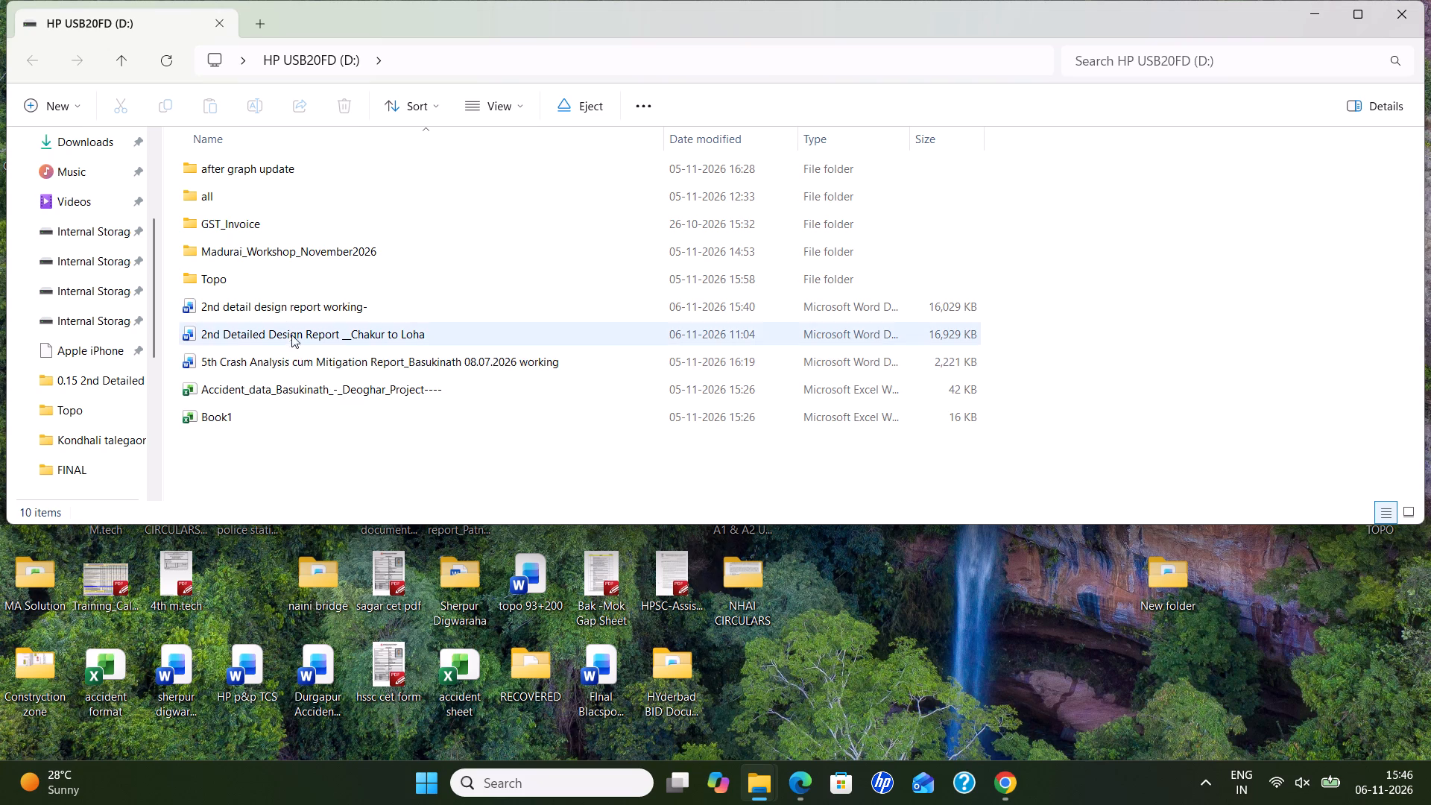
Move the file "2nd detail design report working-" from the USB drive into the Final Ausa-Chakur folder.
{"action": "left_click", "coordinate": [281, 309]}
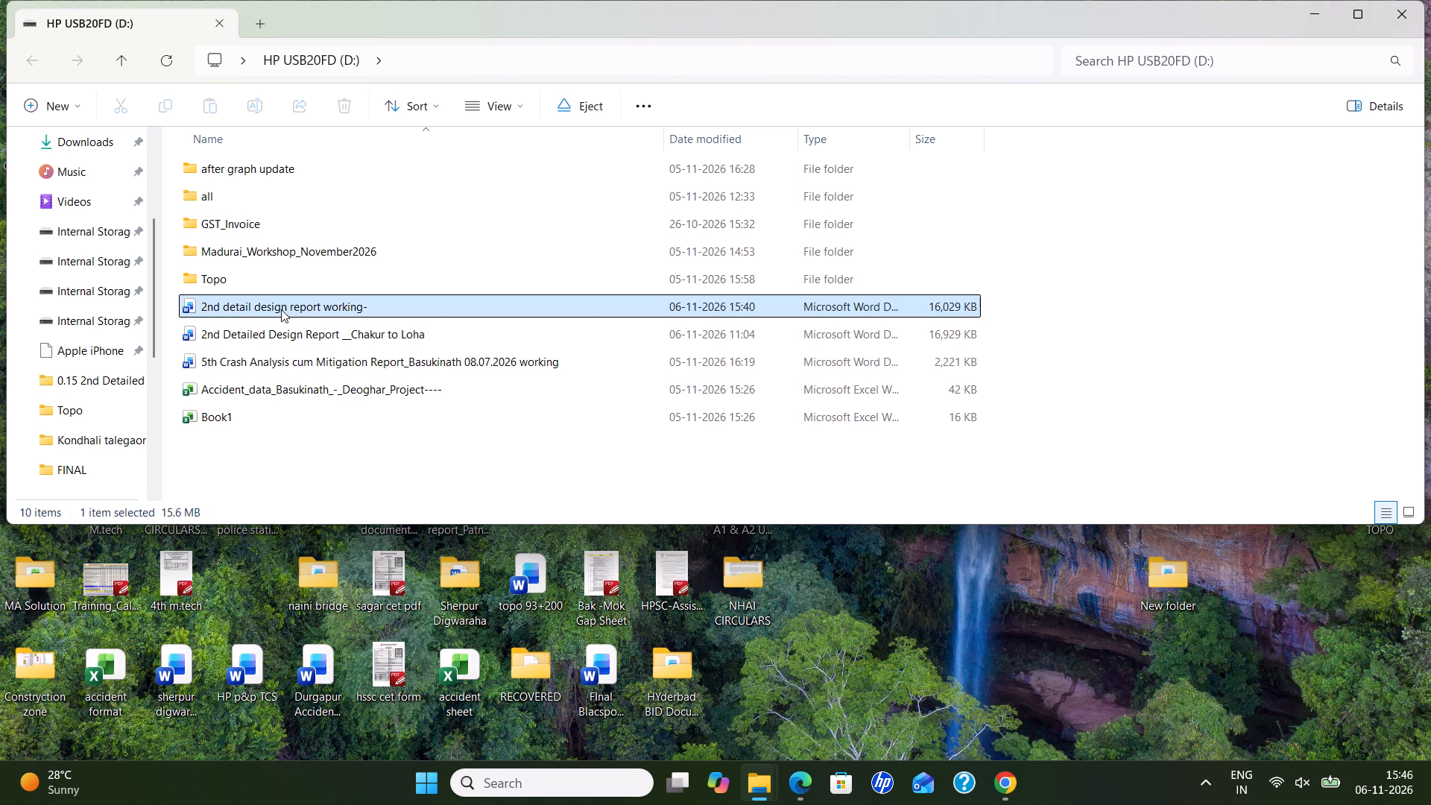
{"action": "left_click", "coordinate": [281, 309]}
{"action": "key", "text": "ctrl+x"}
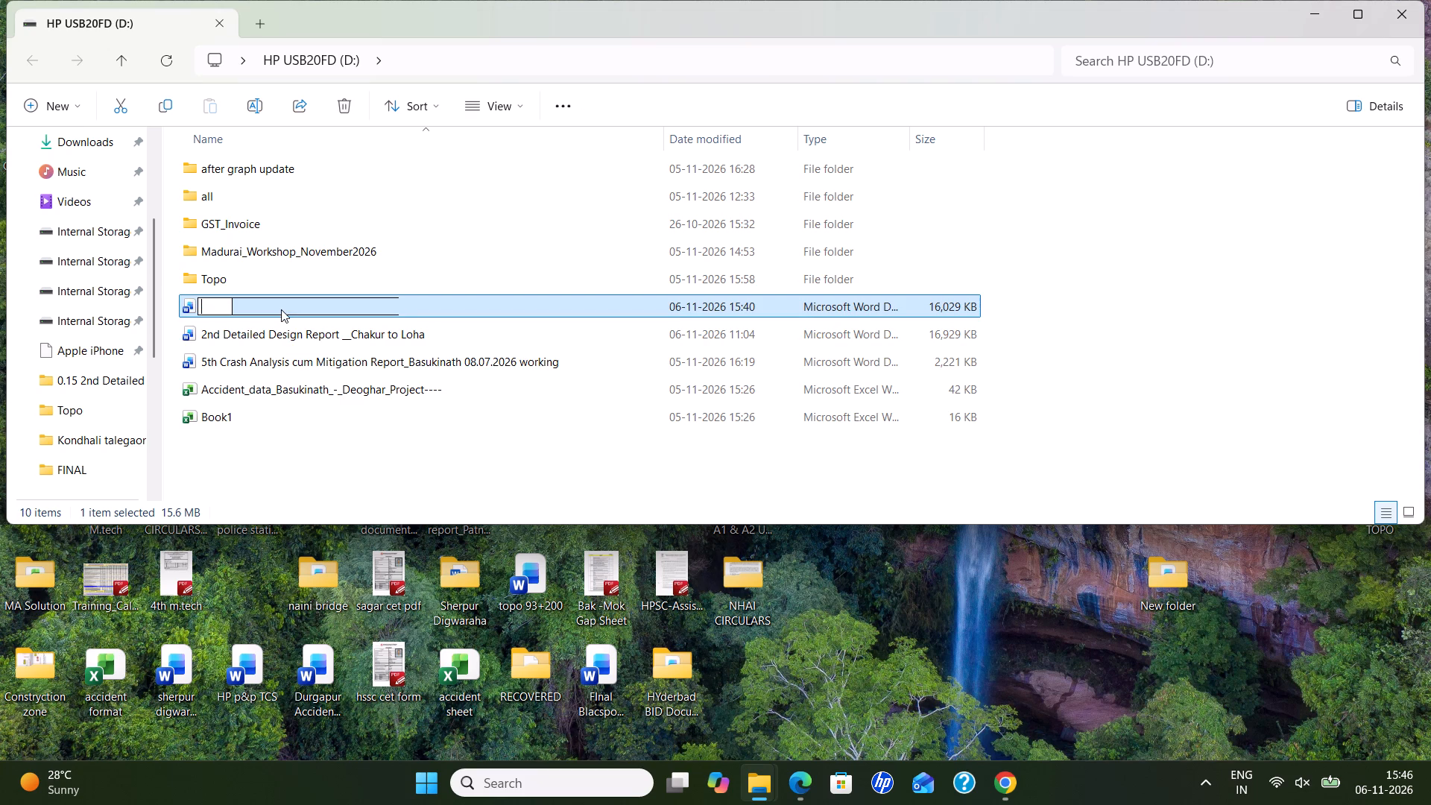
{"action": "left_click", "coordinate": [275, 351]}
{"action": "left_click", "coordinate": [269, 320]}
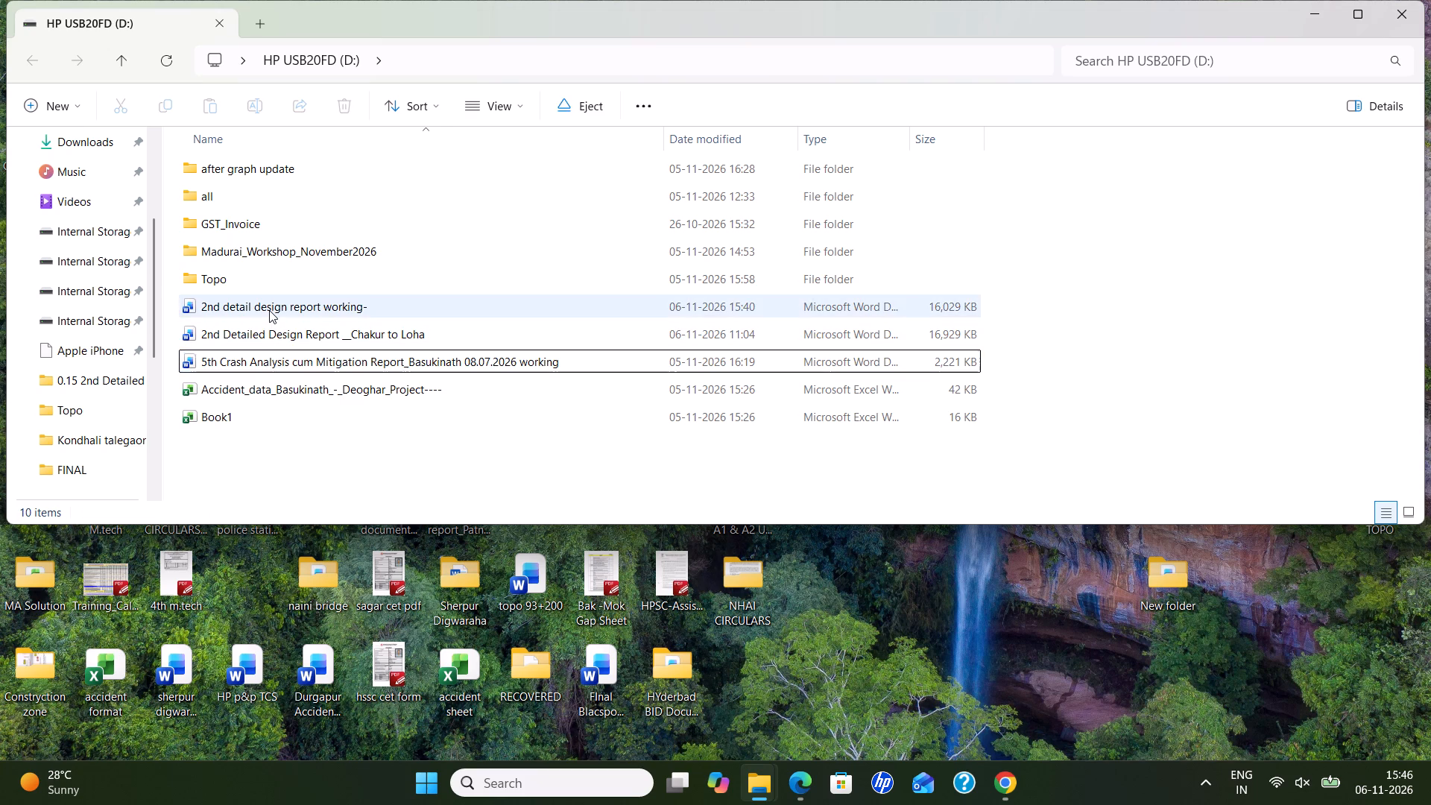
{"action": "left_click", "coordinate": [269, 310]}
{"action": "key", "text": "ctrl+x"}
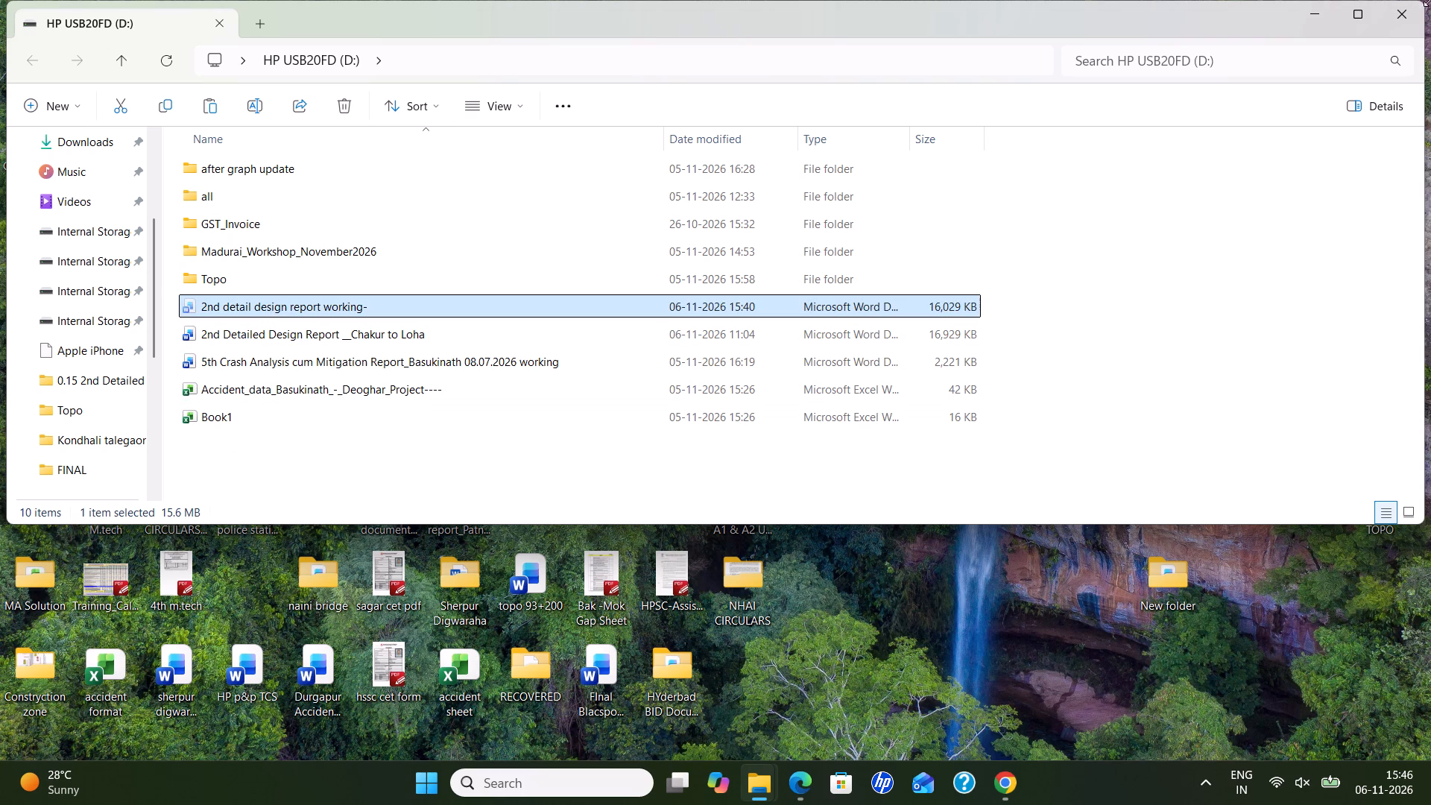
{"action": "left_click", "coordinate": [1402, 5]}
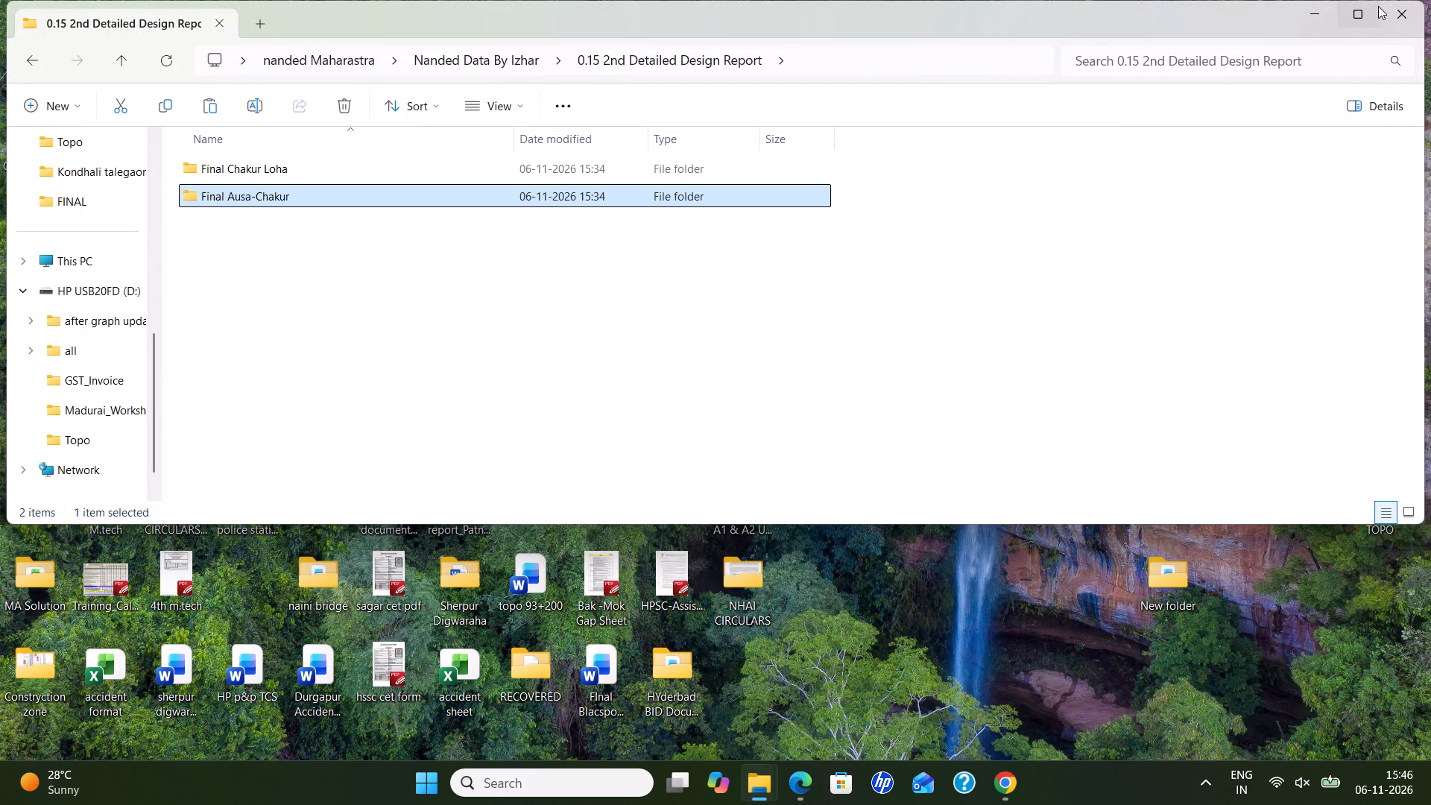
{"action": "double_click", "coordinate": [275, 201]}
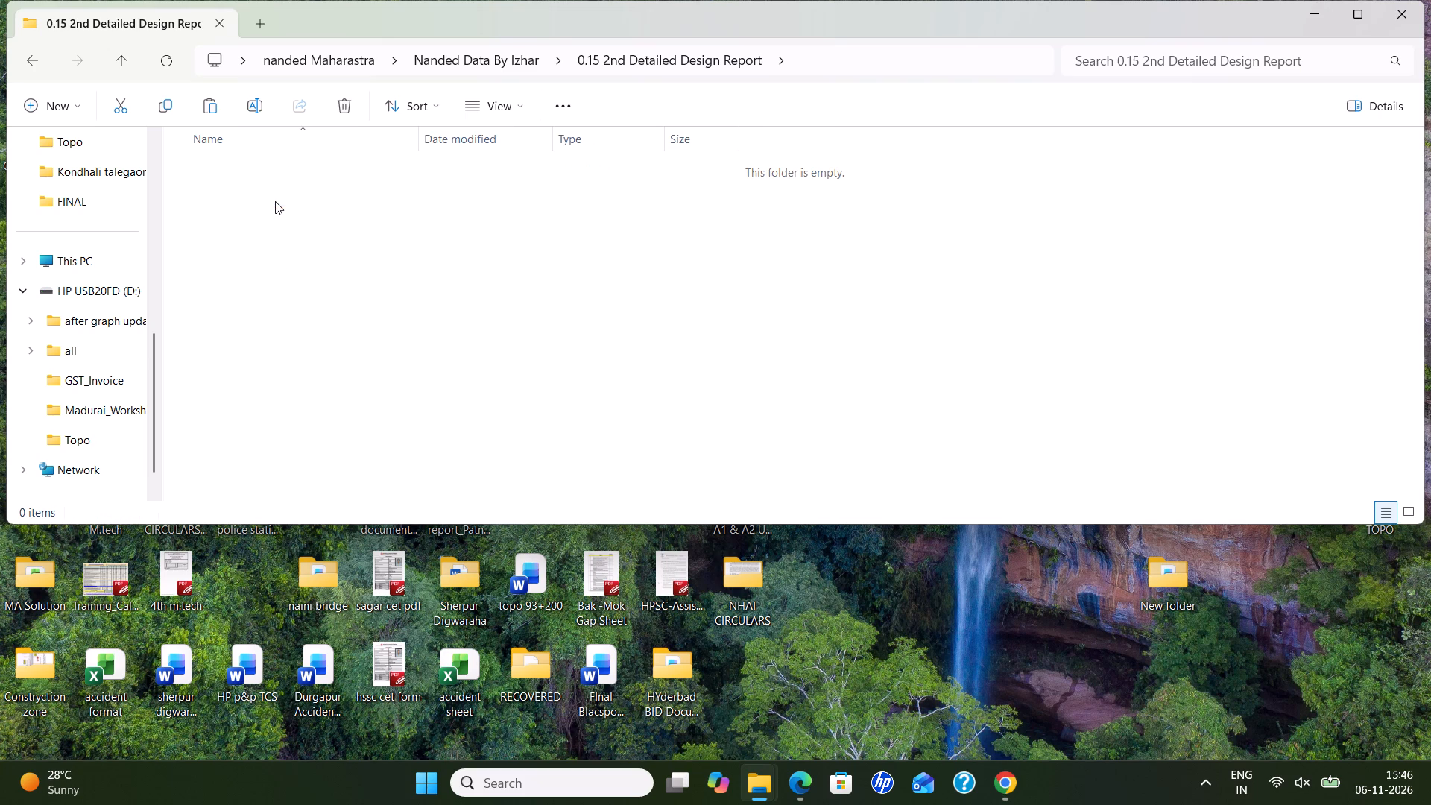
{"action": "left_click", "coordinate": [184, 105]}
{"action": "left_click", "coordinate": [206, 105]}
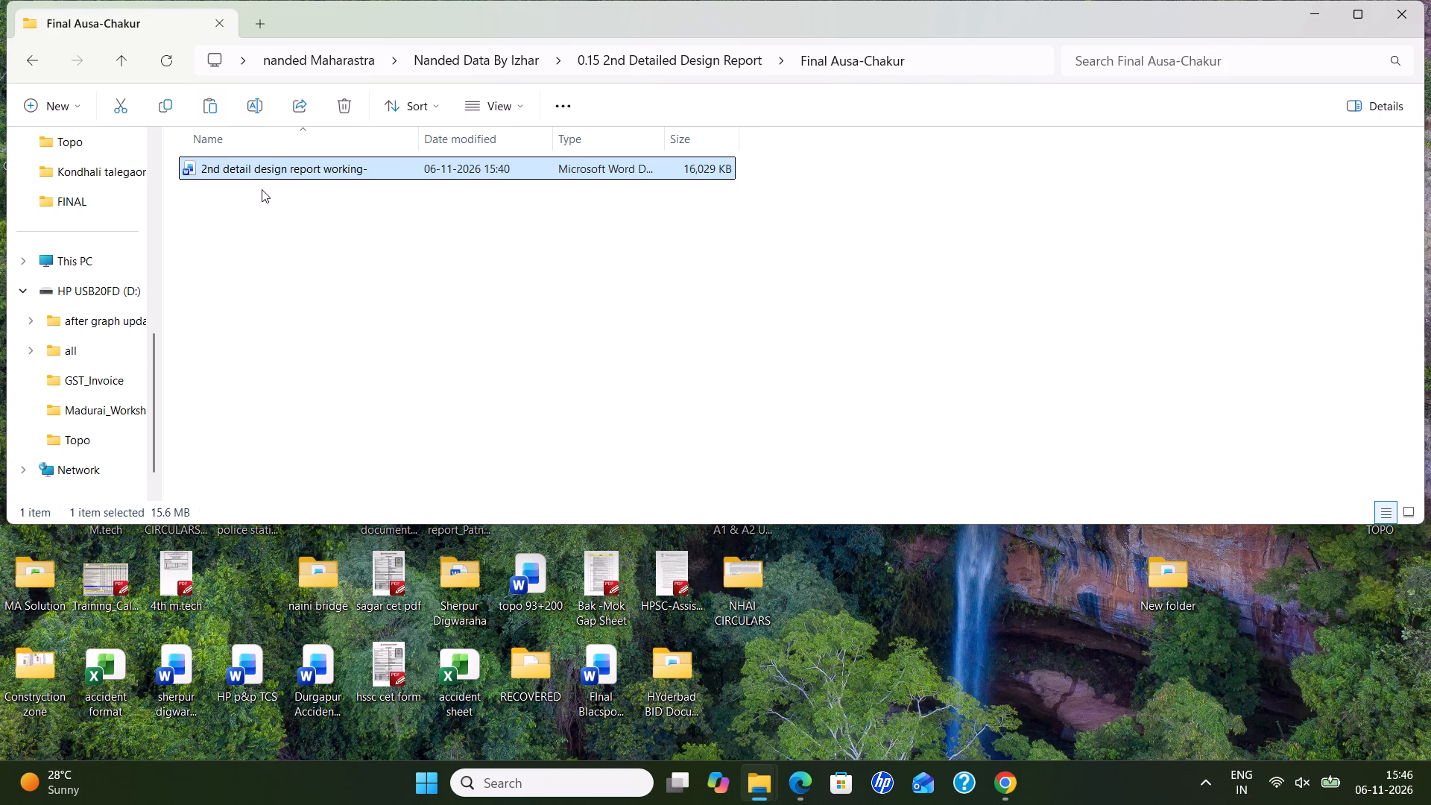
Open the moved report in Word and look over its cover page and table of contents.
{"action": "double_click", "coordinate": [265, 169]}
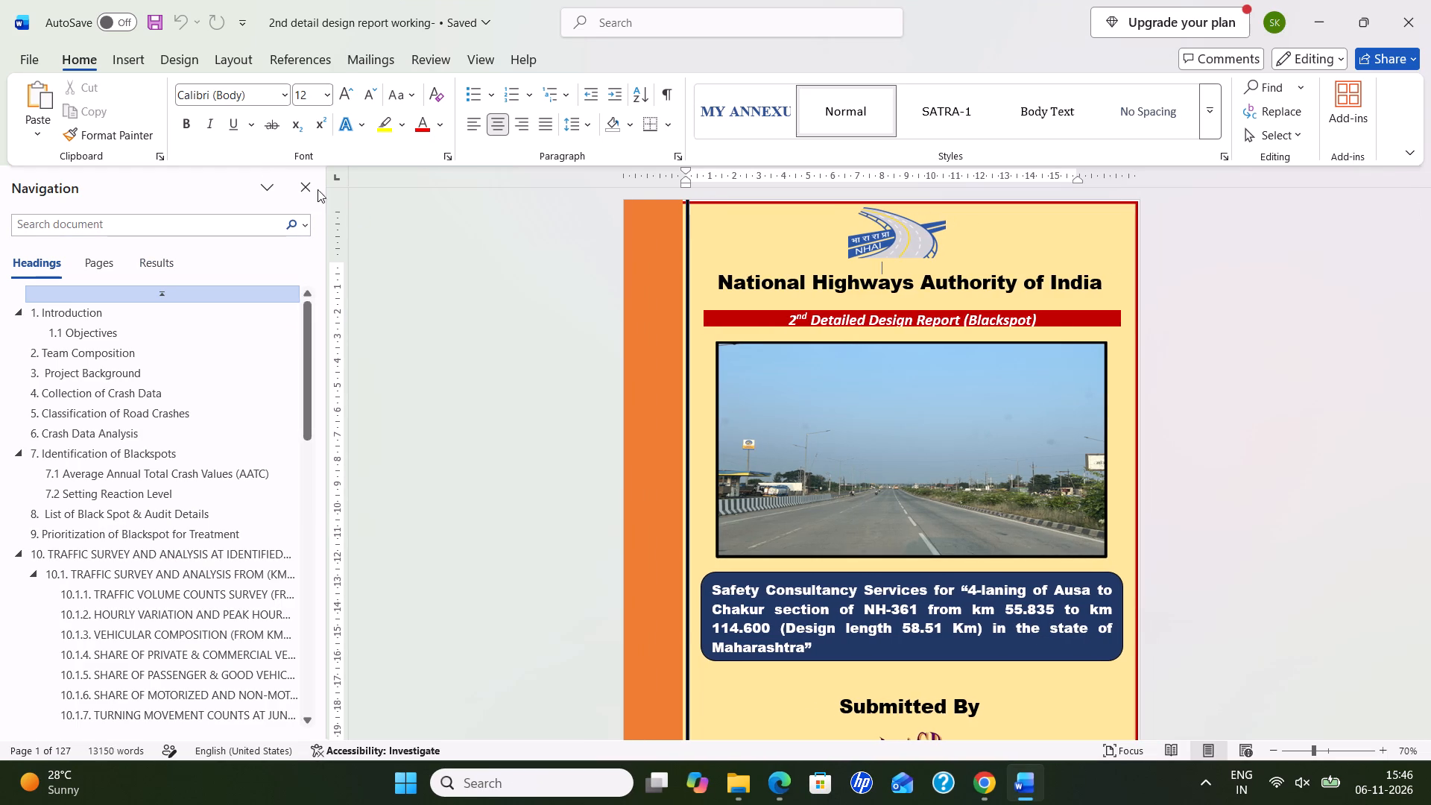
{"action": "scroll", "coordinate": [905, 482], "scroll_direction": "up", "scroll_amount": 4, "text": "ctrl"}
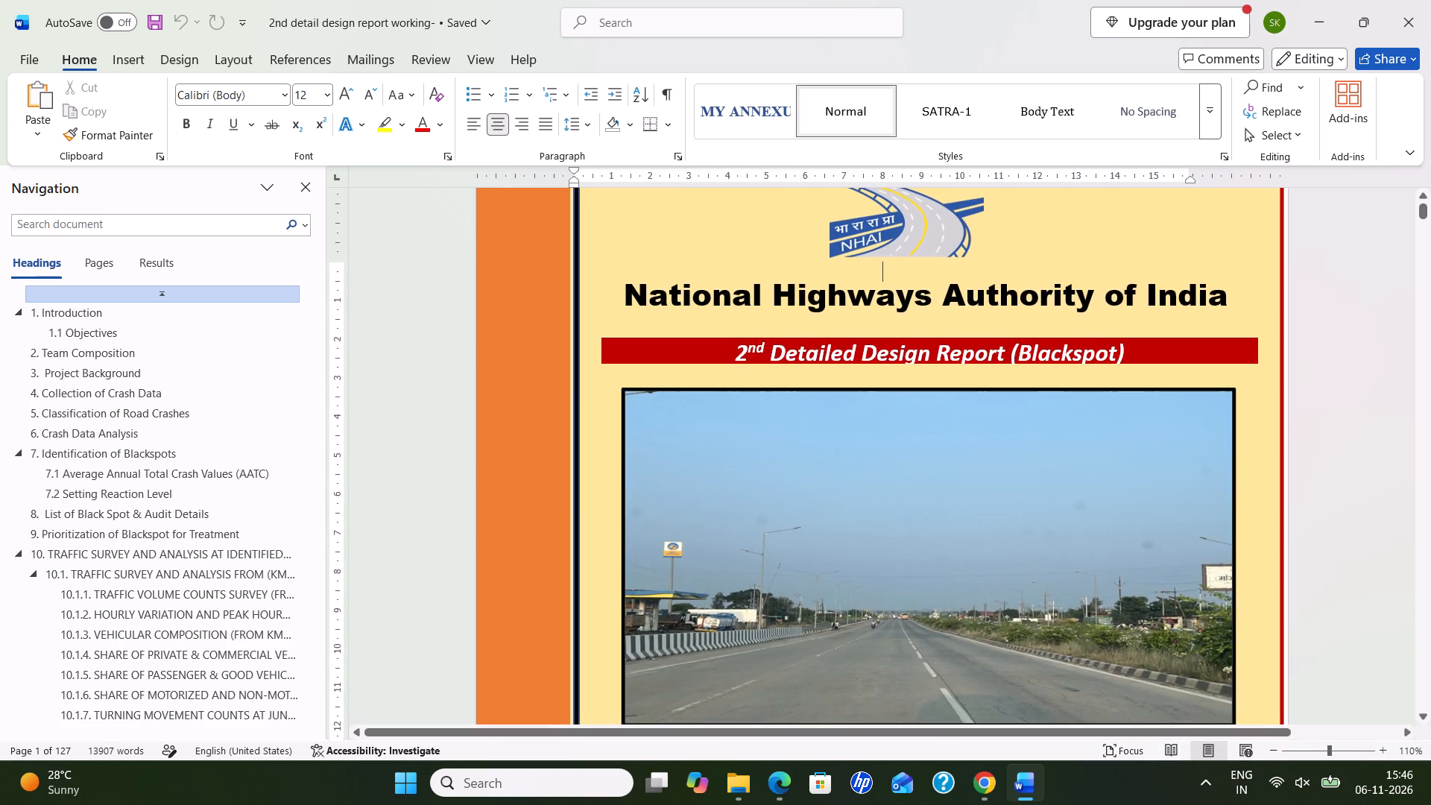
{"action": "scroll", "coordinate": [878, 433], "scroll_direction": "down", "scroll_amount": 14}
{"action": "scroll", "coordinate": [877, 432], "scroll_direction": "down", "scroll_amount": 7}
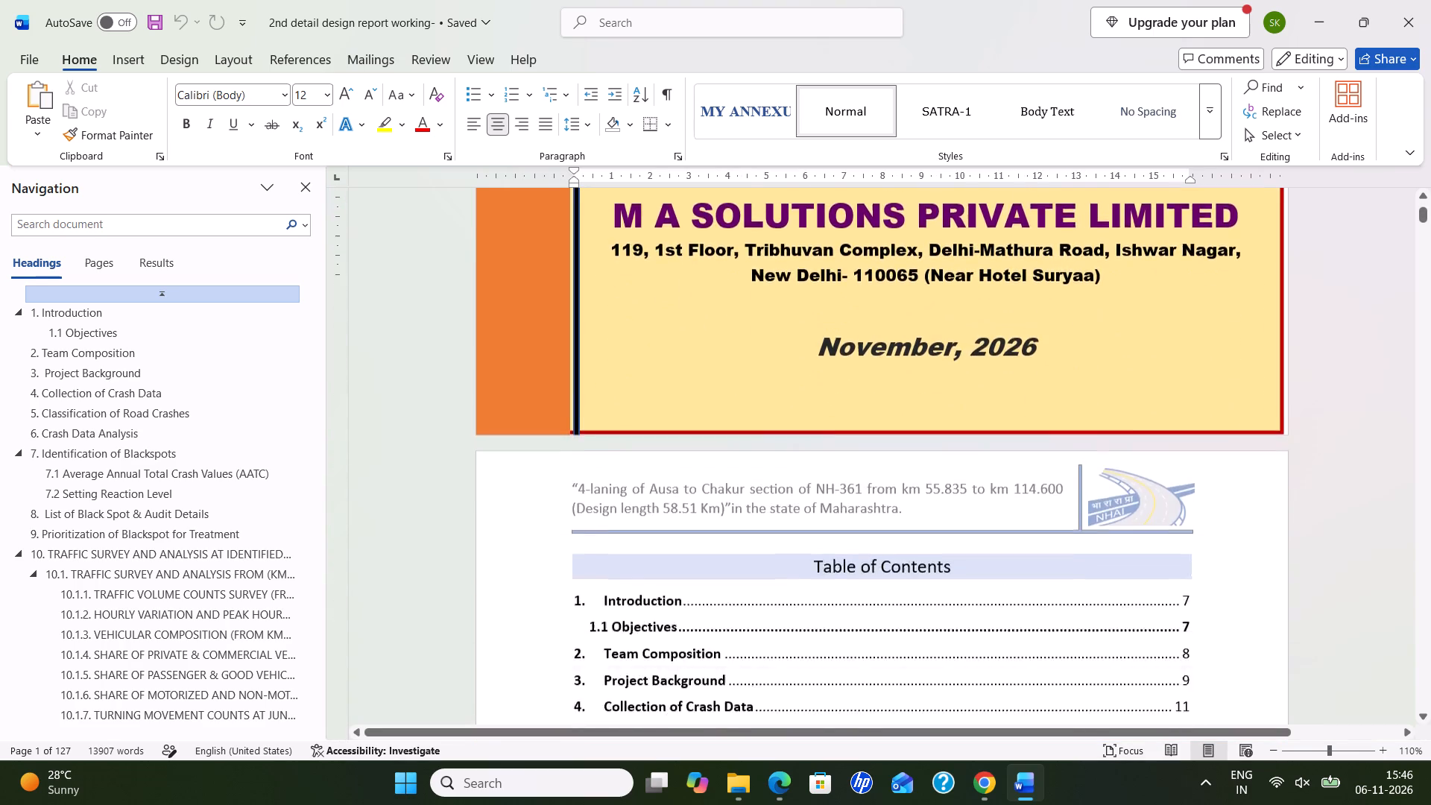
{"action": "scroll", "coordinate": [877, 432], "scroll_direction": "down", "scroll_amount": 12}
{"action": "scroll", "coordinate": [876, 432], "scroll_direction": "up", "scroll_amount": 4}
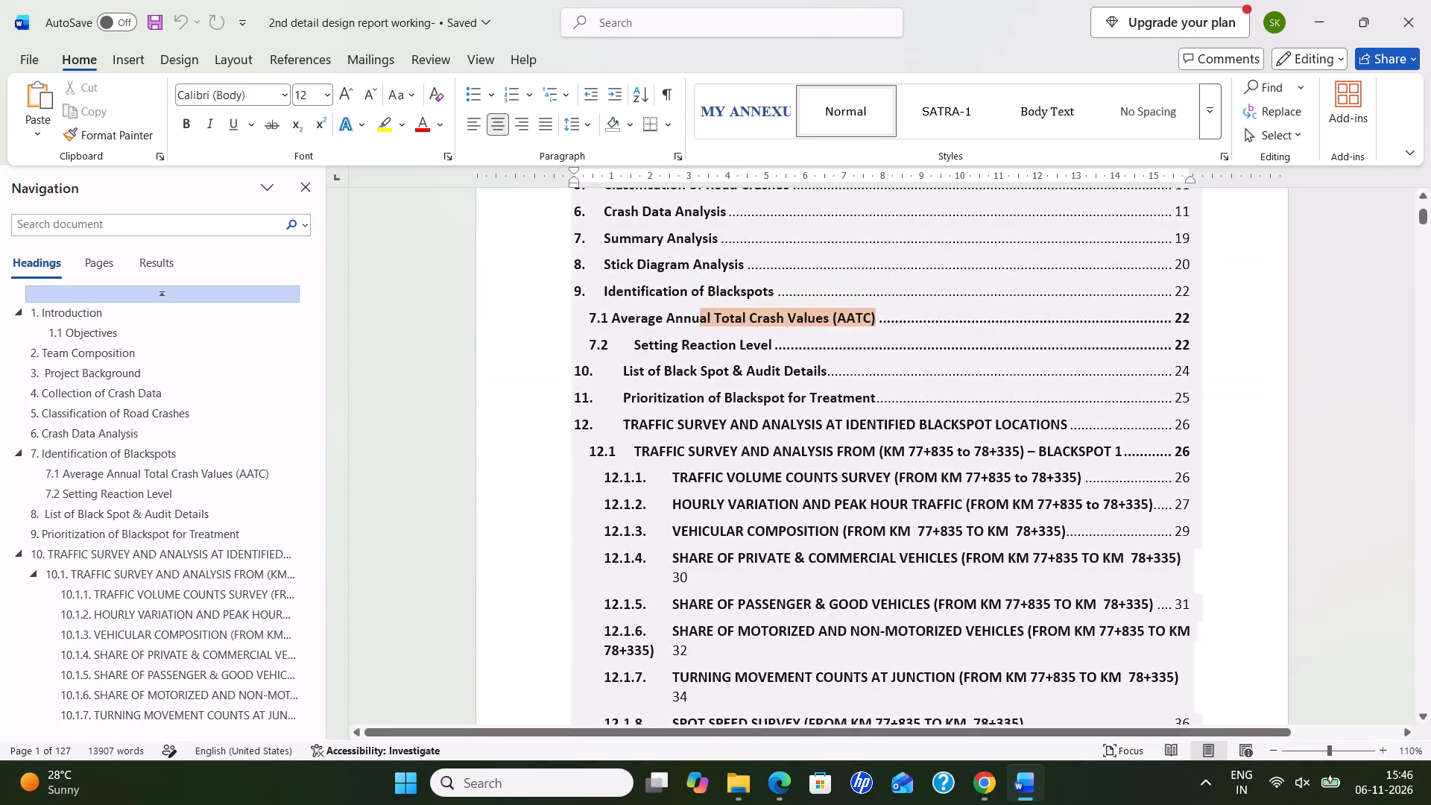
Remove bold from the 2023–2025 figures in Table 6-1, from the Fatal column through the total persons affected column.
{"action": "left_click", "coordinate": [116, 414]}
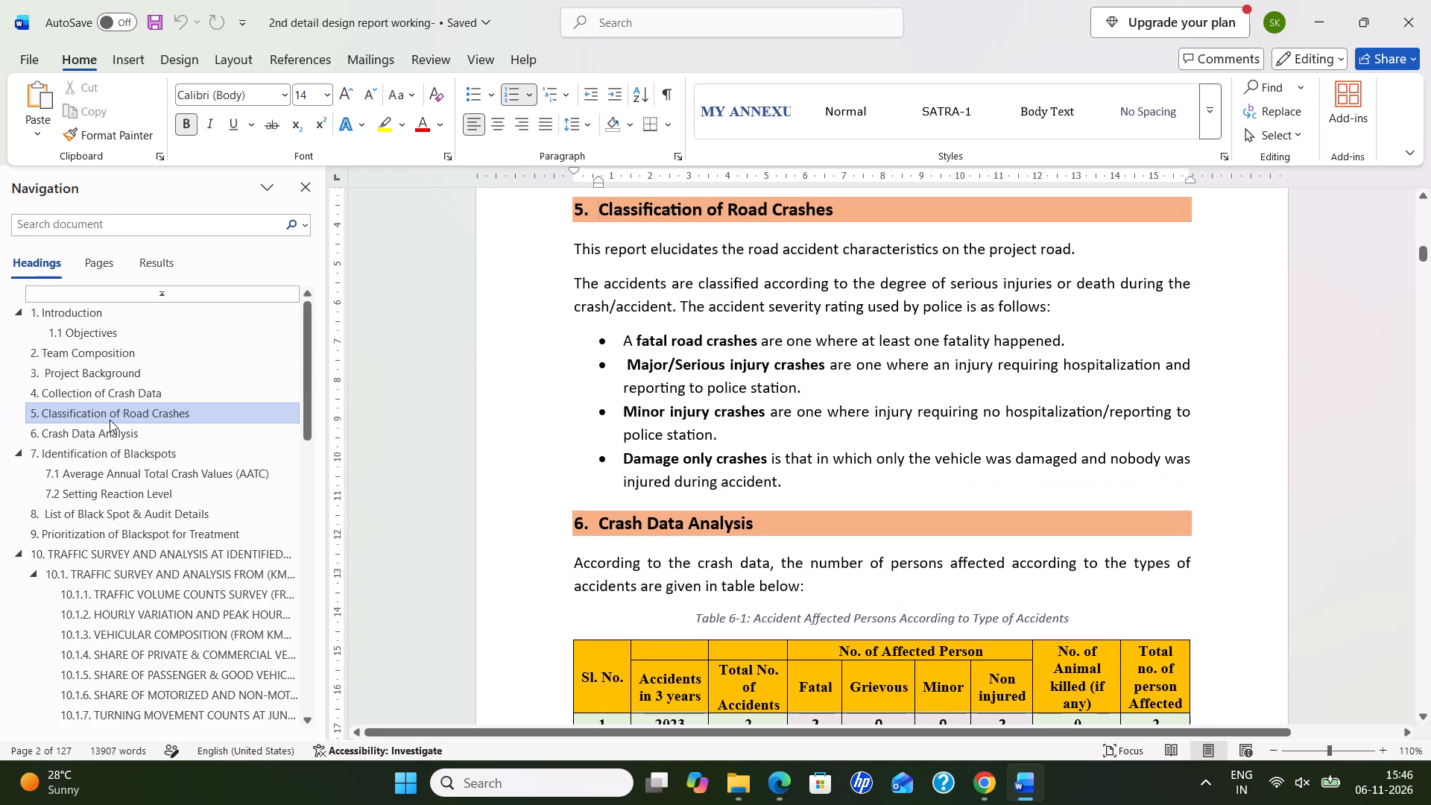
{"action": "left_click", "coordinate": [106, 433]}
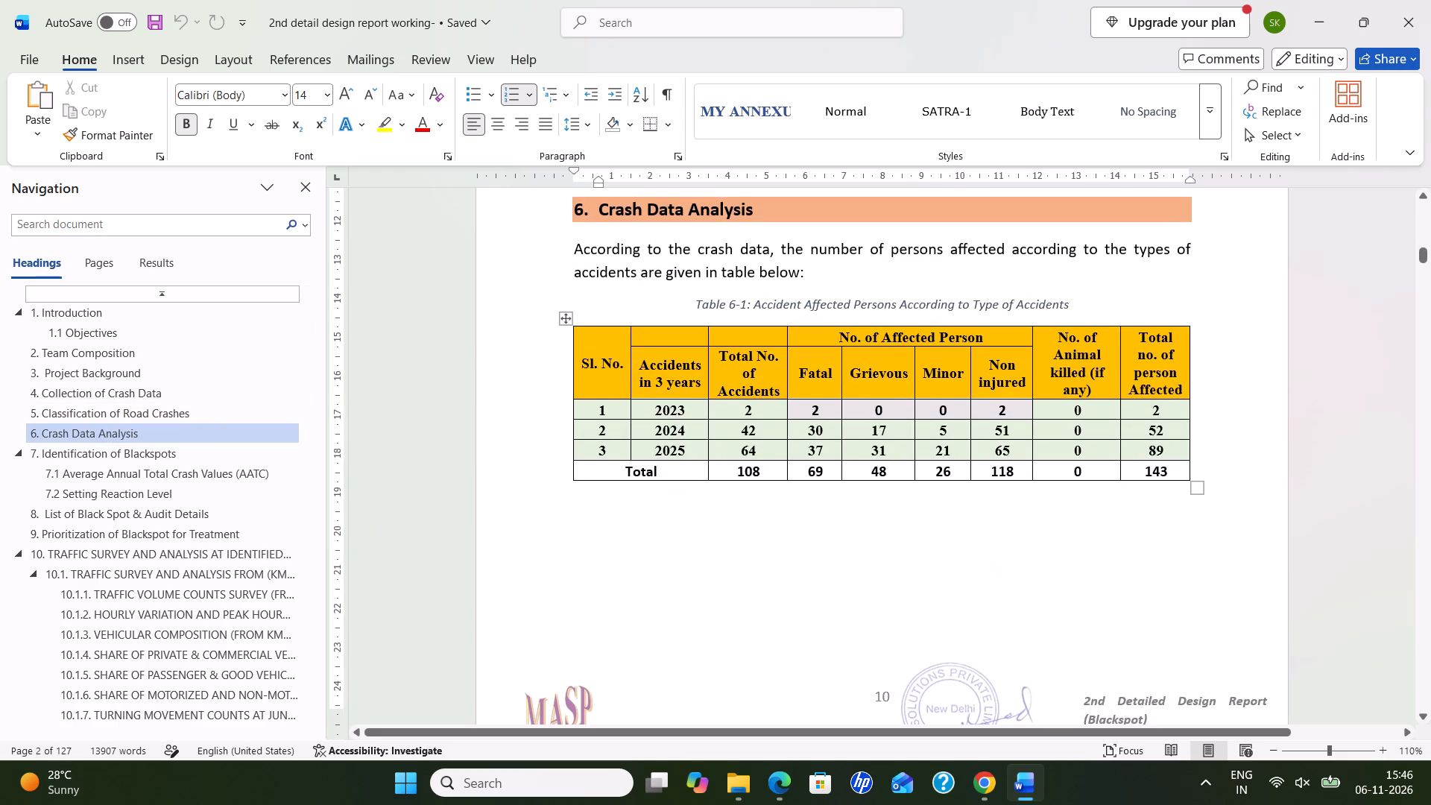
{"action": "scroll", "coordinate": [934, 520], "scroll_direction": "down", "scroll_amount": 14}
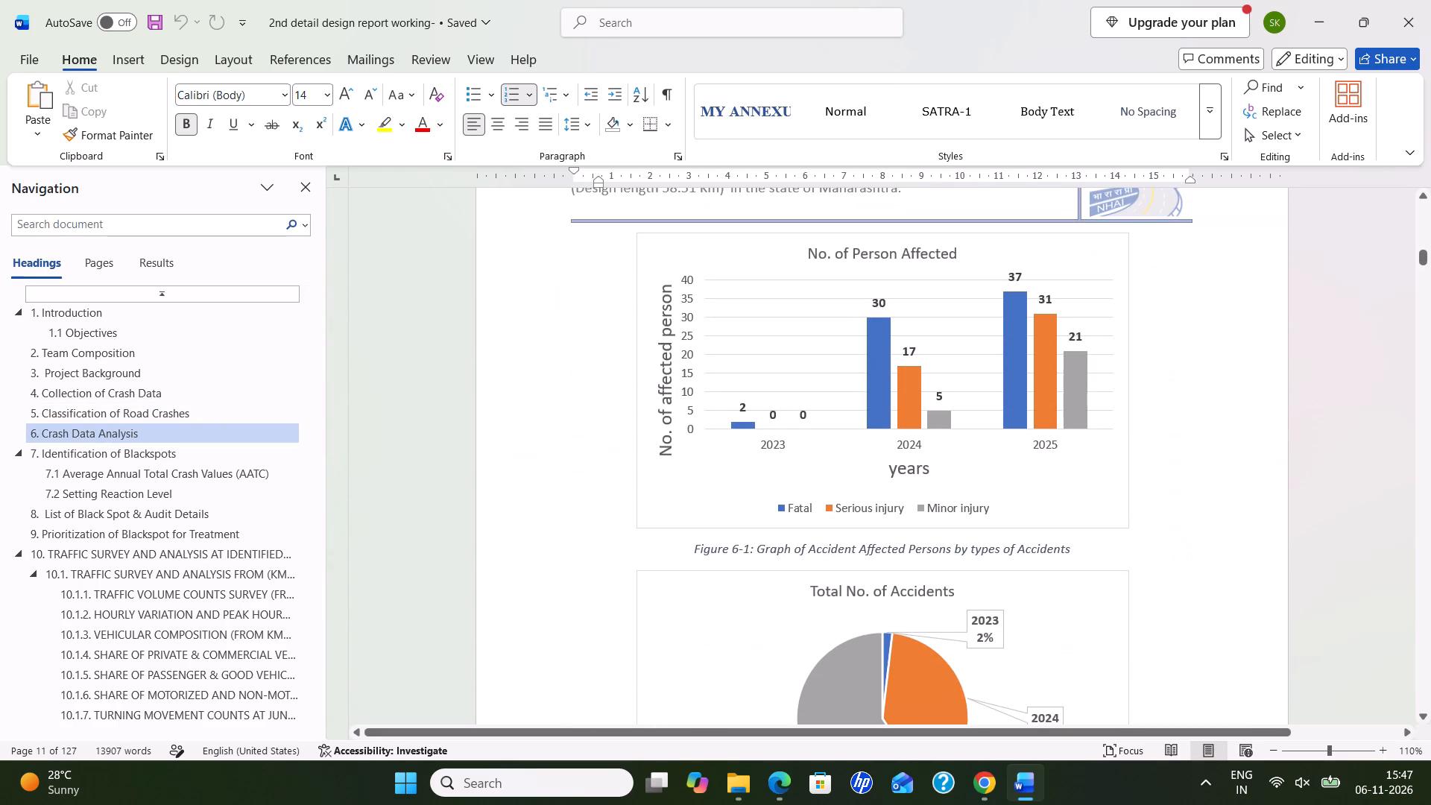
{"action": "scroll", "coordinate": [905, 540], "scroll_direction": "up", "scroll_amount": 3}
{"action": "scroll", "coordinate": [758, 467], "scroll_direction": "up", "scroll_amount": 3}
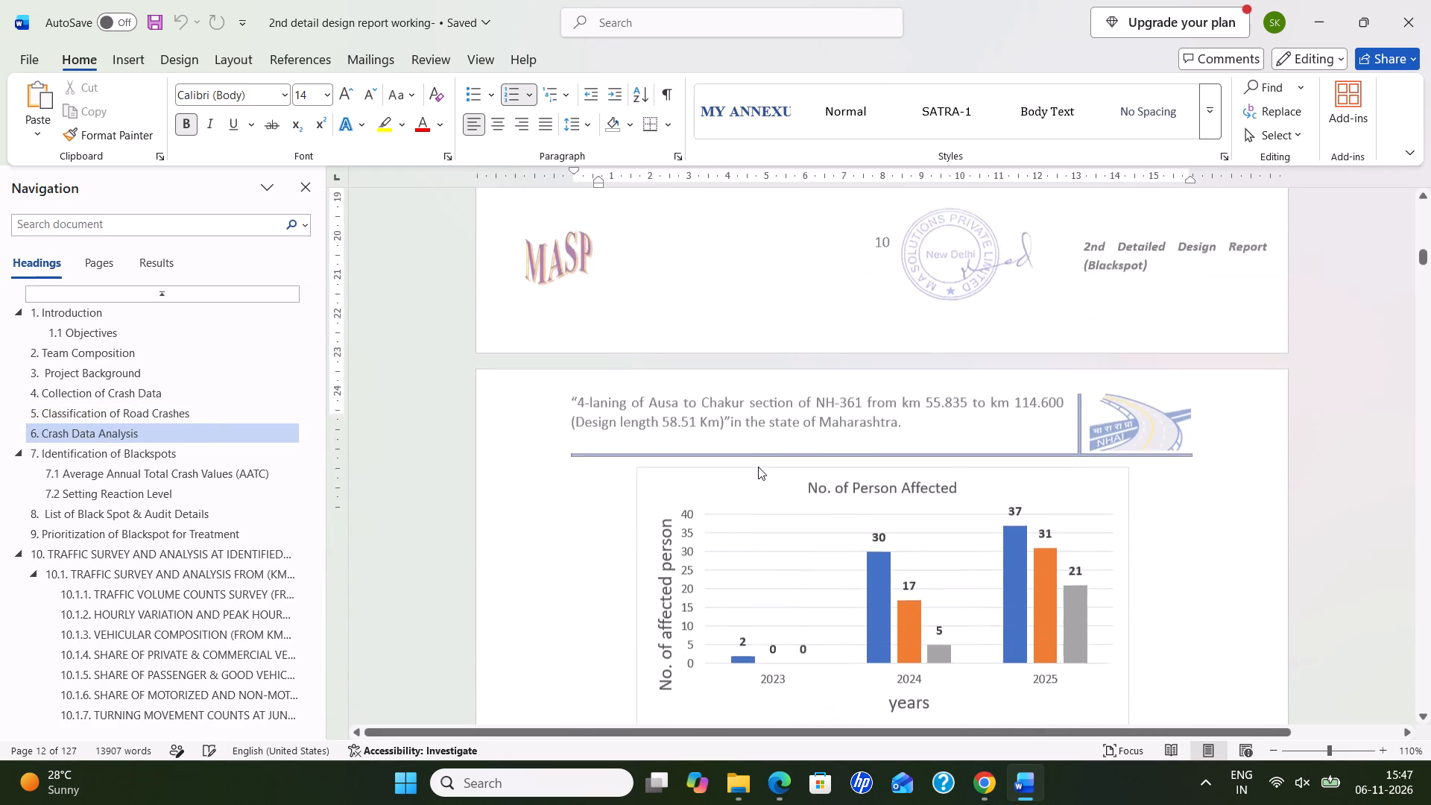
{"action": "scroll", "coordinate": [758, 467], "scroll_direction": "up", "scroll_amount": 6}
{"action": "scroll", "coordinate": [758, 467], "scroll_direction": "down", "scroll_amount": 4}
{"action": "scroll", "coordinate": [756, 464], "scroll_direction": "up", "scroll_amount": 4}
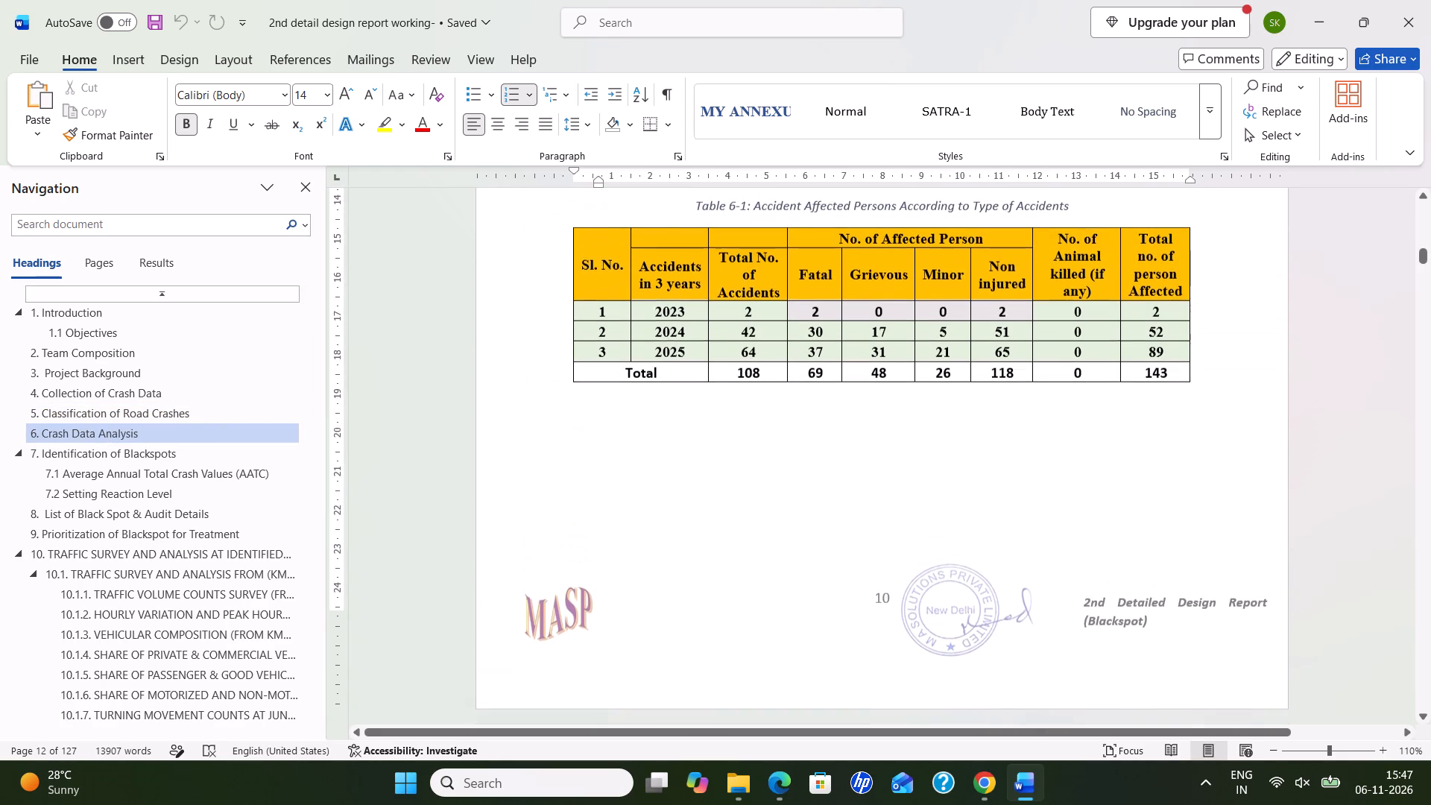
{"action": "scroll", "coordinate": [745, 432], "scroll_direction": "up", "scroll_amount": 3}
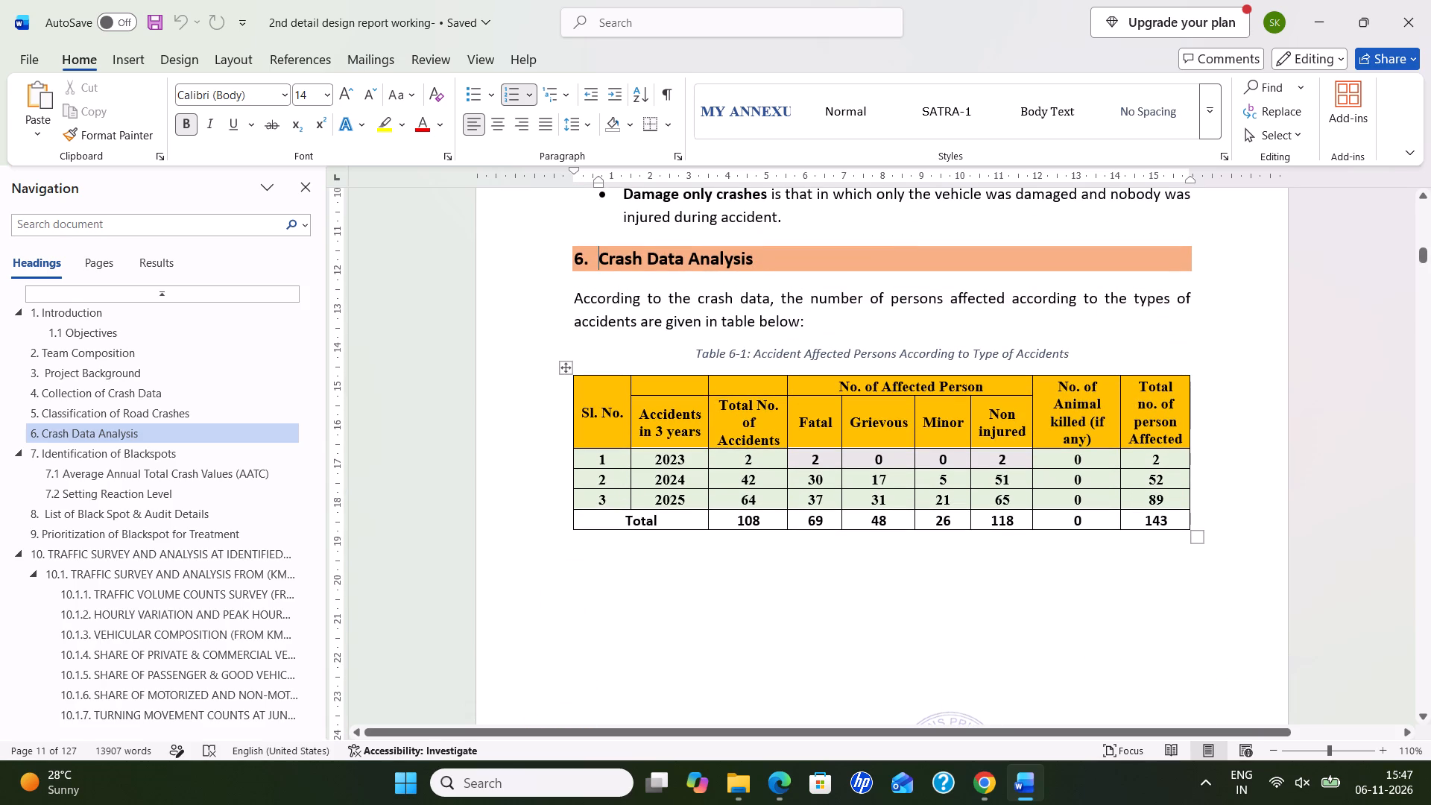
{"action": "left_click_drag", "start_coordinate": [806, 454], "coordinate": [1148, 490]}
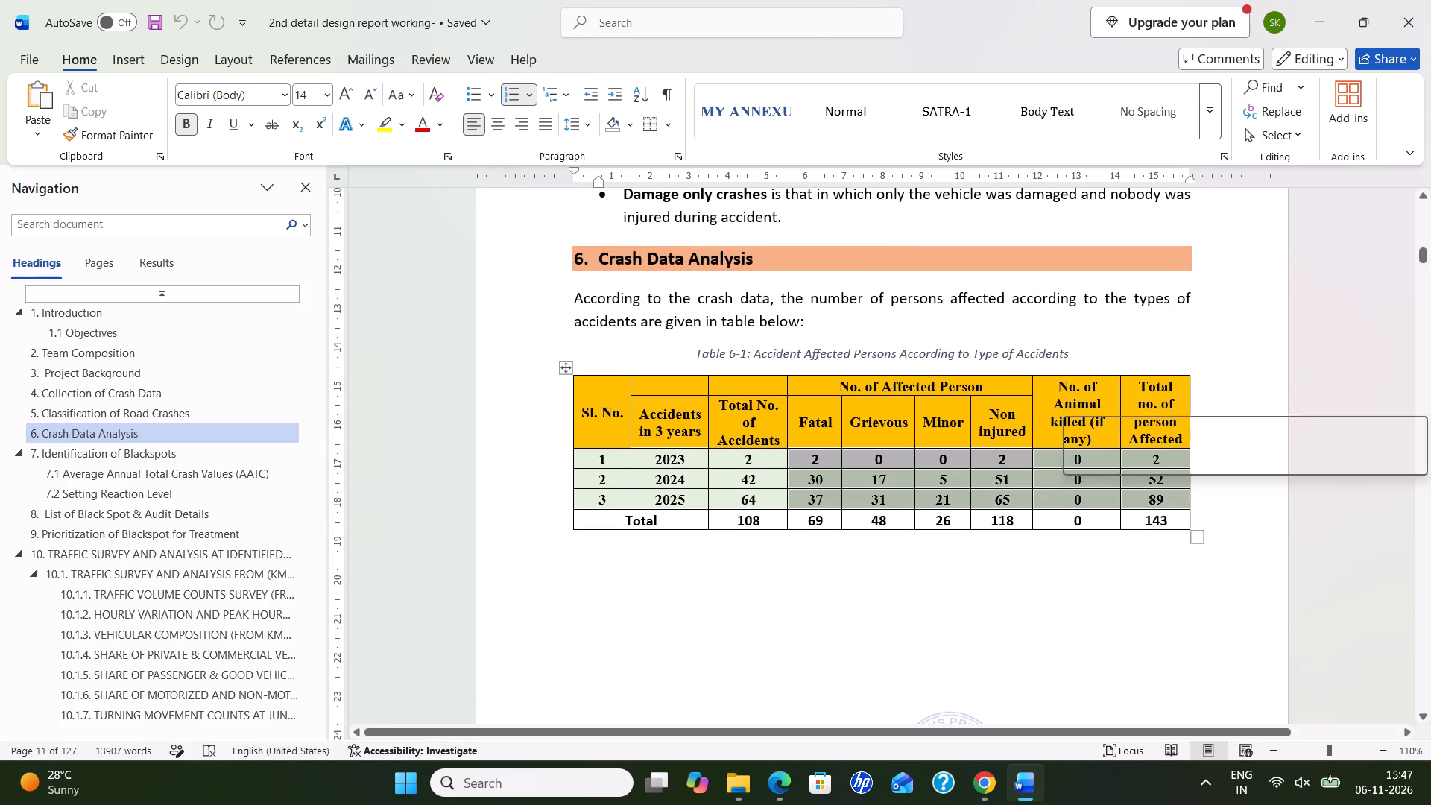
{"action": "left_click", "coordinate": [1084, 455]}
{"action": "left_click", "coordinate": [1000, 575]}
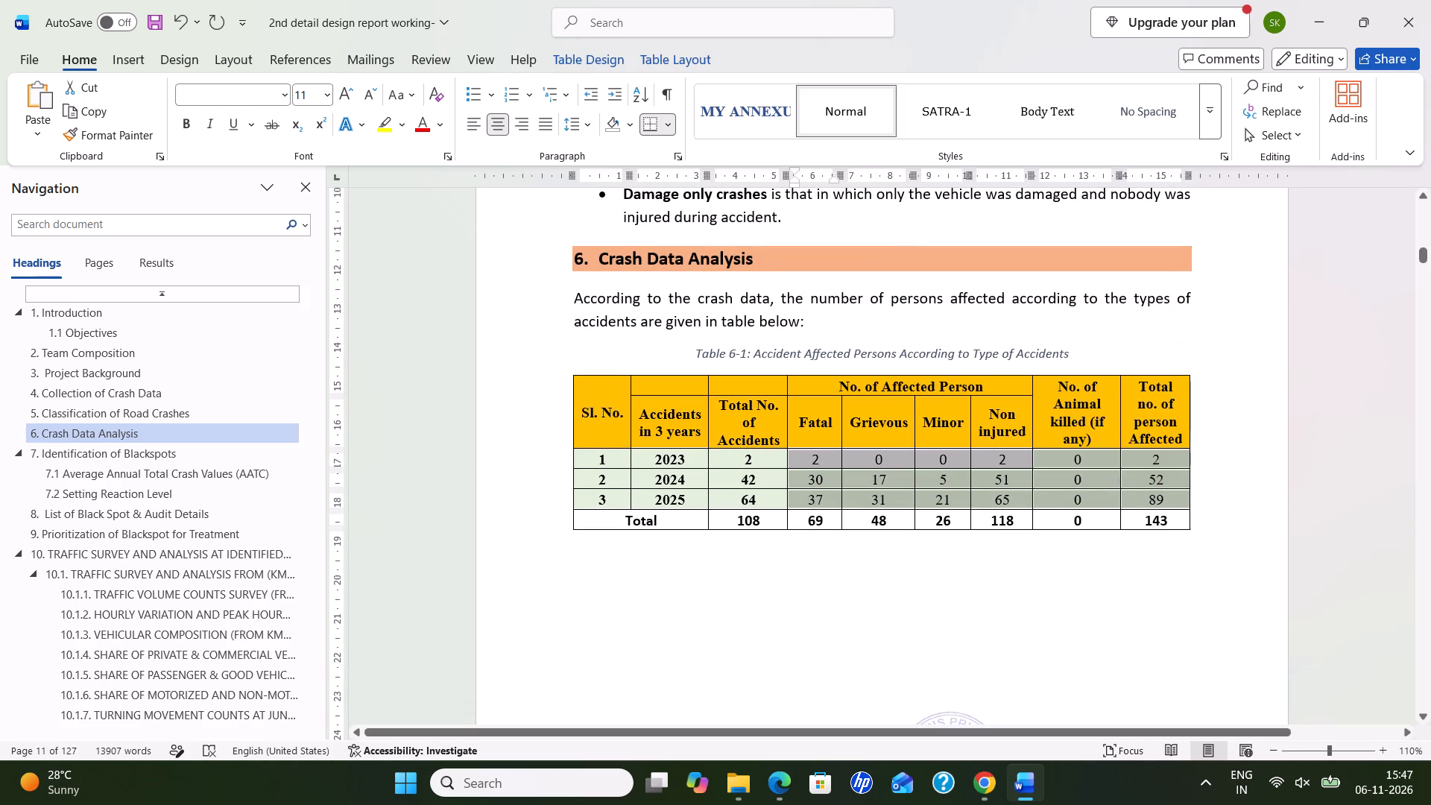
Set the "No. of affected person" vertical axis title in the No. of Person Affected chart to font size 12.
{"action": "scroll", "coordinate": [809, 572], "scroll_direction": "down", "scroll_amount": 12}
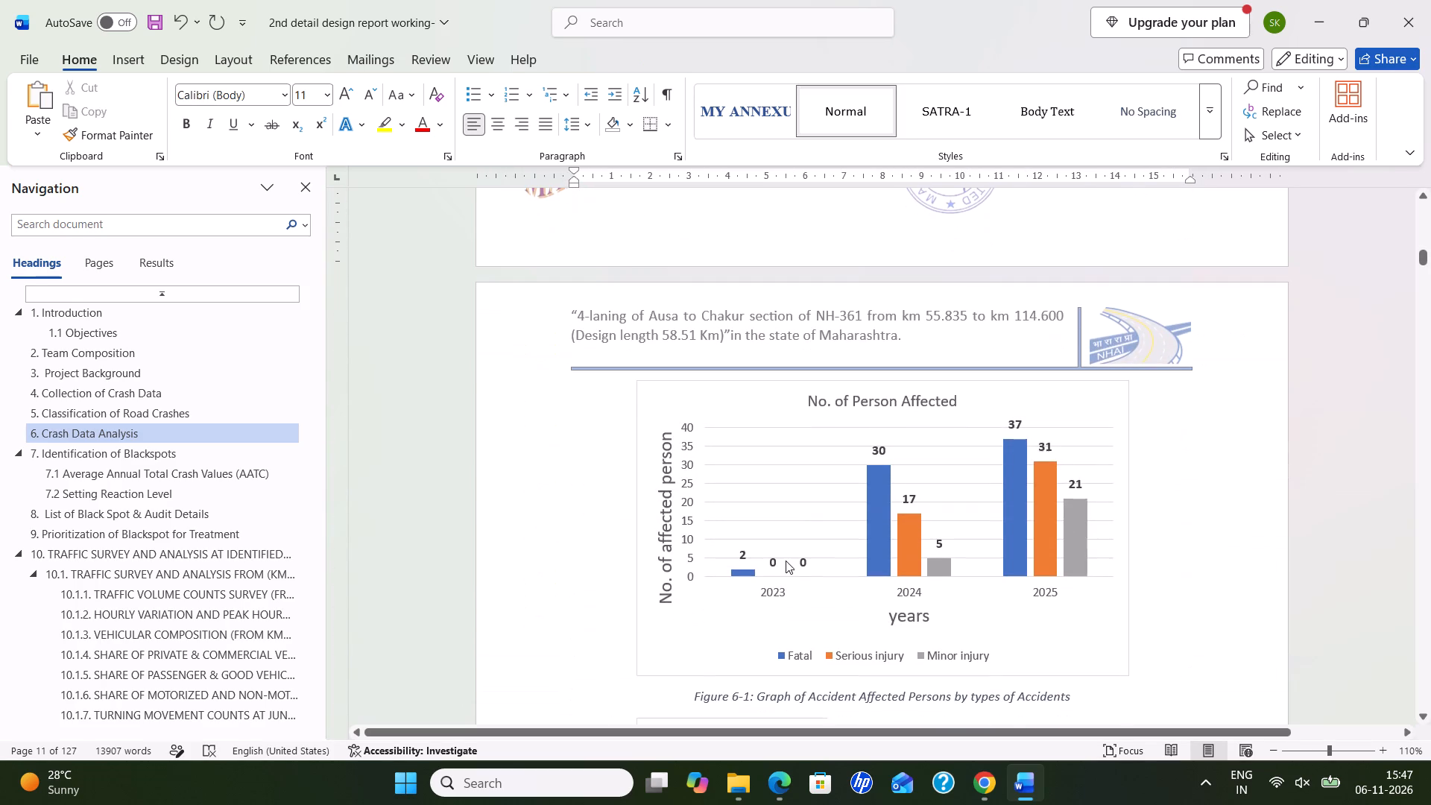
{"action": "left_click", "coordinate": [666, 484]}
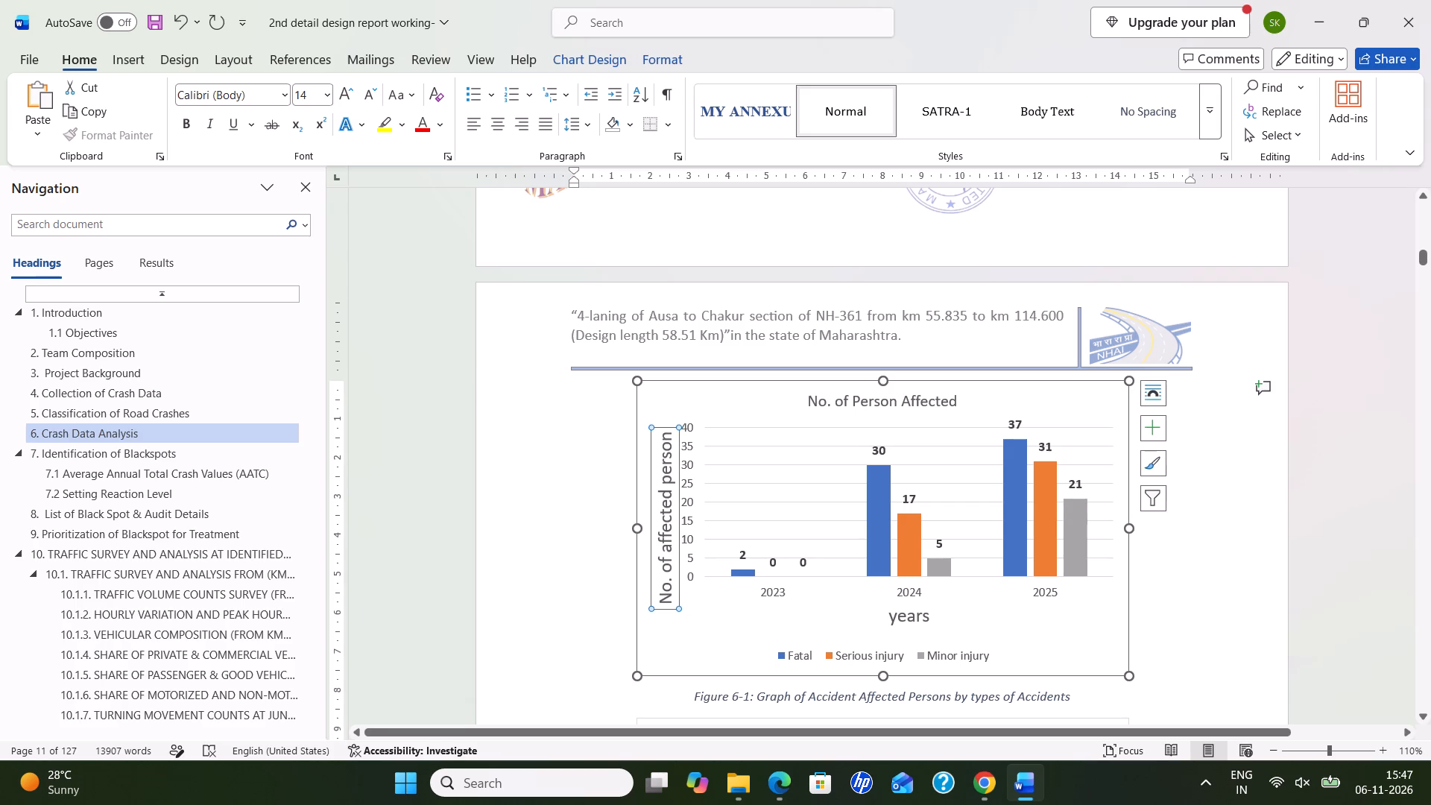
{"action": "left_click_drag", "start_coordinate": [668, 438], "coordinate": [660, 598]}
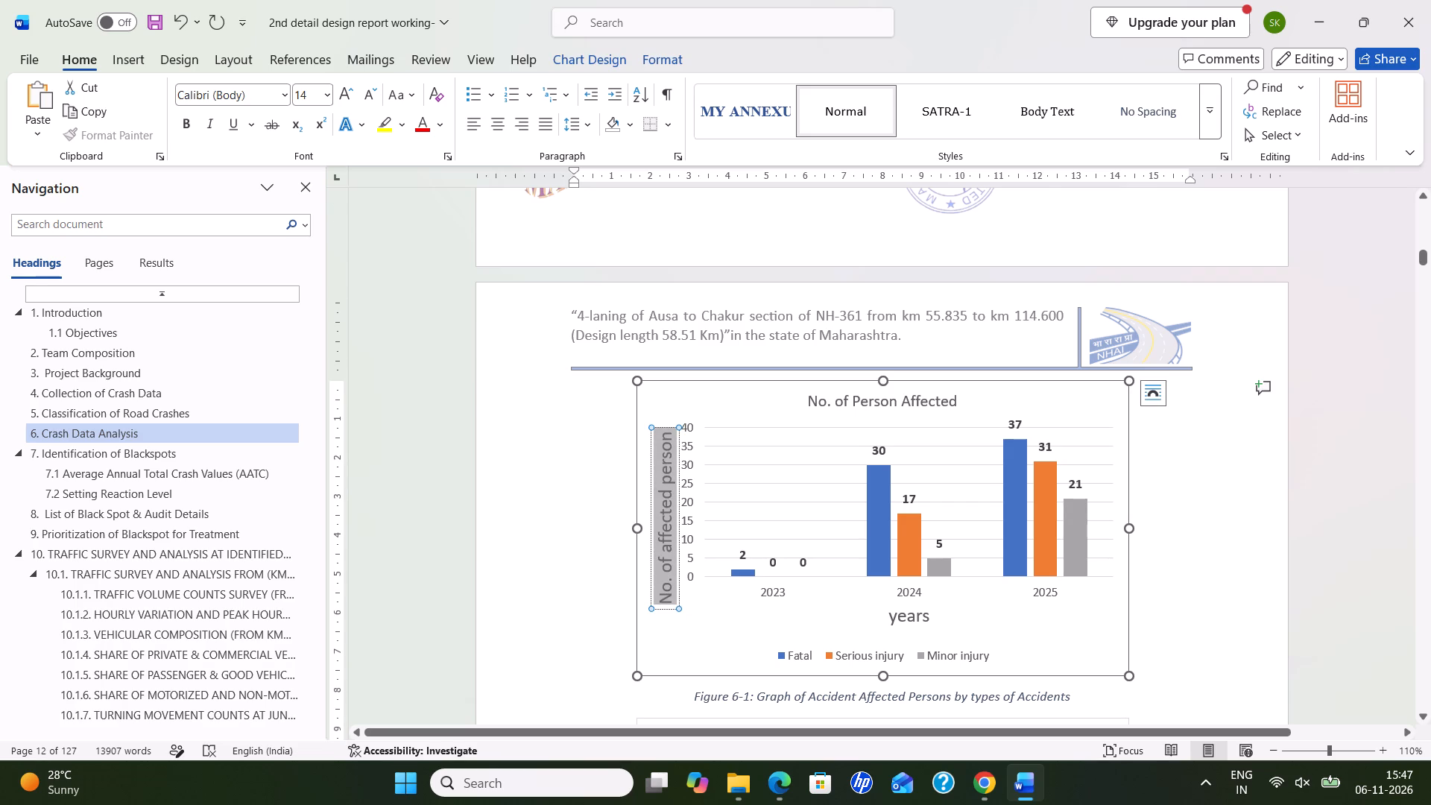
{"action": "left_click_drag", "start_coordinate": [660, 598], "coordinate": [660, 599]}
{"action": "left_click", "coordinate": [744, 549]}
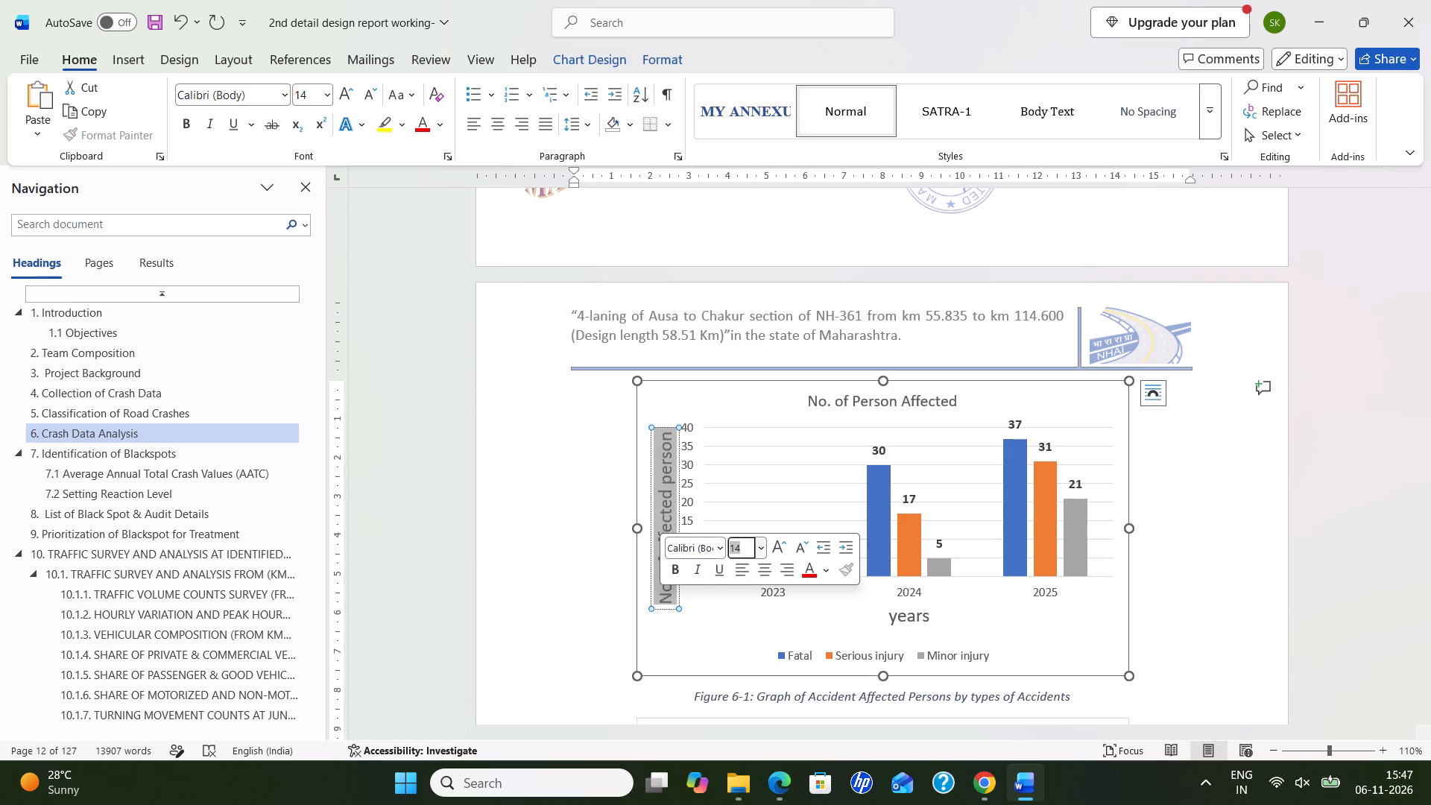
{"action": "type", "text": "12"}
{"action": "key", "text": "Return"}
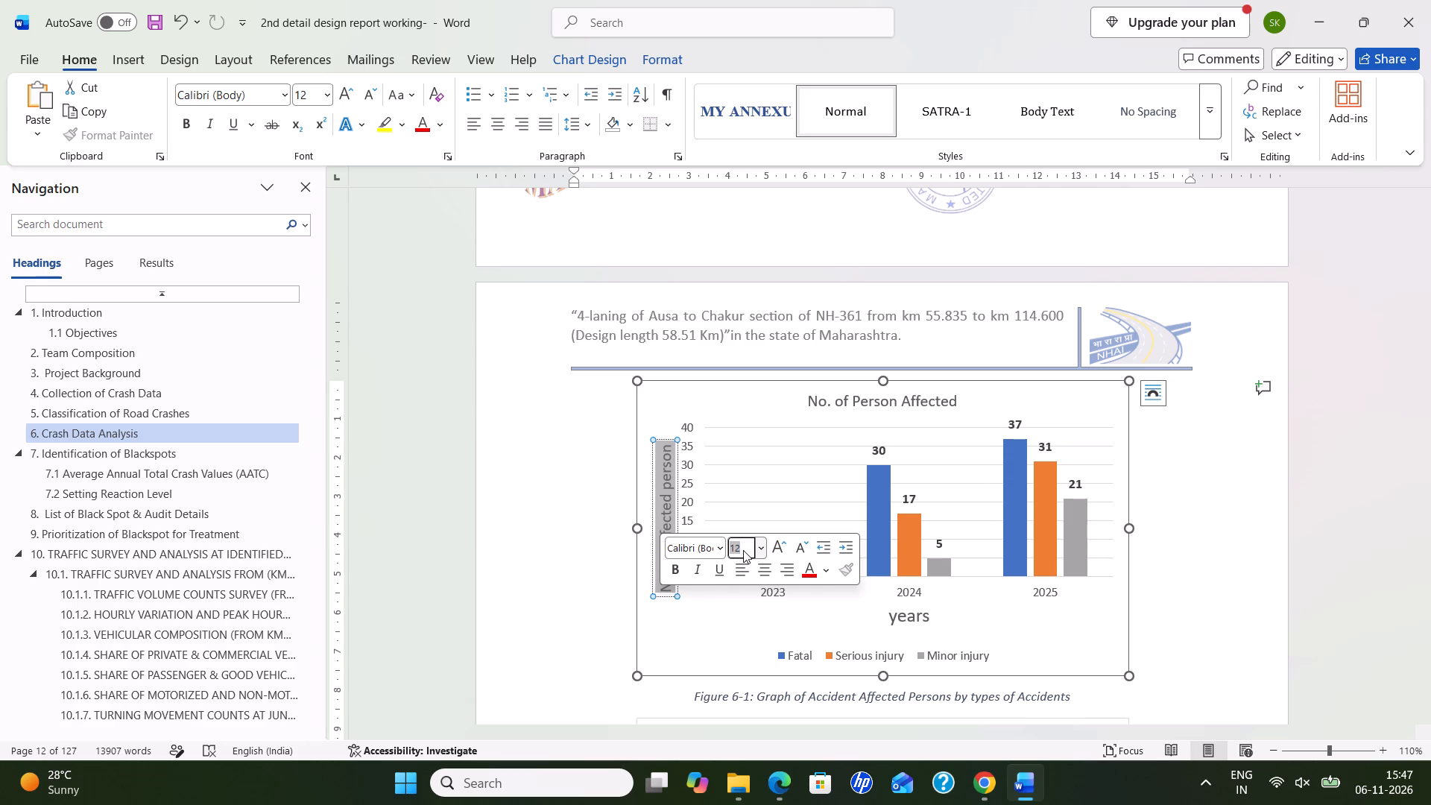
{"action": "left_click", "coordinate": [770, 634]}
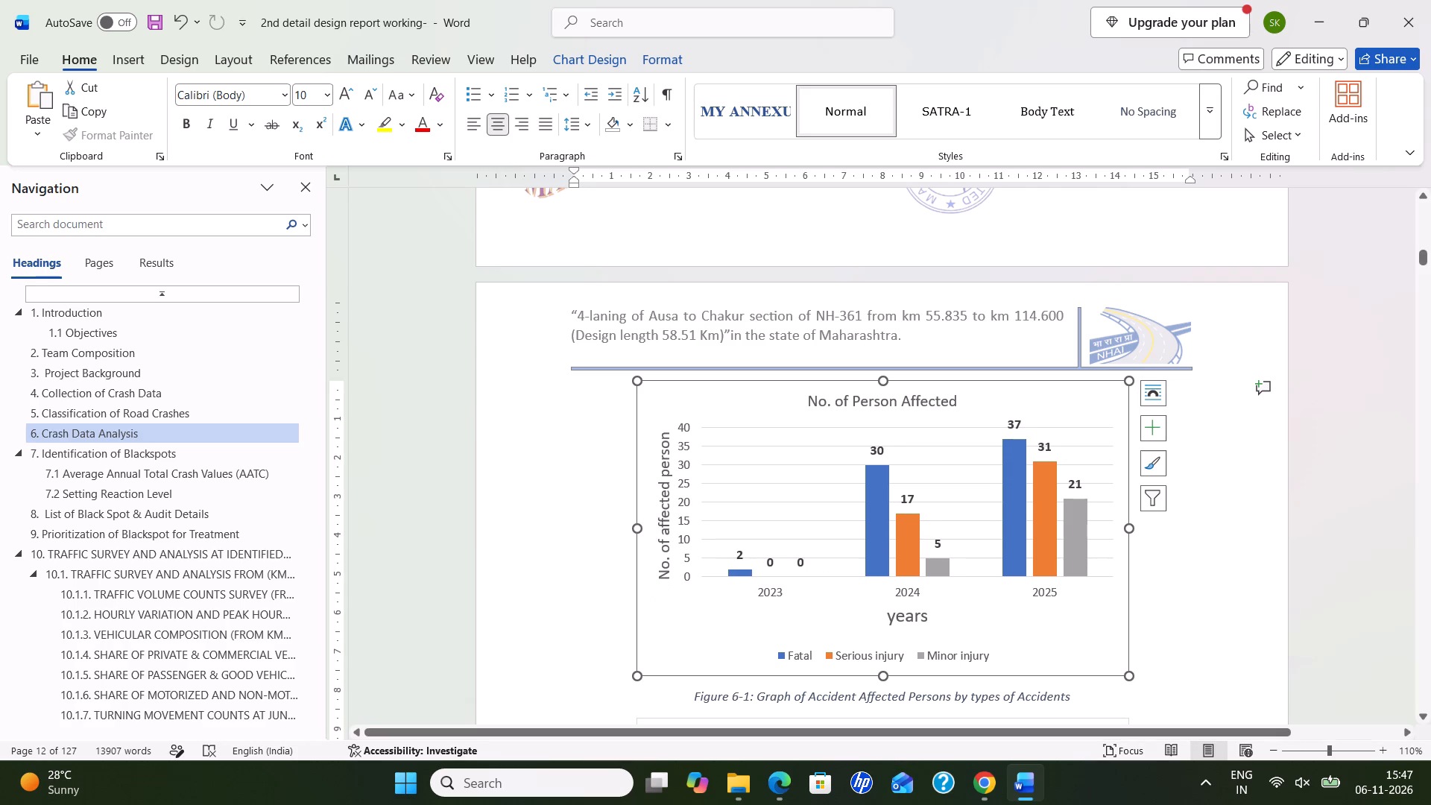
Set the "years" horizontal axis title in the No. of Person Affected chart to font size 12.
{"action": "left_click", "coordinate": [887, 618]}
{"action": "left_click", "coordinate": [887, 618]}
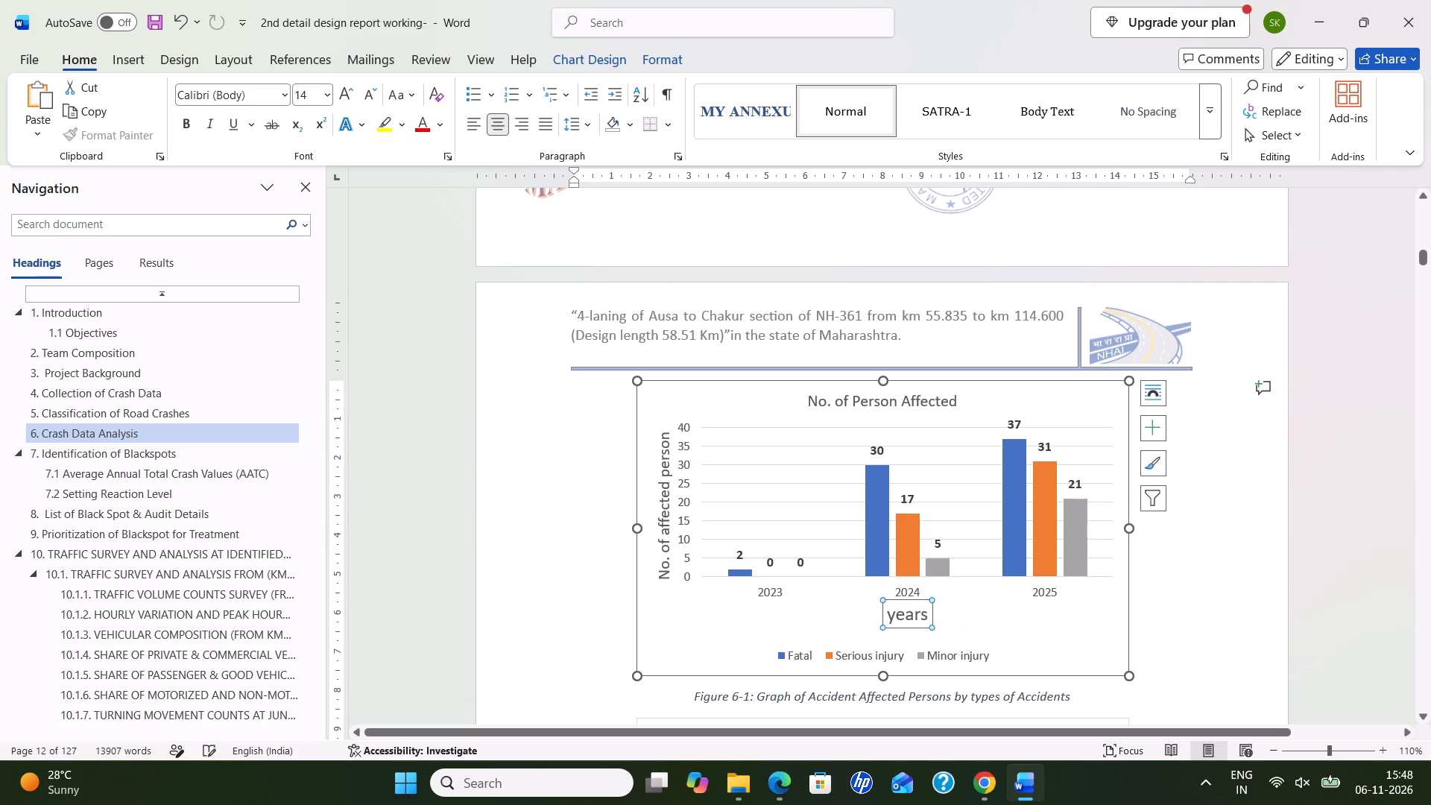
{"action": "left_click_drag", "start_coordinate": [926, 615], "coordinate": [901, 615]}
{"action": "left_click_drag", "start_coordinate": [901, 615], "coordinate": [895, 615]}
{"action": "left_click", "coordinate": [981, 566]}
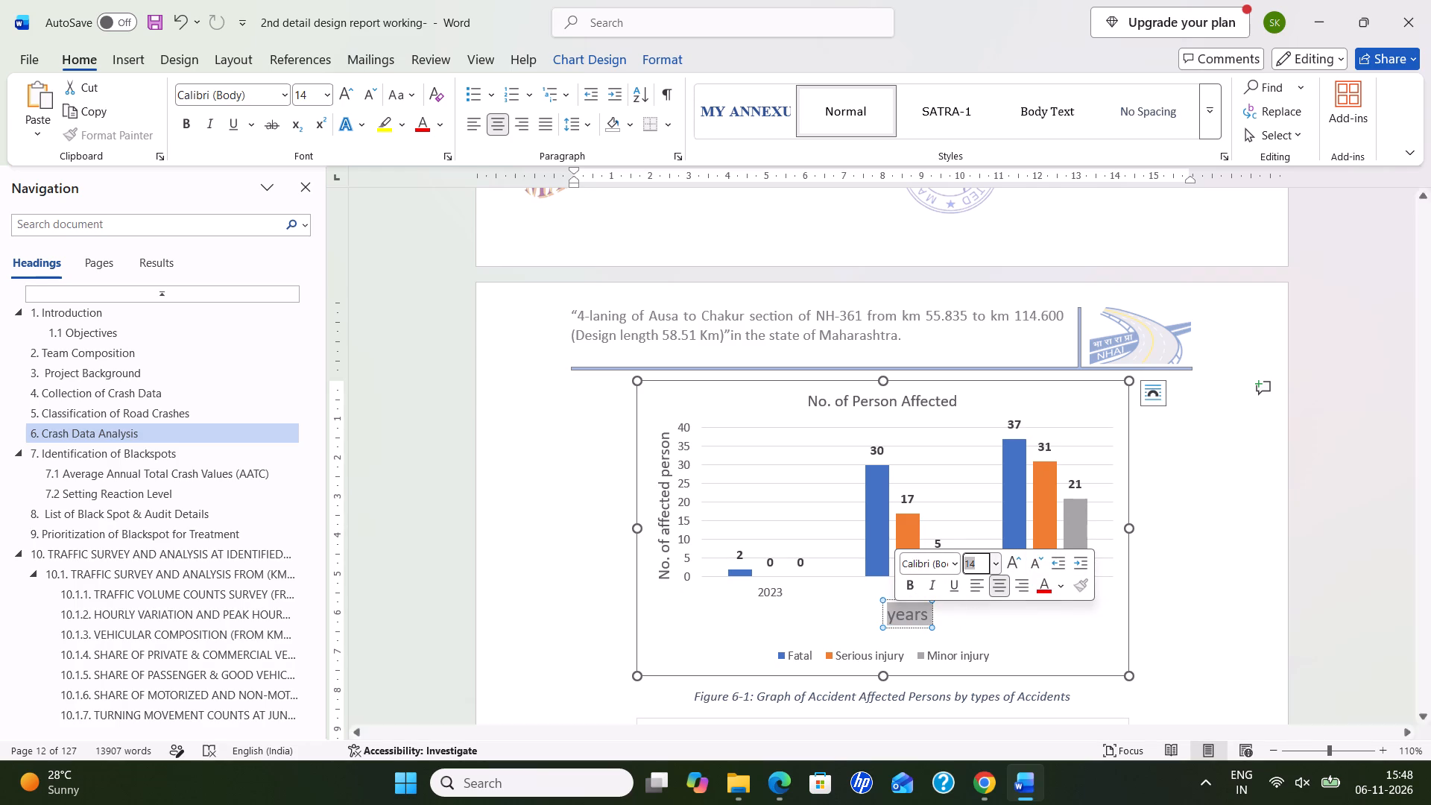
{"action": "type", "text": "12"}
{"action": "key", "text": "Return"}
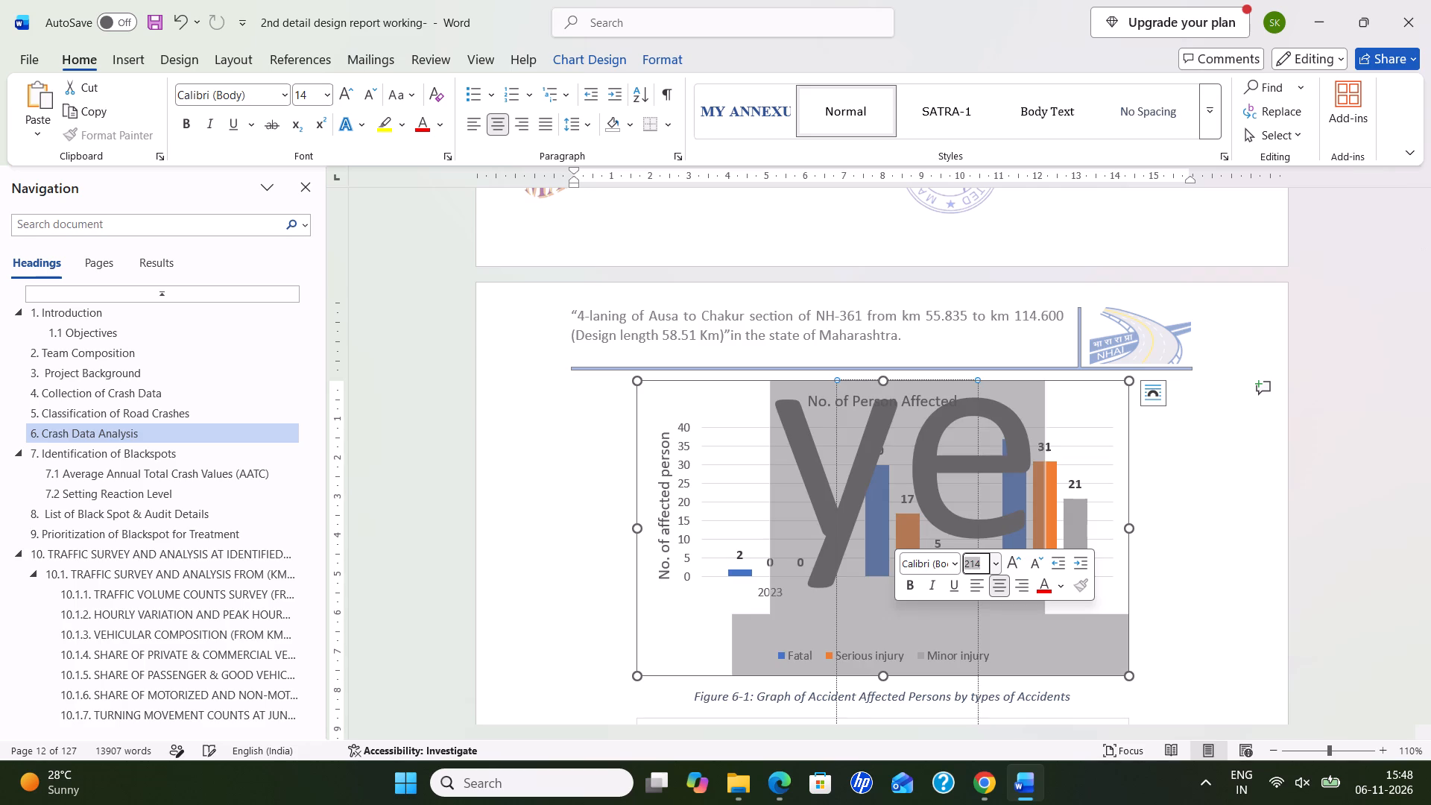
{"action": "type", "text": "12"}
{"action": "key", "text": "Return"}
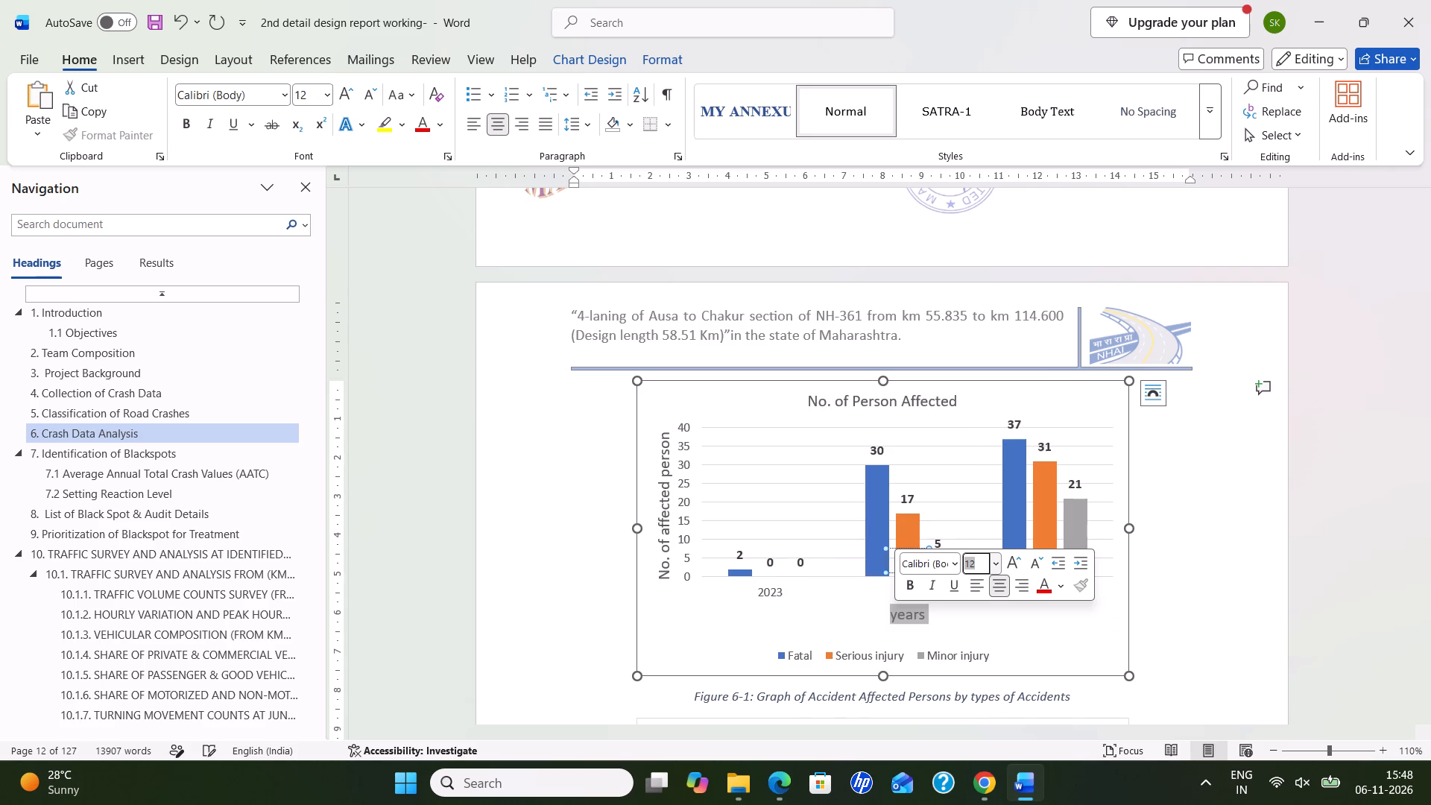
{"action": "left_click", "coordinate": [772, 615]}
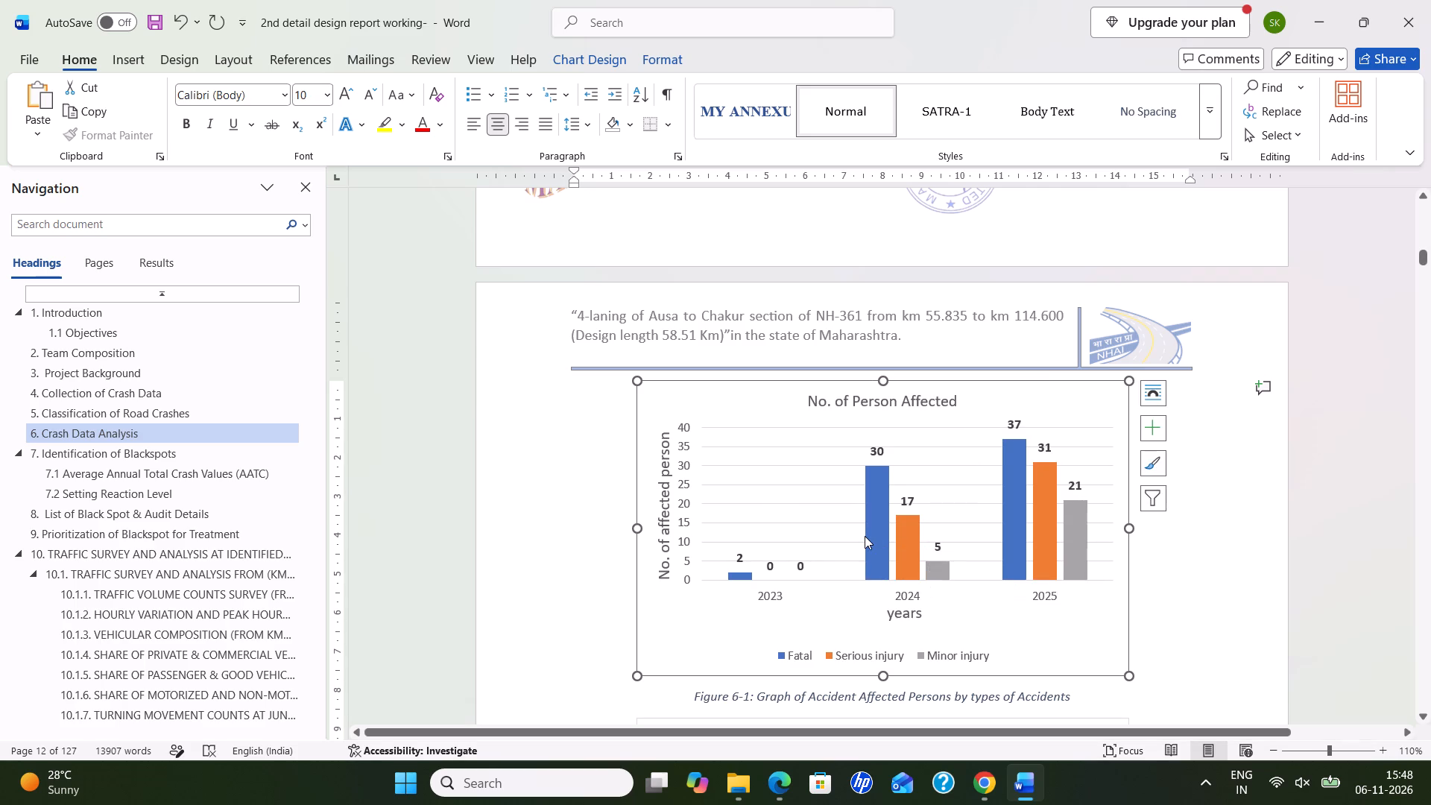
Review the report from Collection of Crash Data through Classification of Road Crashes to Table 6-1.
{"action": "scroll", "coordinate": [865, 534], "scroll_direction": "up", "scroll_amount": 9}
{"action": "scroll", "coordinate": [856, 546], "scroll_direction": "down", "scroll_amount": 1}
{"action": "scroll", "coordinate": [856, 546], "scroll_direction": "up", "scroll_amount": 6}
{"action": "scroll", "coordinate": [865, 551], "scroll_direction": "up", "scroll_amount": 15}
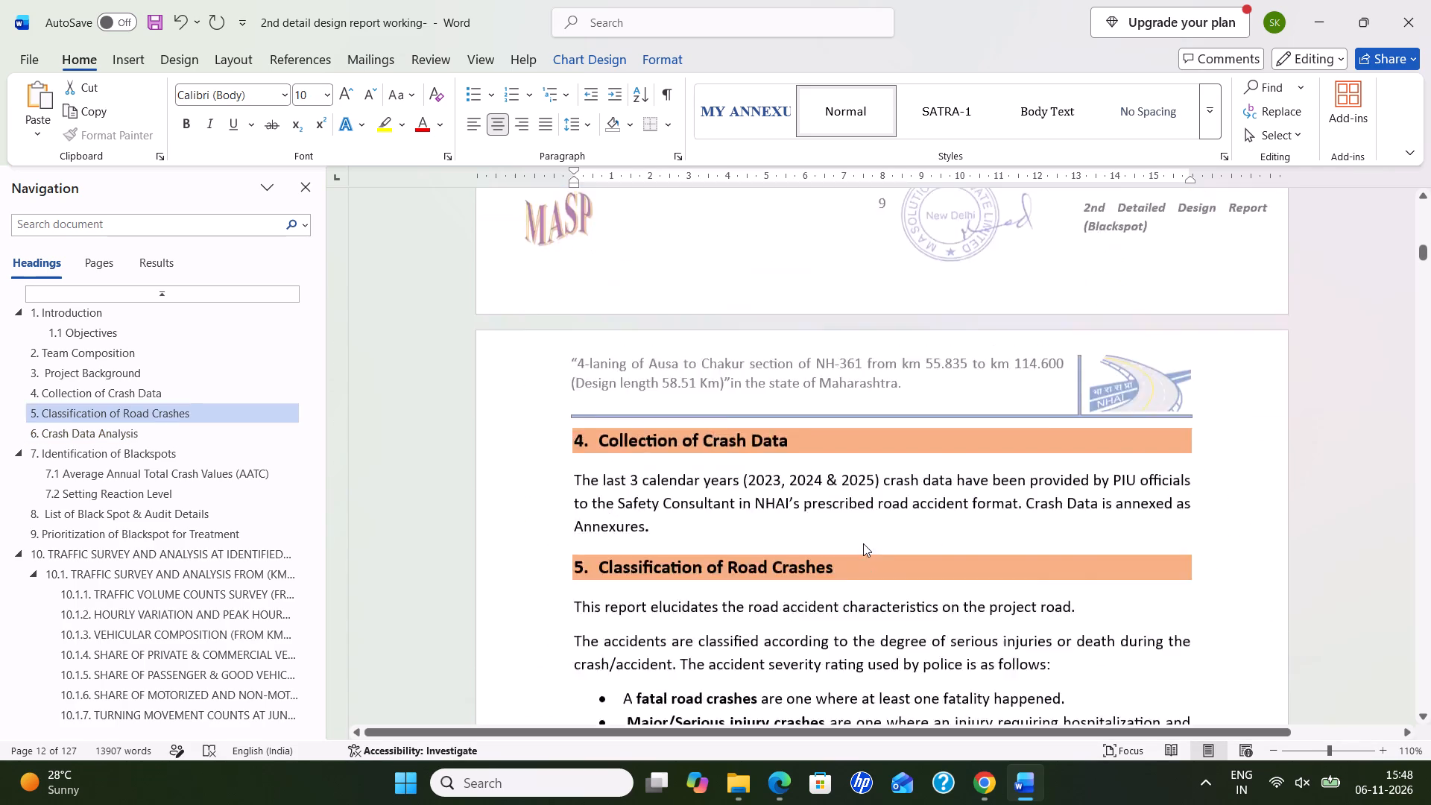
{"action": "scroll", "coordinate": [863, 543], "scroll_direction": "up", "scroll_amount": 8}
{"action": "scroll", "coordinate": [868, 533], "scroll_direction": "down", "scroll_amount": 12}
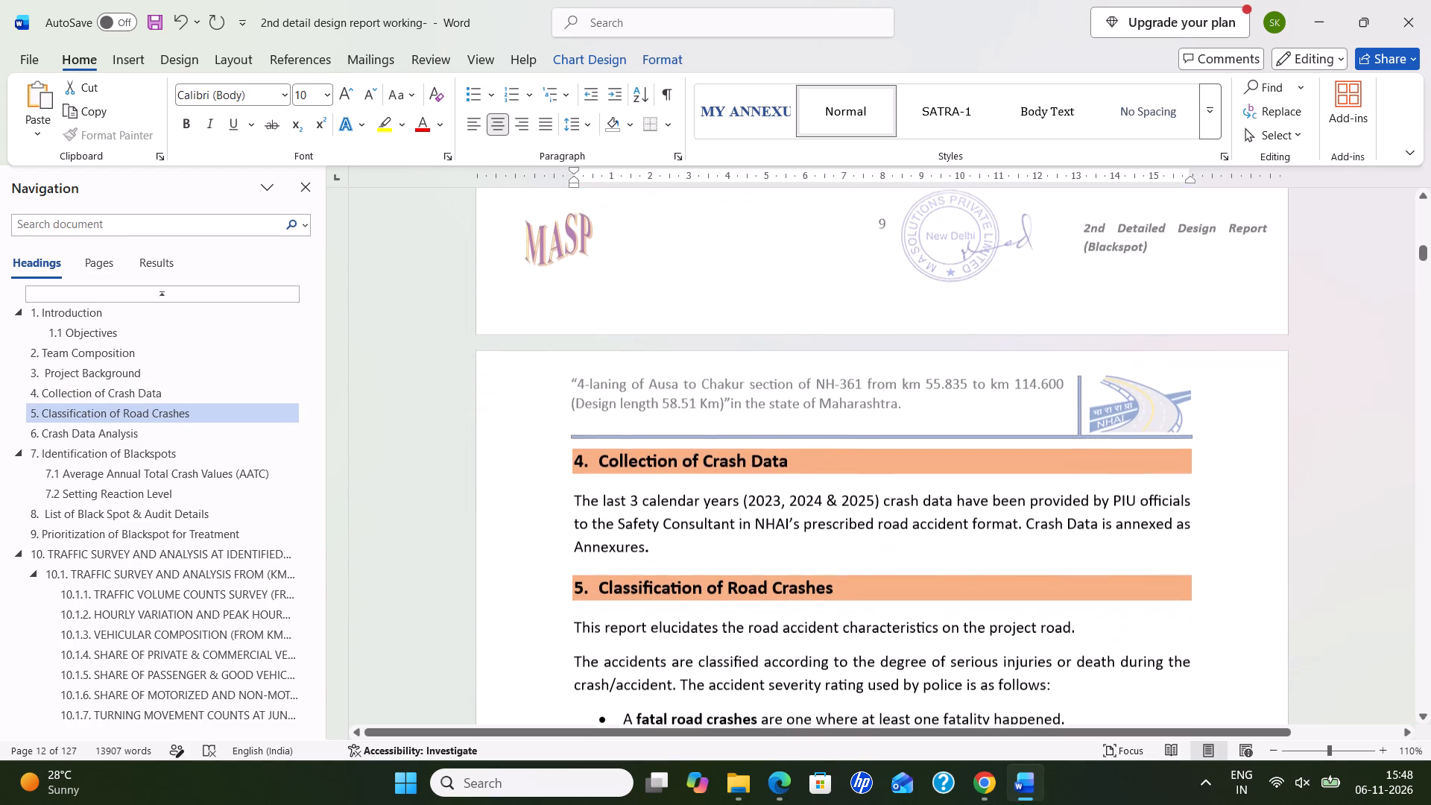
{"action": "scroll", "coordinate": [871, 534], "scroll_direction": "down", "scroll_amount": 4}
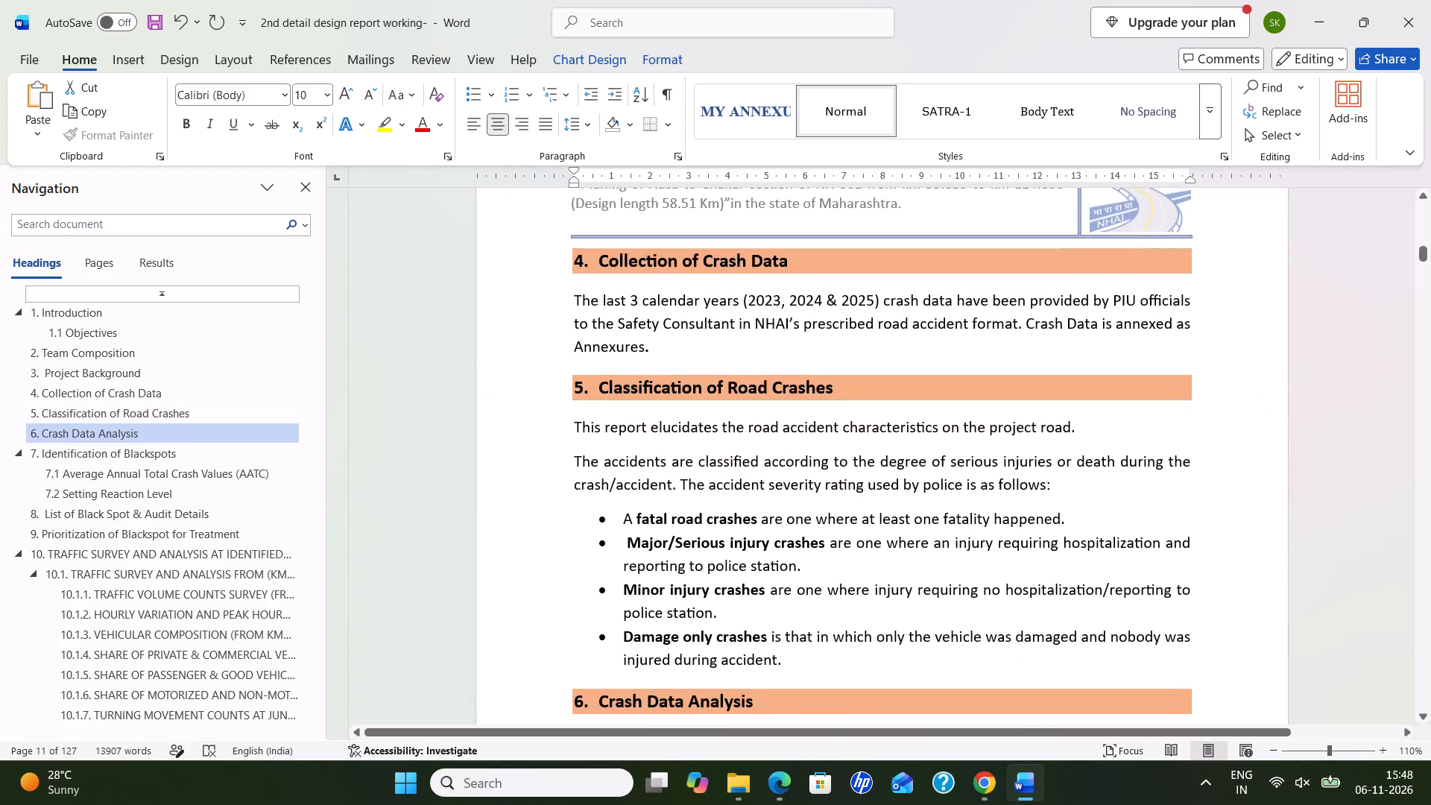
{"action": "scroll", "coordinate": [879, 525], "scroll_direction": "down", "scroll_amount": 12}
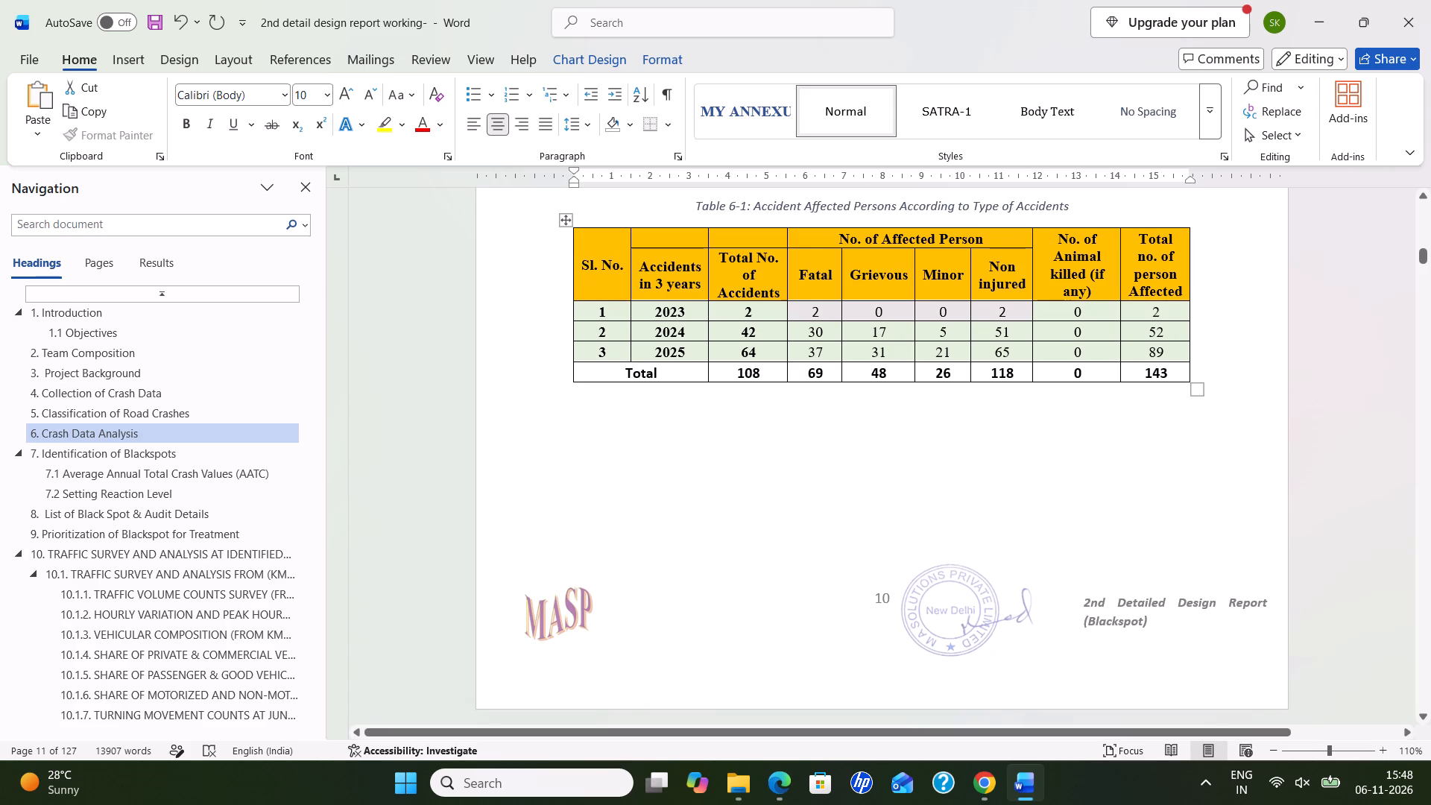
Remove bold from the "2nd Detailed Design Report (Blackspot)" text in the page footer and return to the document body.
{"action": "left_click", "coordinate": [1091, 612]}
{"action": "double_click", "coordinate": [1108, 604]}
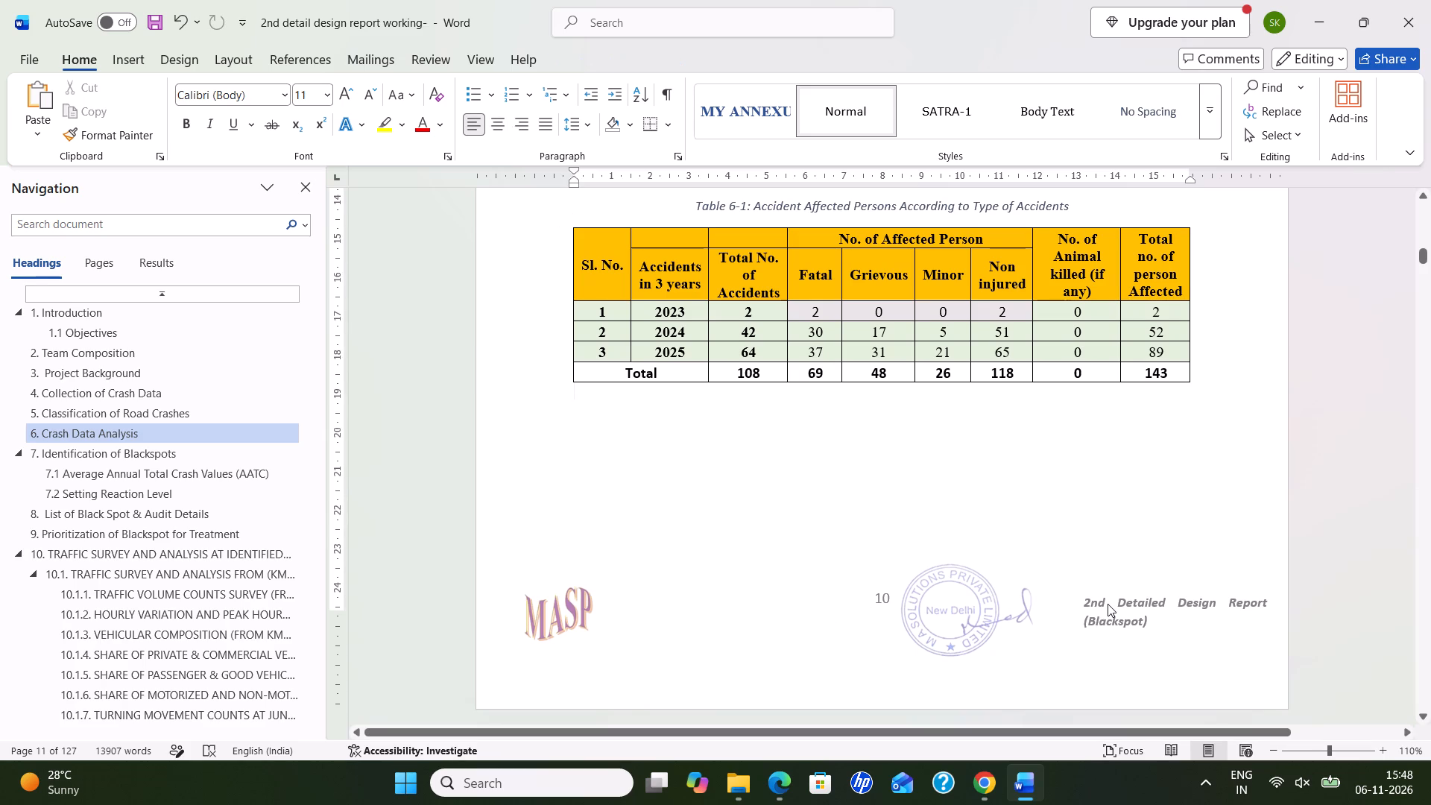
{"action": "left_click", "coordinate": [1098, 617]}
{"action": "left_click", "coordinate": [1090, 609]}
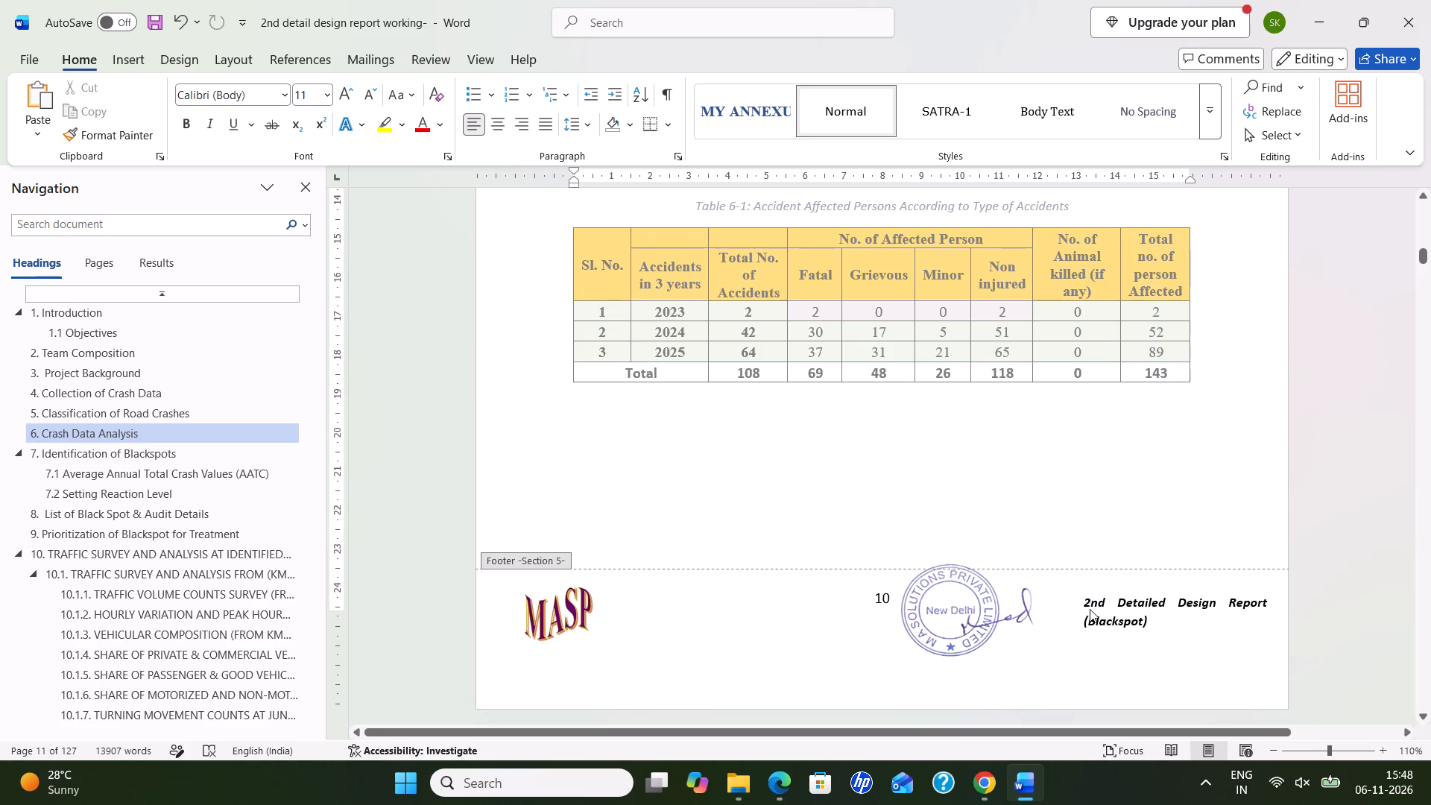
{"action": "left_click_drag", "start_coordinate": [1087, 607], "coordinate": [1169, 631]}
{"action": "left_click", "coordinate": [1143, 602]}
{"action": "left_click", "coordinate": [1137, 598]}
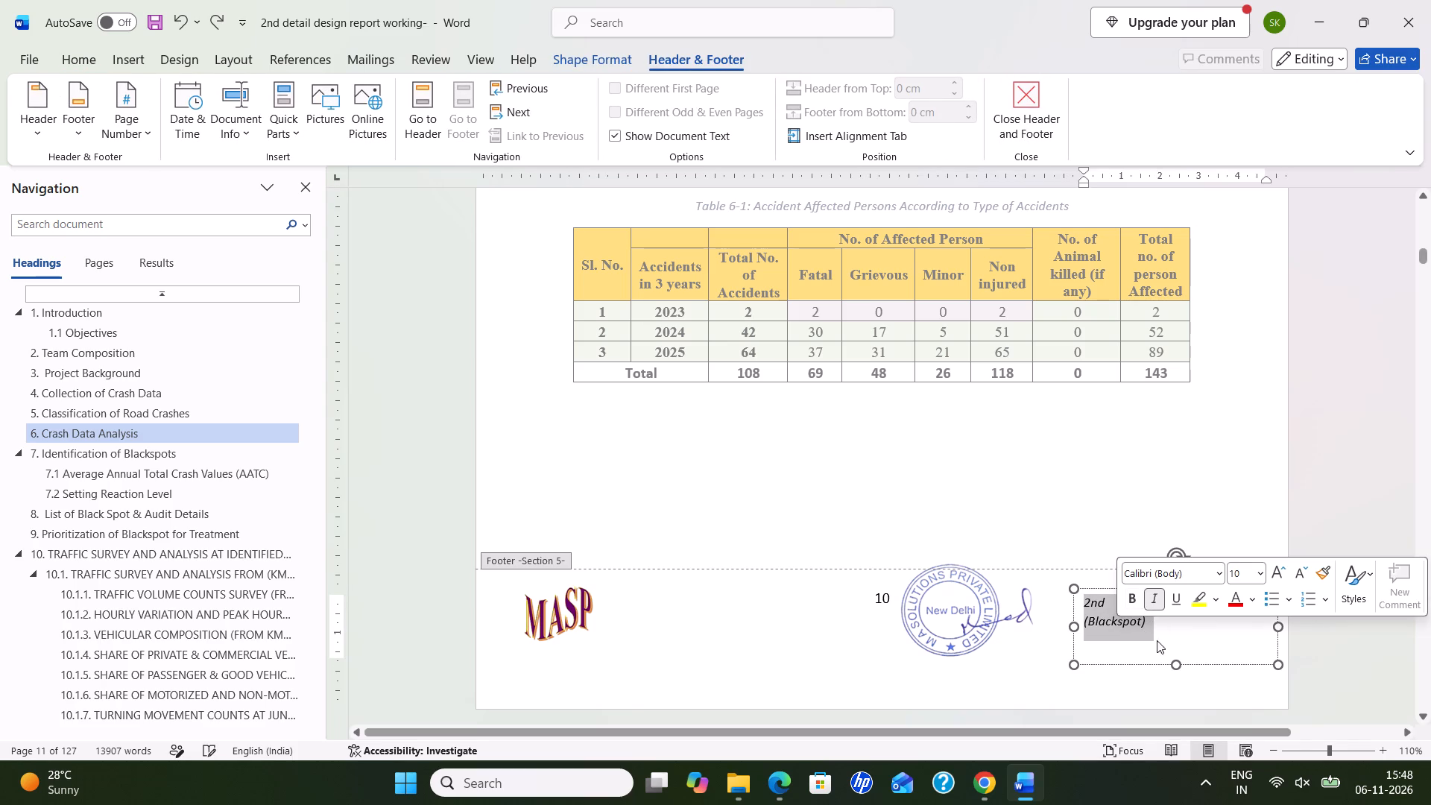
{"action": "left_click", "coordinate": [1132, 626]}
{"action": "left_click", "coordinate": [824, 684]}
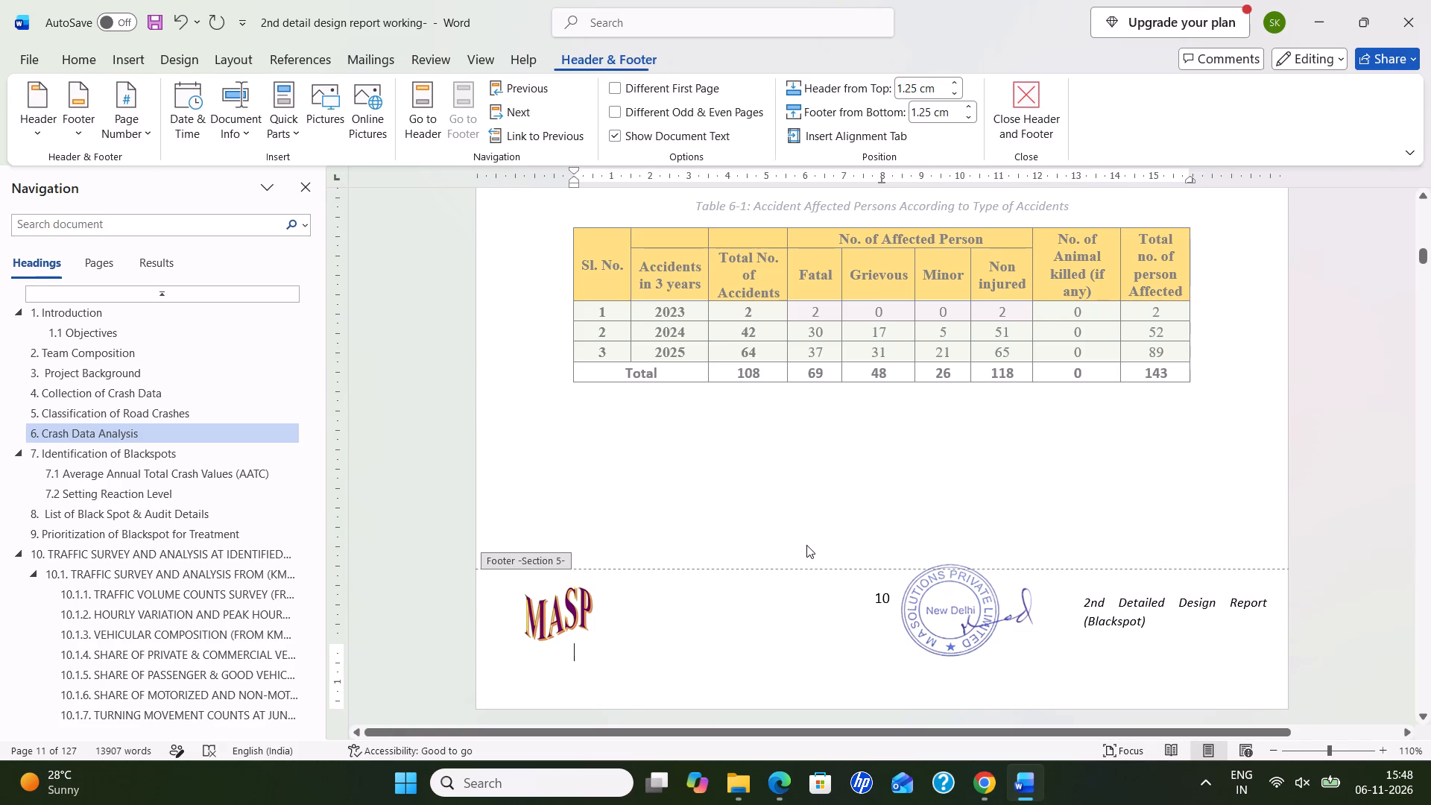
{"action": "double_click", "coordinate": [816, 523]}
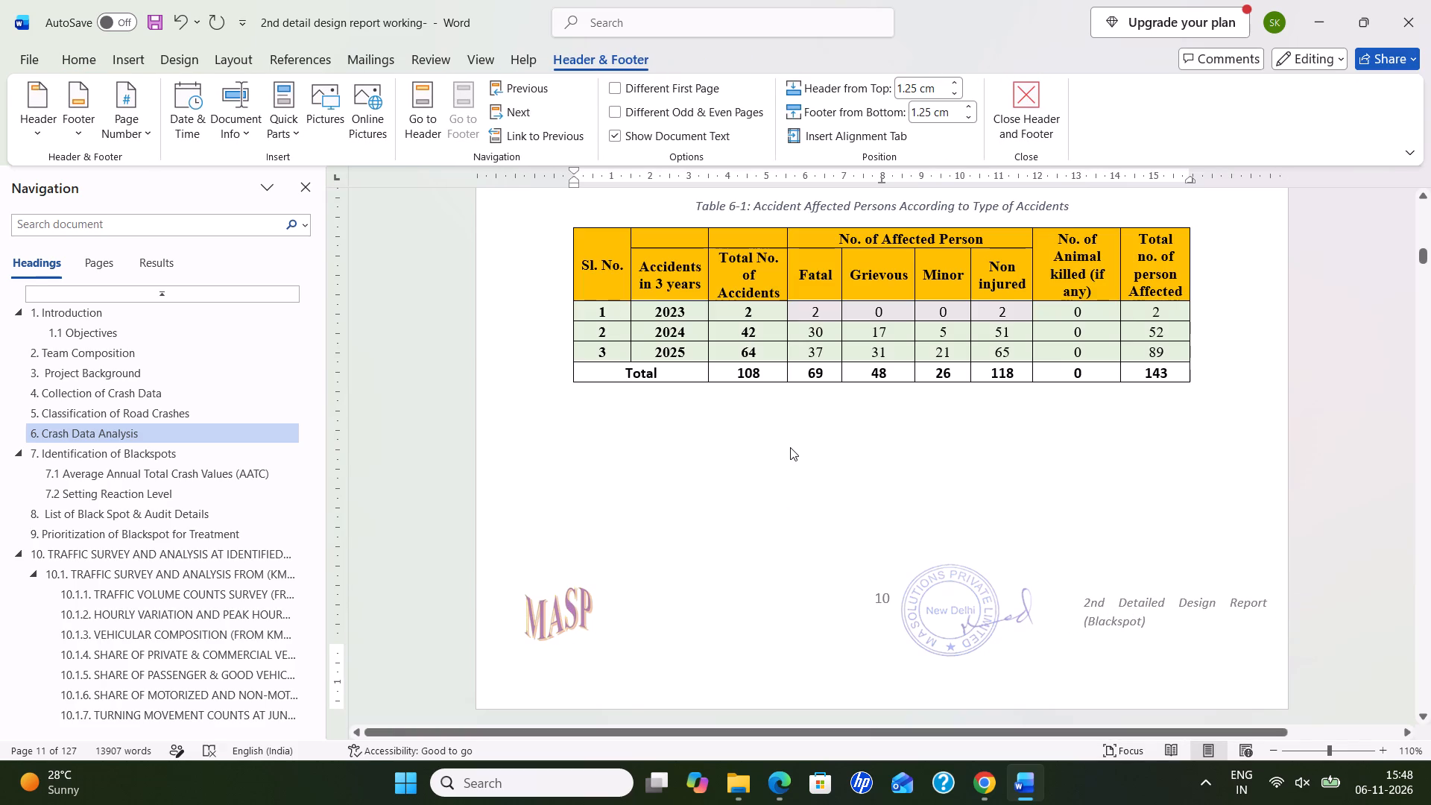
Open the Word document "2nd Detailed Design Report __Chakur to Loha up" from Final Report & Letter in the Final Chakur Loha folder.
{"action": "scroll", "coordinate": [790, 447], "scroll_direction": "up", "scroll_amount": 3}
{"action": "scroll", "coordinate": [774, 428], "scroll_direction": "down", "scroll_amount": 9}
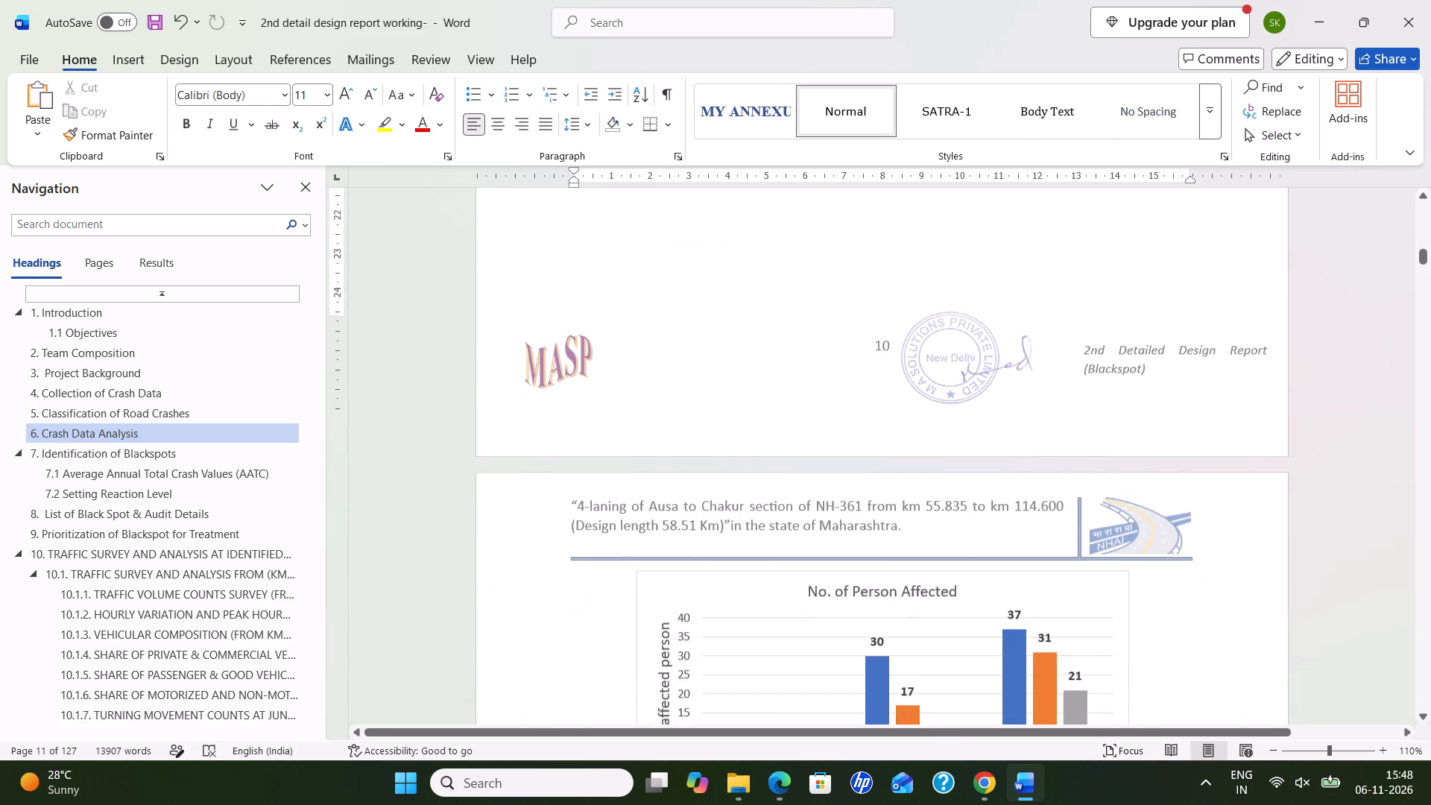
{"action": "scroll", "coordinate": [774, 428], "scroll_direction": "down", "scroll_amount": 2}
{"action": "scroll", "coordinate": [774, 428], "scroll_direction": "up", "scroll_amount": 1}
{"action": "scroll", "coordinate": [774, 428], "scroll_direction": "down", "scroll_amount": 8}
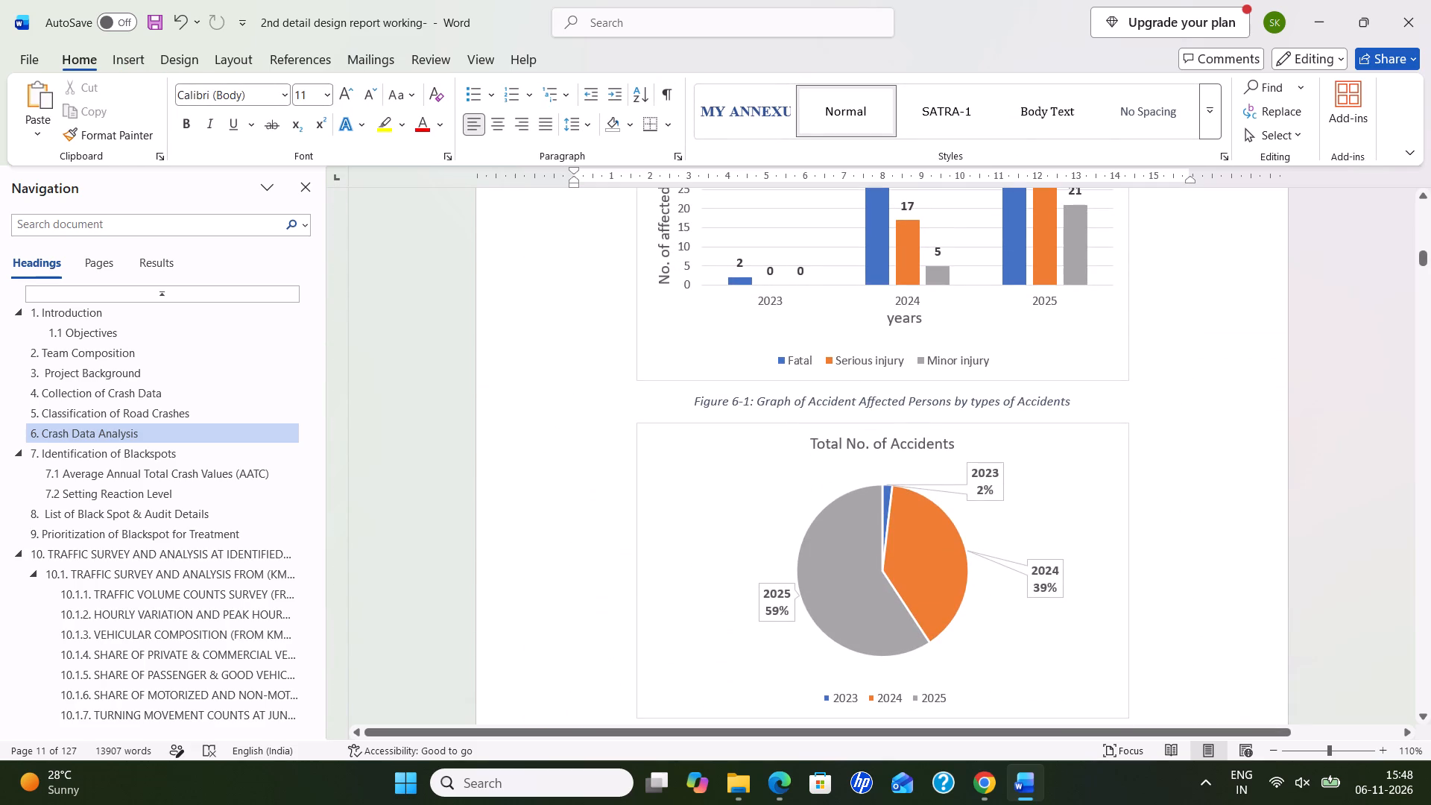
{"action": "left_click", "coordinate": [1318, 16]}
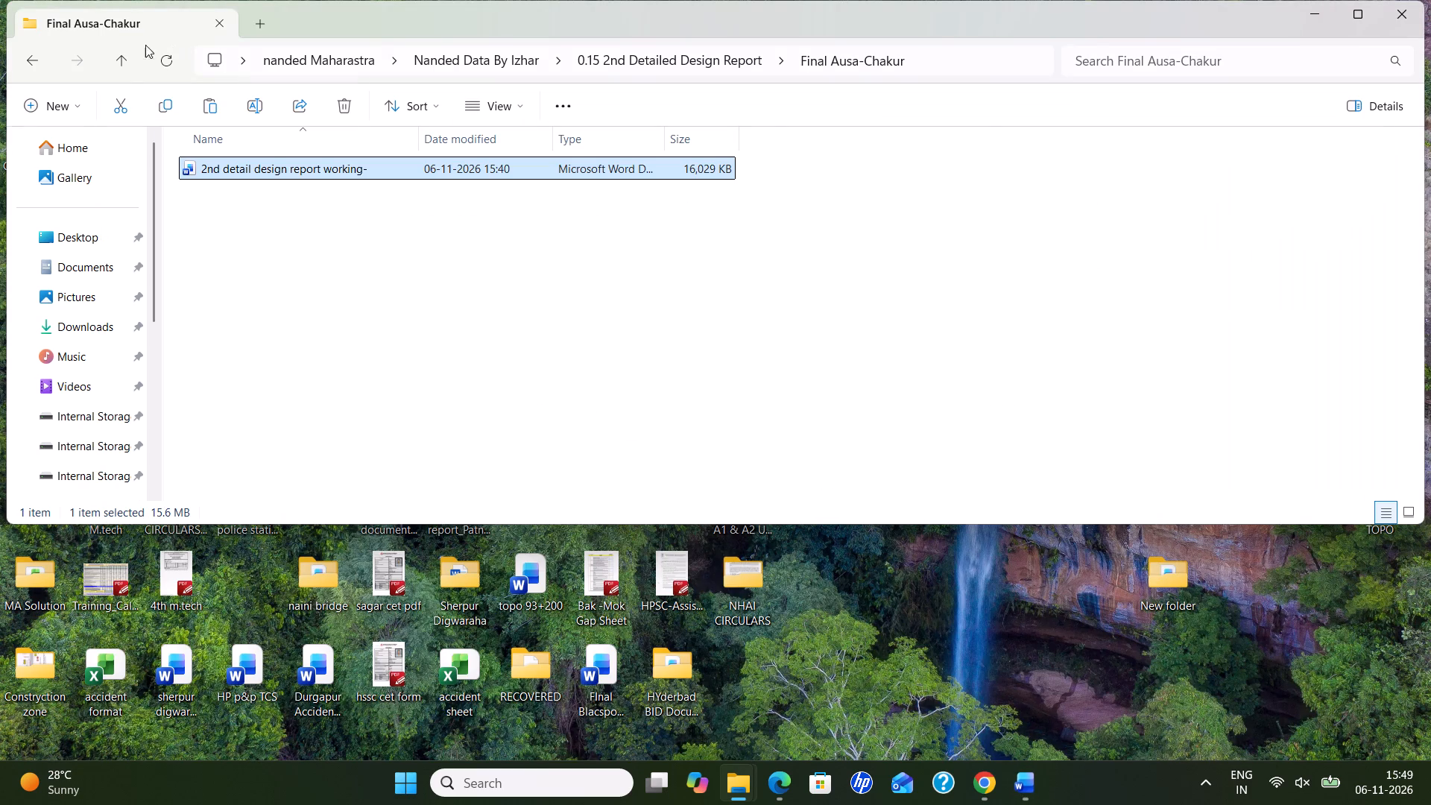
{"action": "left_click", "coordinate": [121, 56]}
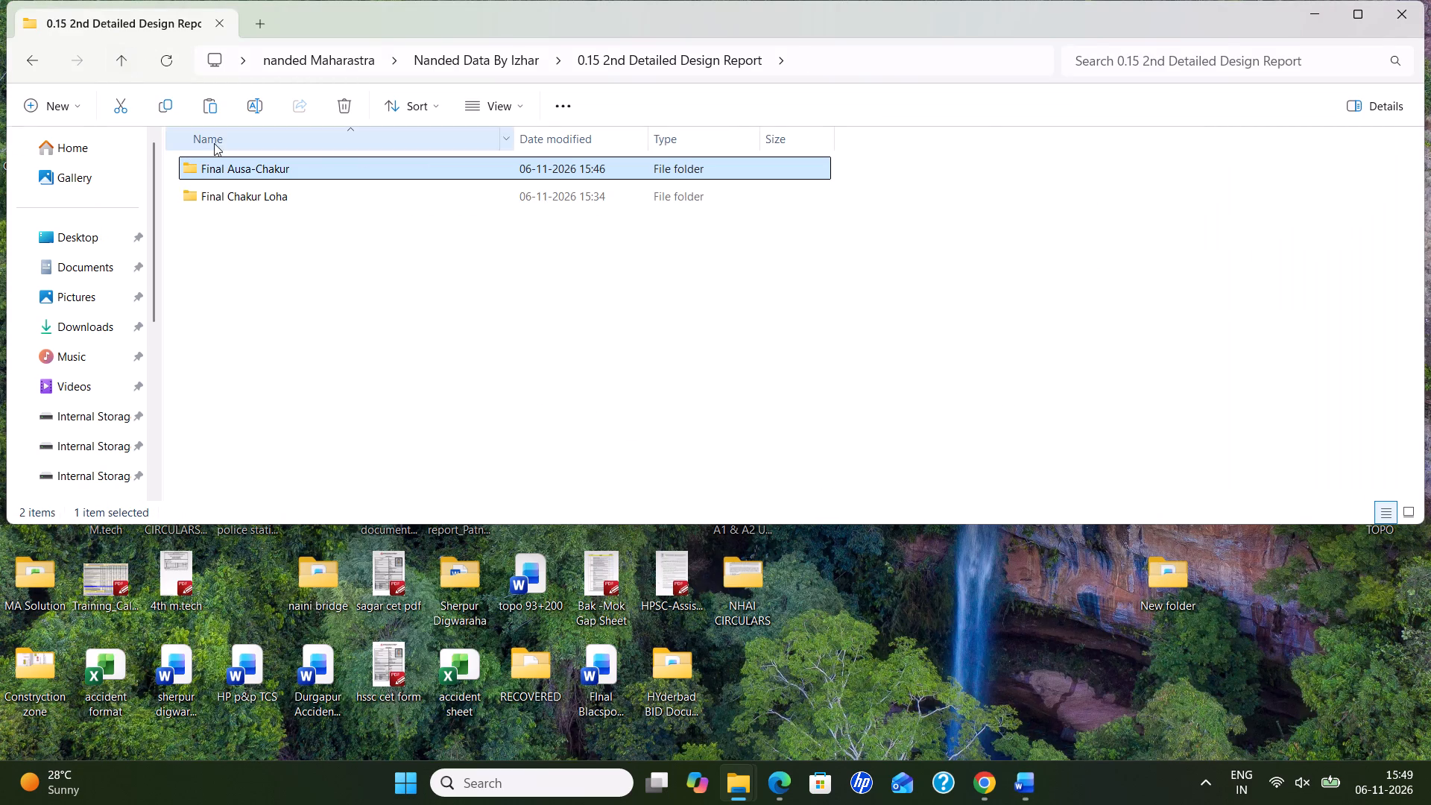
{"action": "double_click", "coordinate": [273, 198]}
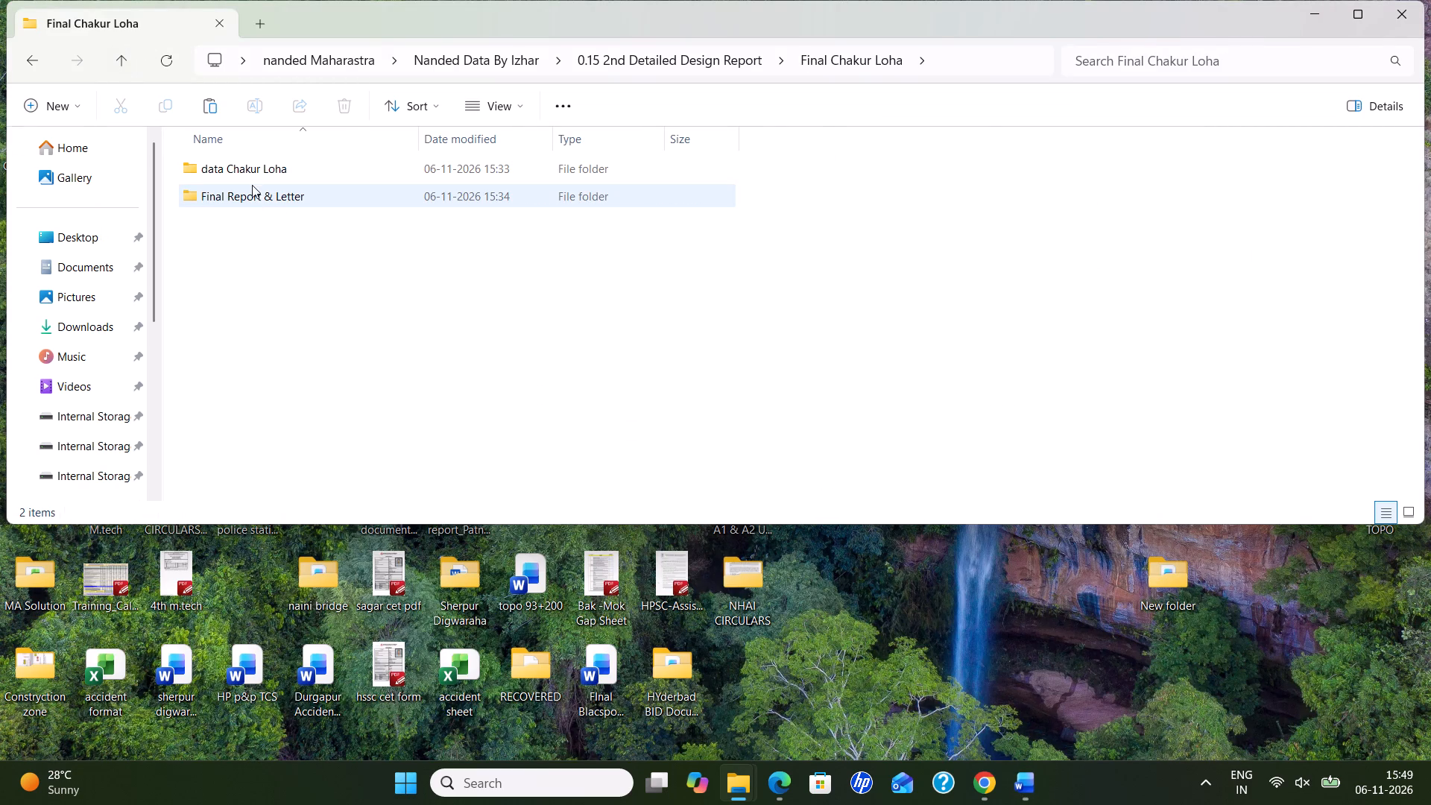
{"action": "double_click", "coordinate": [254, 194]}
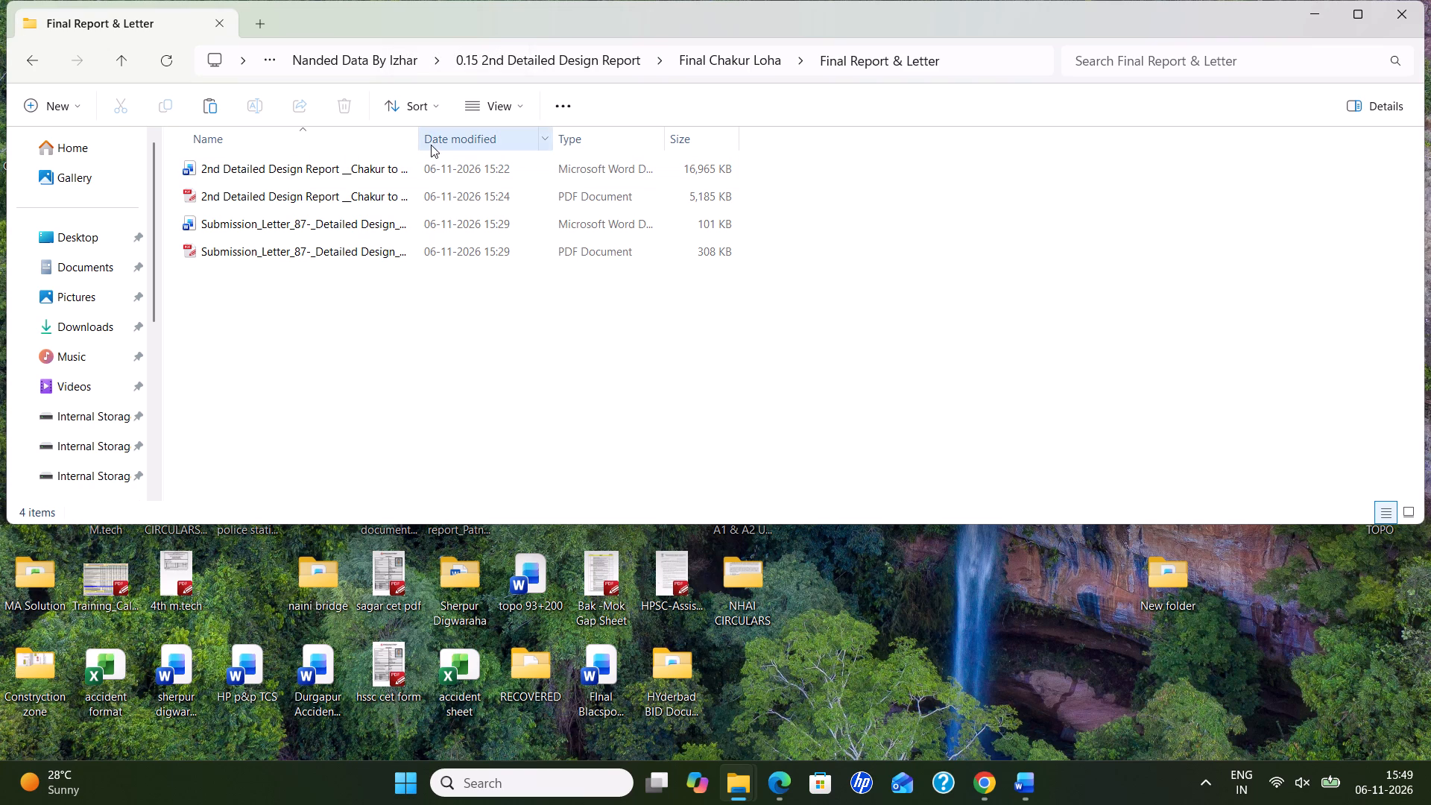
{"action": "left_click_drag", "start_coordinate": [426, 131], "coordinate": [536, 167]}
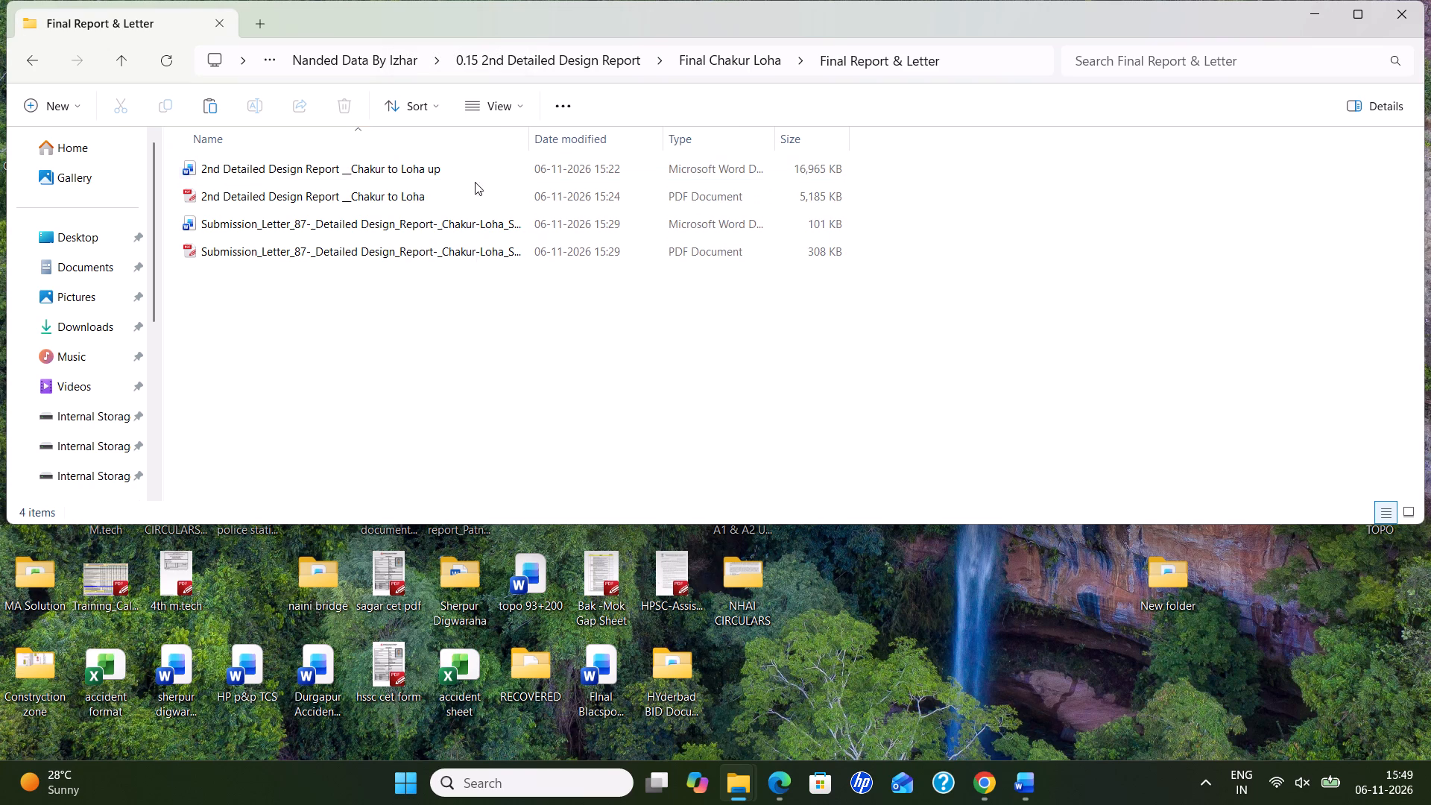
{"action": "double_click", "coordinate": [374, 174]}
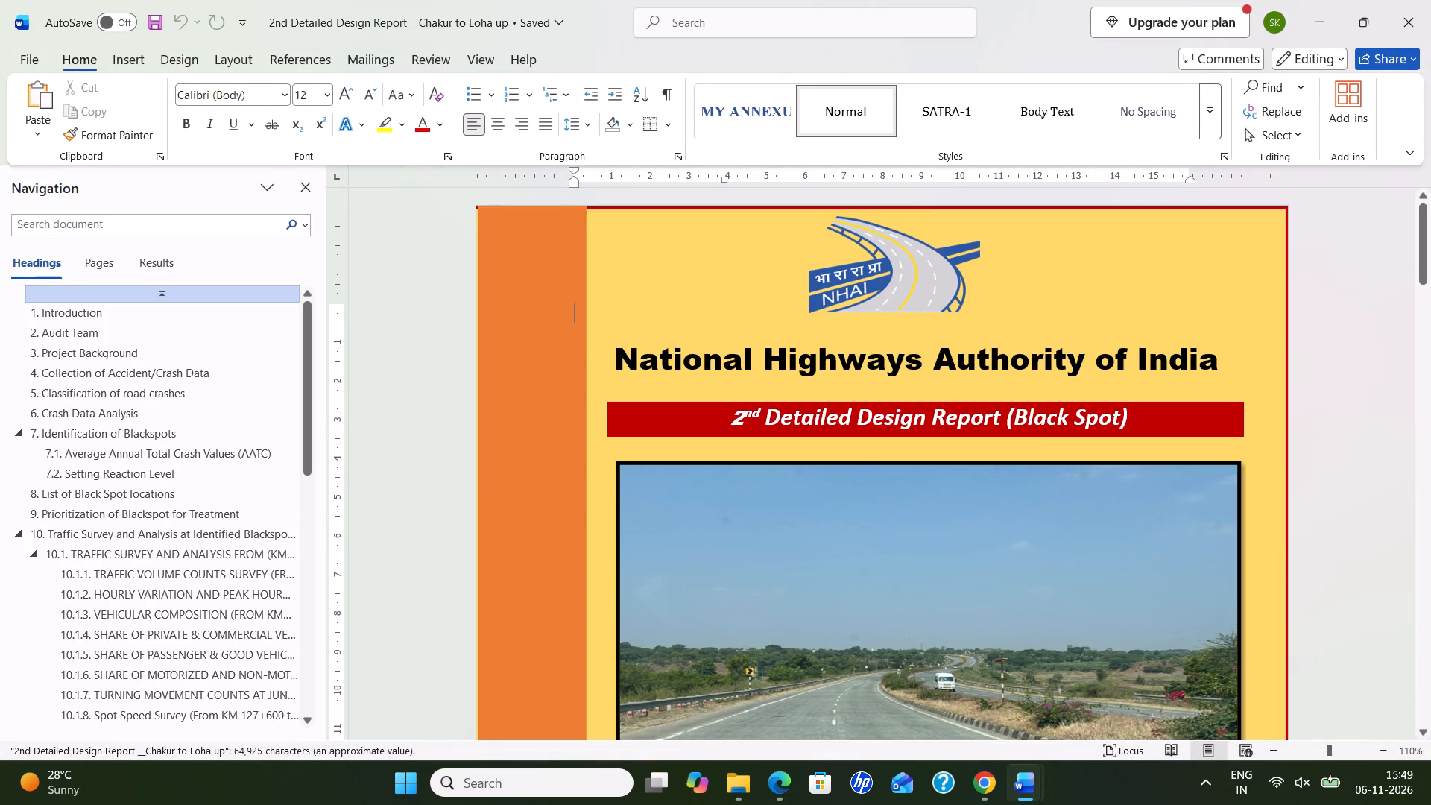
Examine the table and charts under Crash Data Analysis in the Chakur to Loha report as a formatting reference.
{"action": "scroll", "coordinate": [1009, 464], "scroll_direction": "down", "scroll_amount": 2}
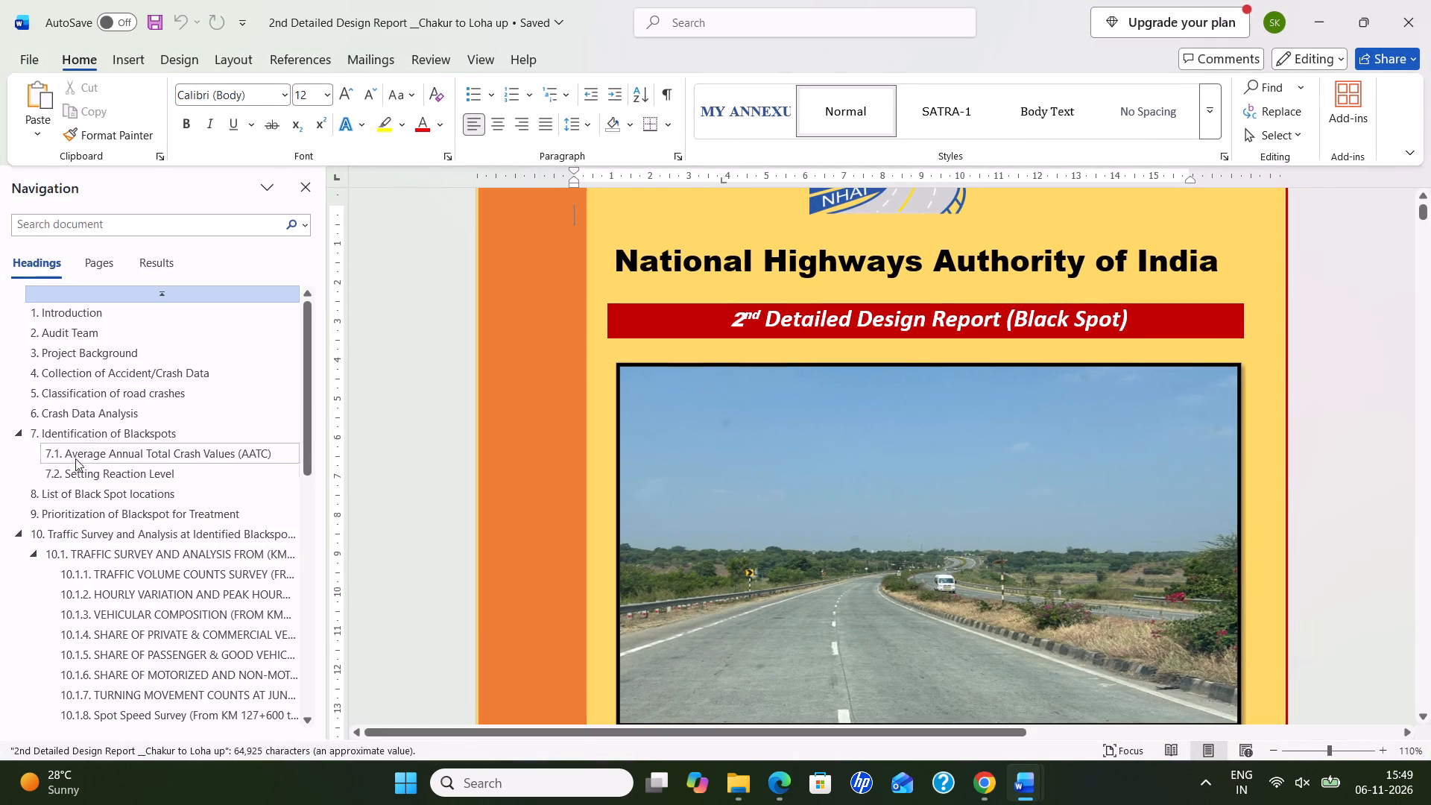
{"action": "left_click", "coordinate": [84, 407]}
{"action": "scroll", "coordinate": [1002, 462], "scroll_direction": "down", "scroll_amount": 5}
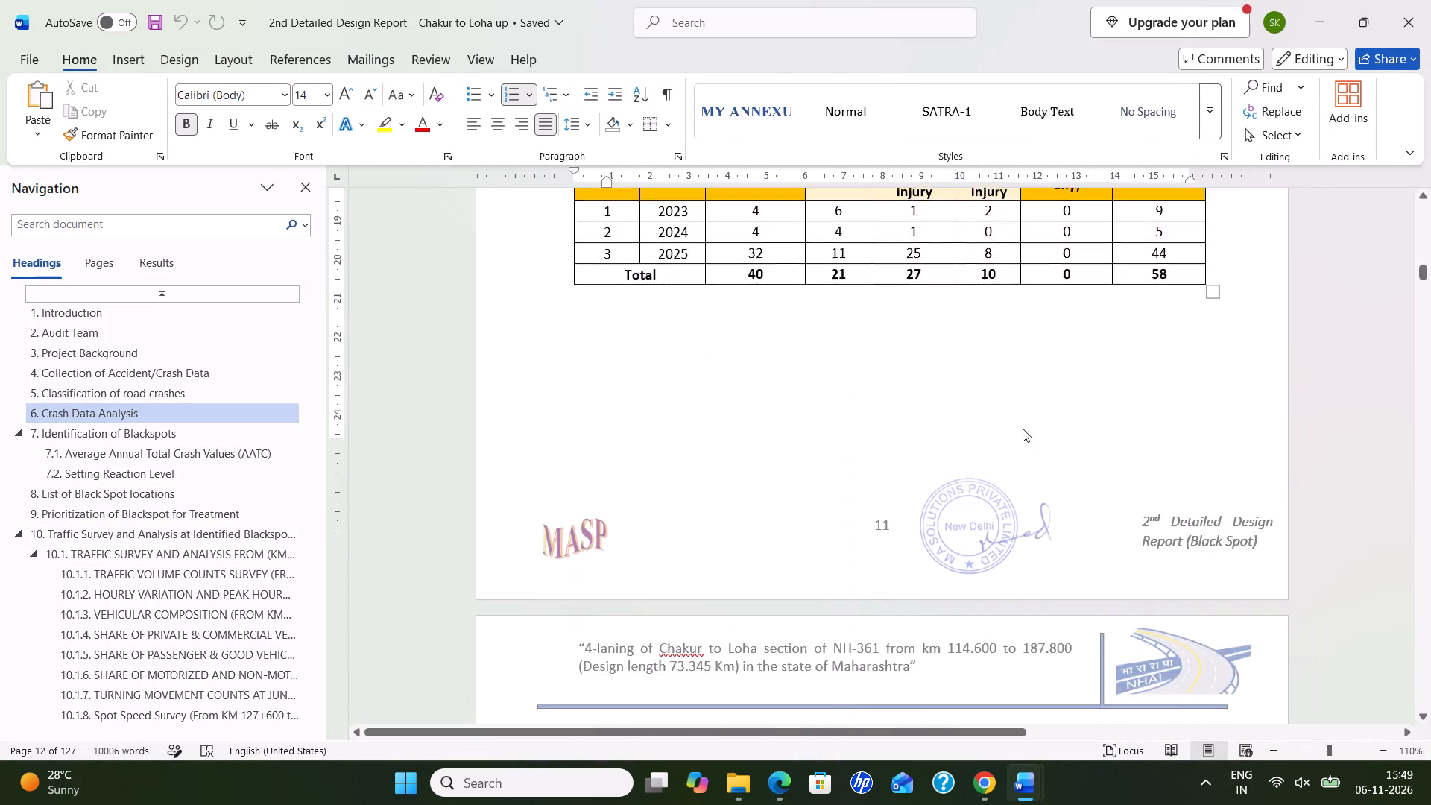
{"action": "scroll", "coordinate": [1023, 429], "scroll_direction": "down", "scroll_amount": 15}
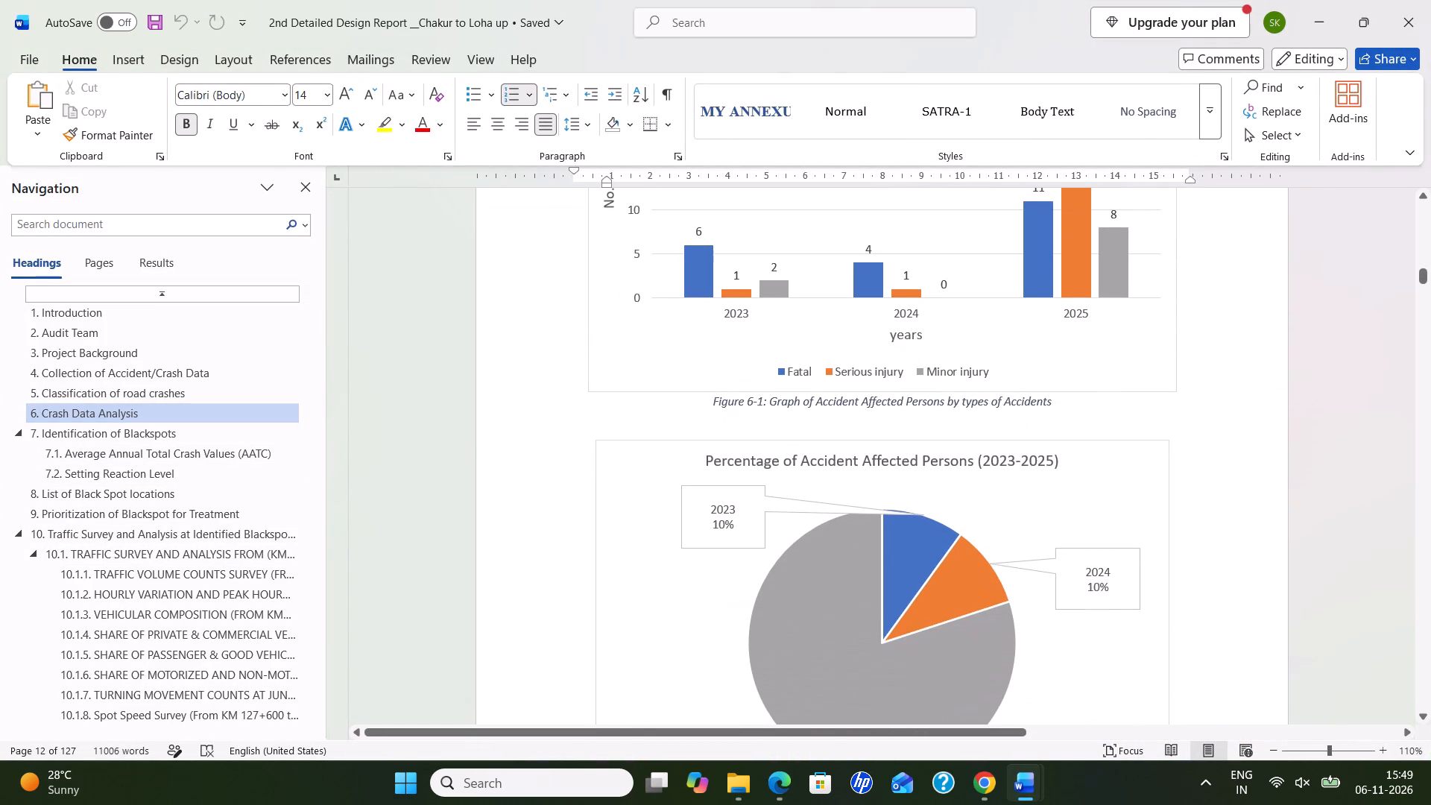
Switch back to the Ausa–Chakur report and remove bold from the 2023–2025 Total No. of Accidents figures in Table 6-1.
{"action": "key", "text": "alt+Tab"}
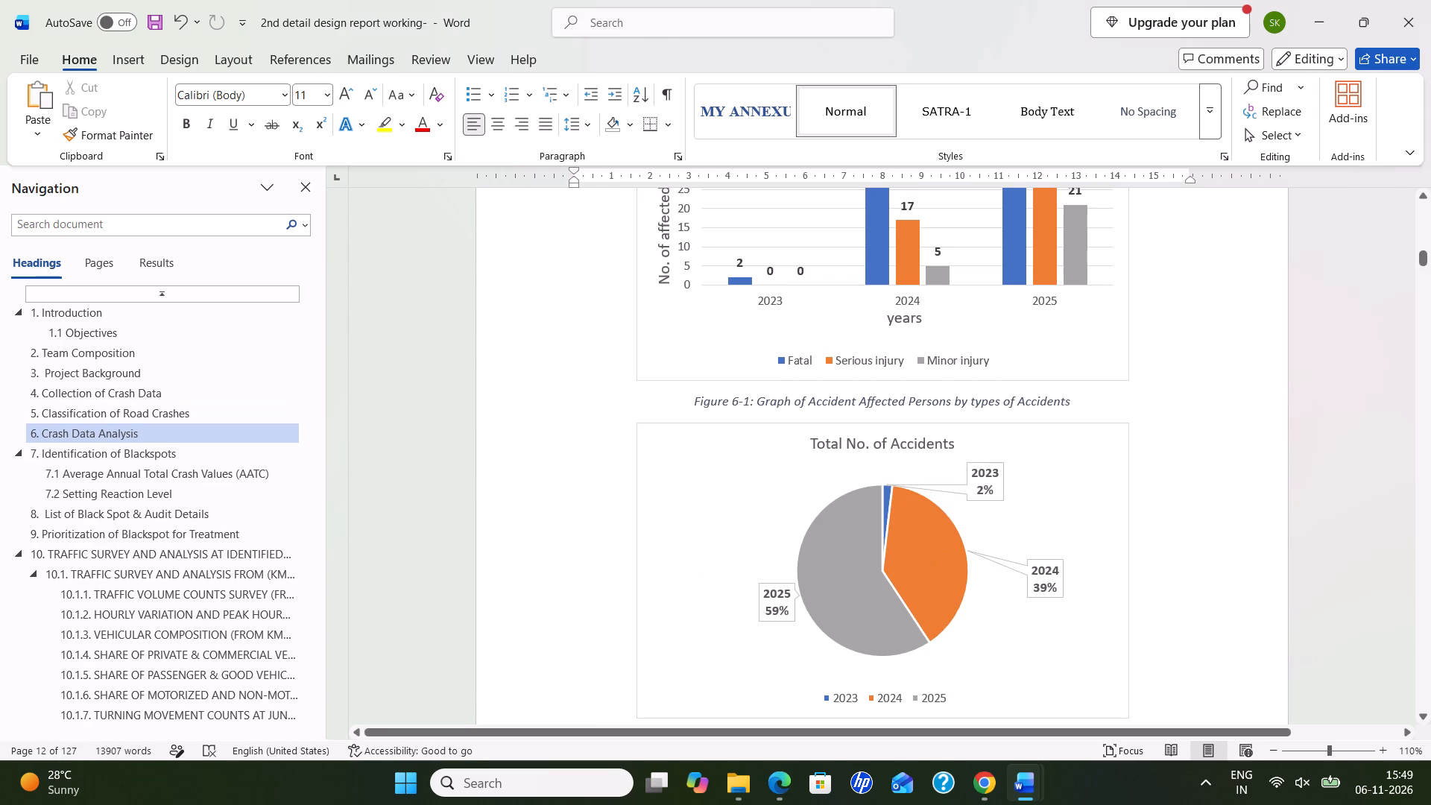
{"action": "scroll", "coordinate": [882, 397], "scroll_direction": "up", "scroll_amount": 2}
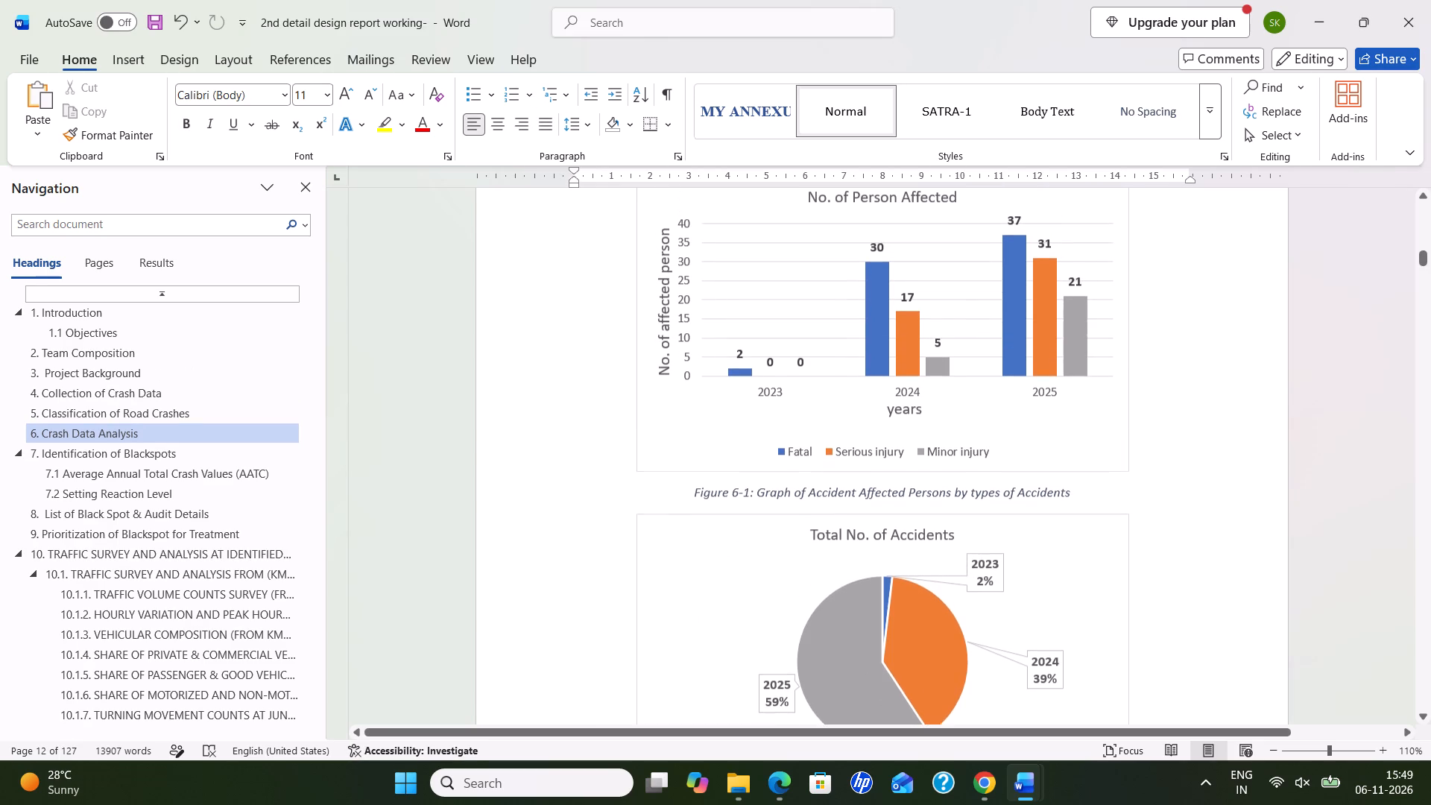
{"action": "scroll", "coordinate": [856, 389], "scroll_direction": "up", "scroll_amount": 4}
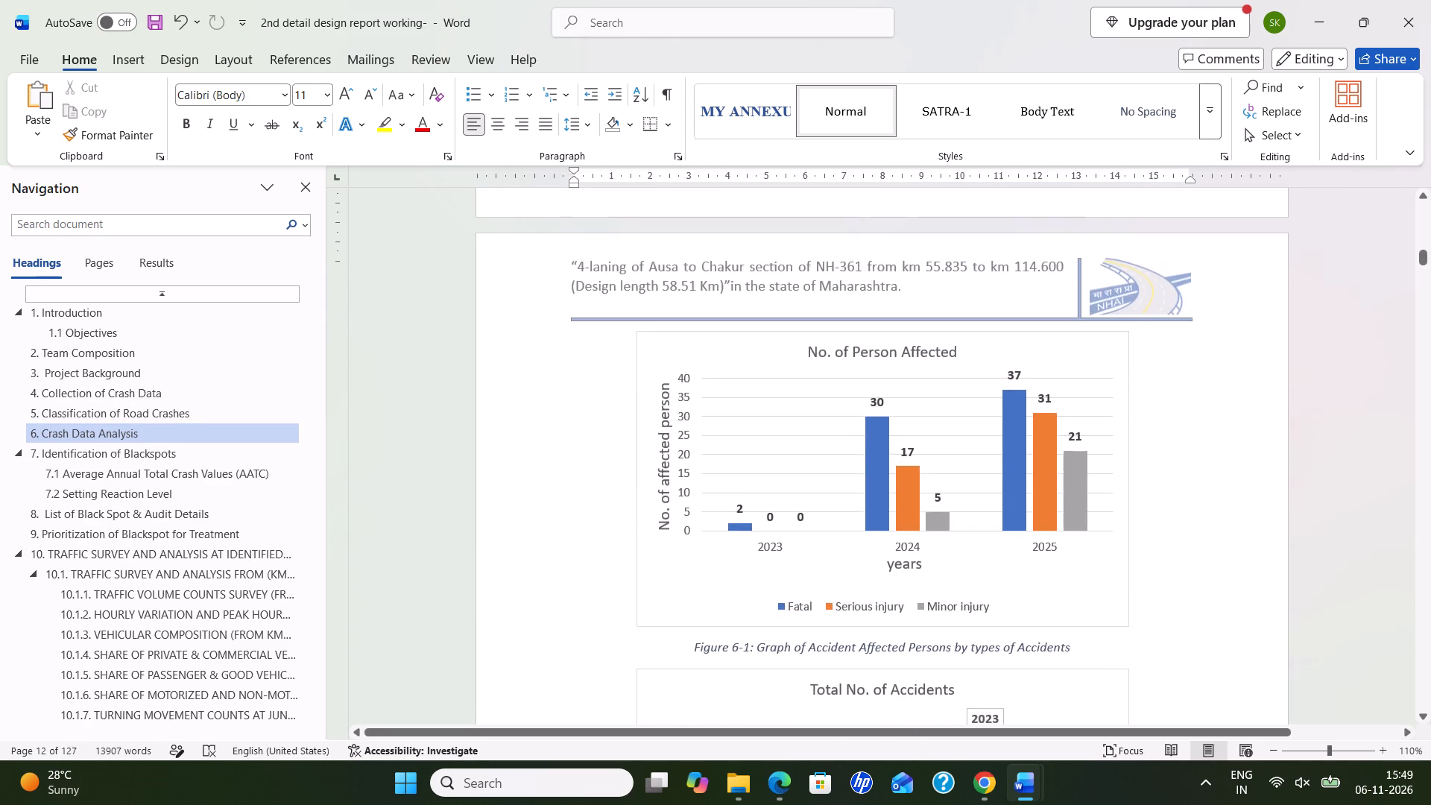
{"action": "scroll", "coordinate": [856, 389], "scroll_direction": "up", "scroll_amount": 10}
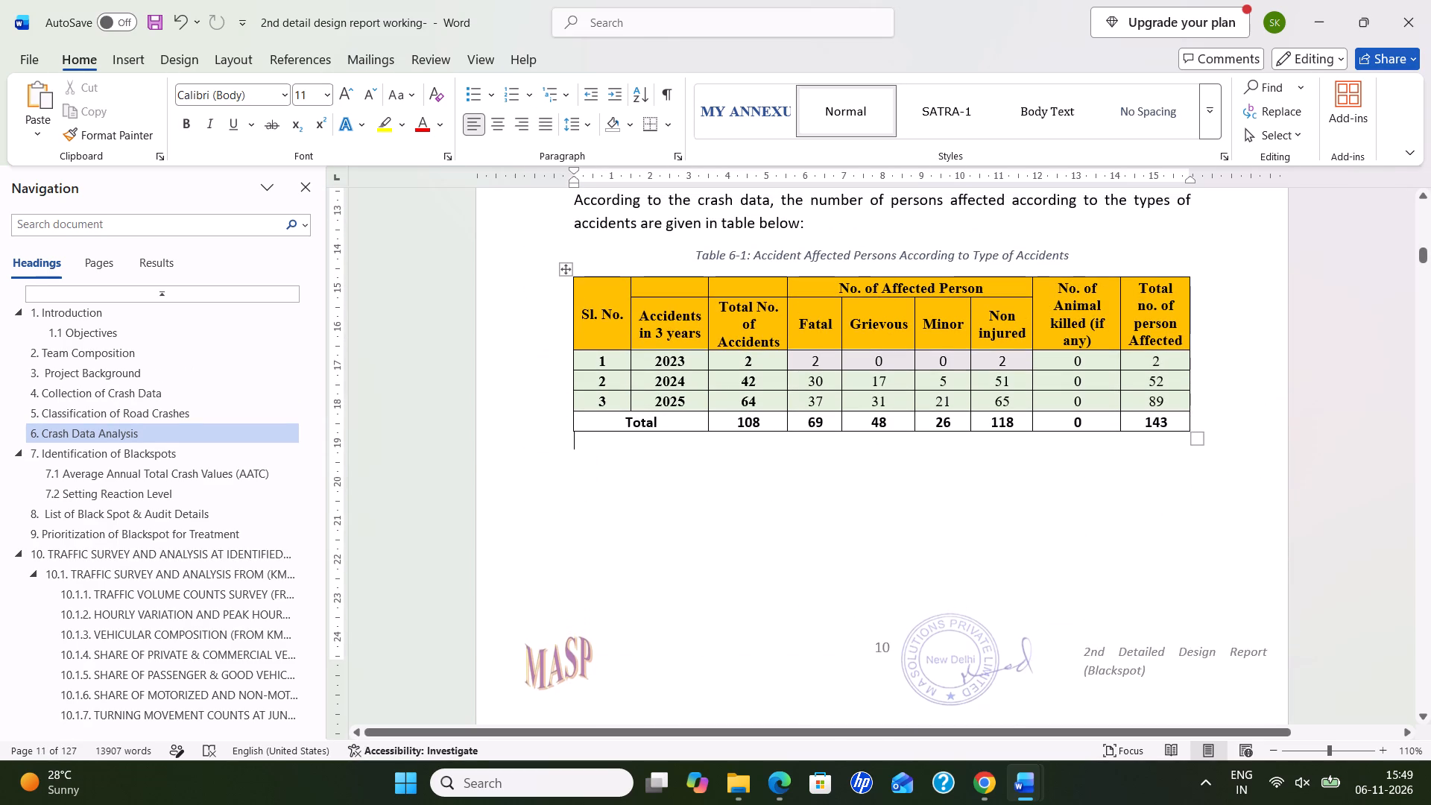
{"action": "left_click_drag", "start_coordinate": [731, 358], "coordinate": [737, 401]}
{"action": "left_click", "coordinate": [761, 367]}
{"action": "left_click", "coordinate": [809, 461]}
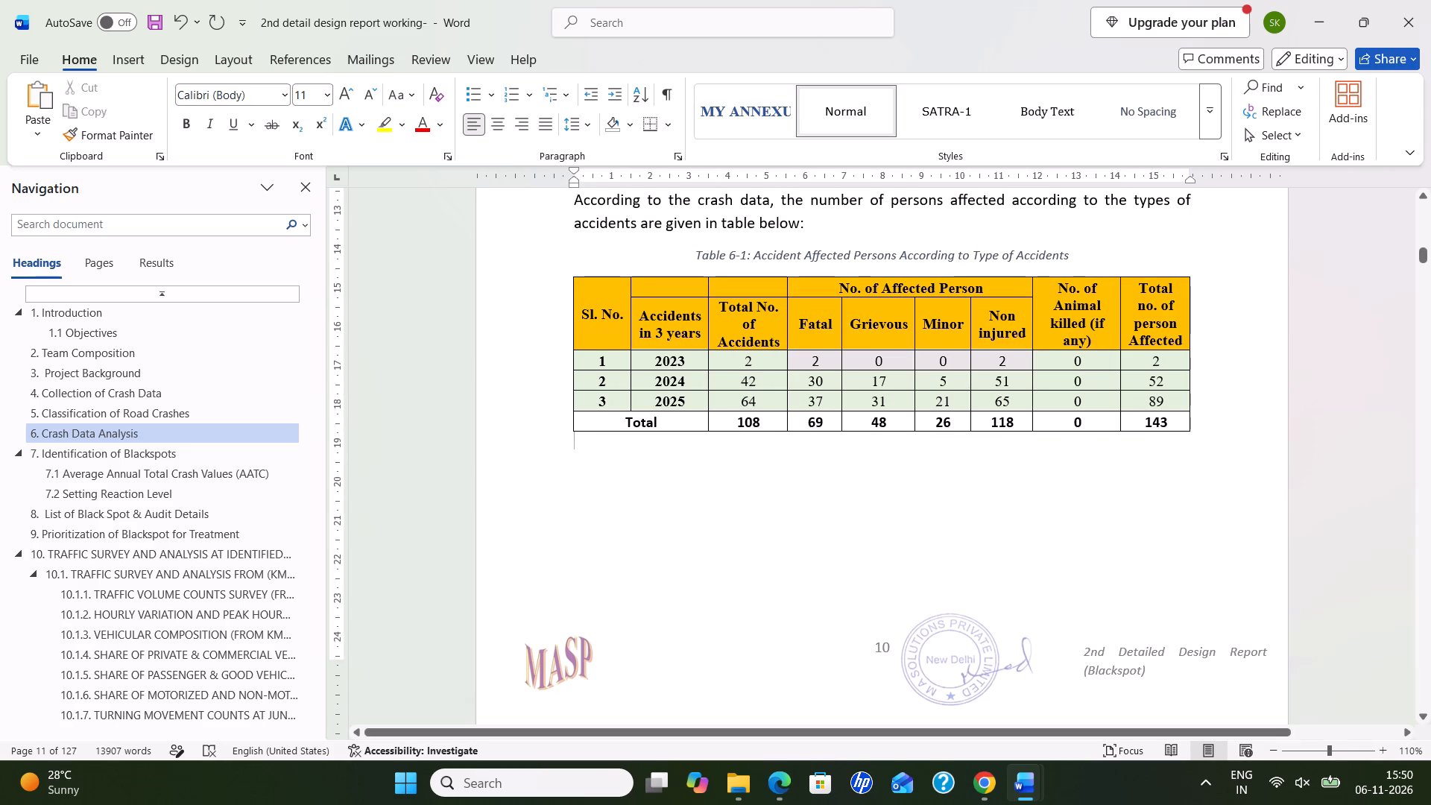
Compare the Figure 6-1 and Figure 6-2 charts of the Ausa–Chakur report with those in the Chakur to Loha report.
{"action": "scroll", "coordinate": [796, 485], "scroll_direction": "down", "scroll_amount": 11}
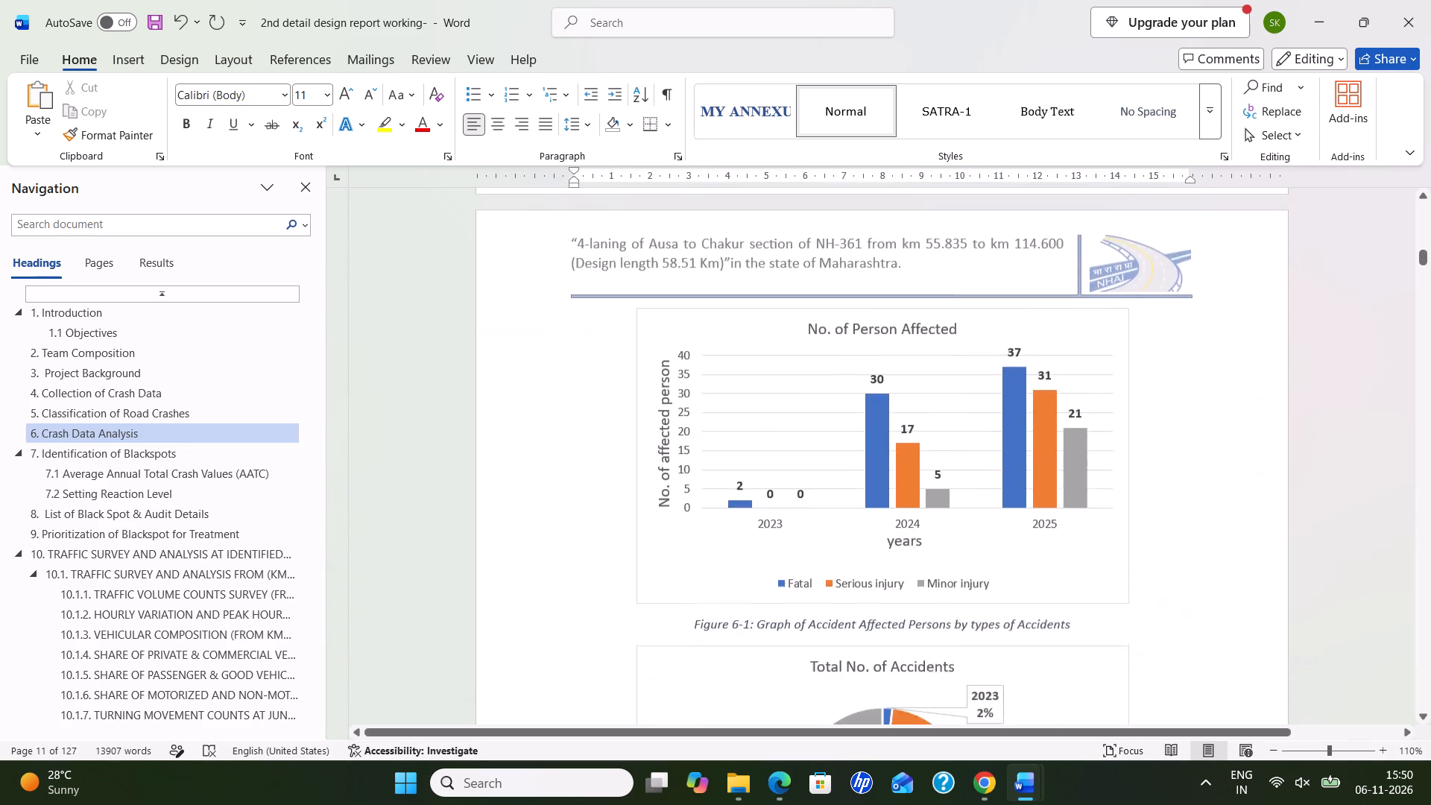
{"action": "scroll", "coordinate": [806, 472], "scroll_direction": "down", "scroll_amount": 6}
{"action": "key", "text": "alt+Tab"}
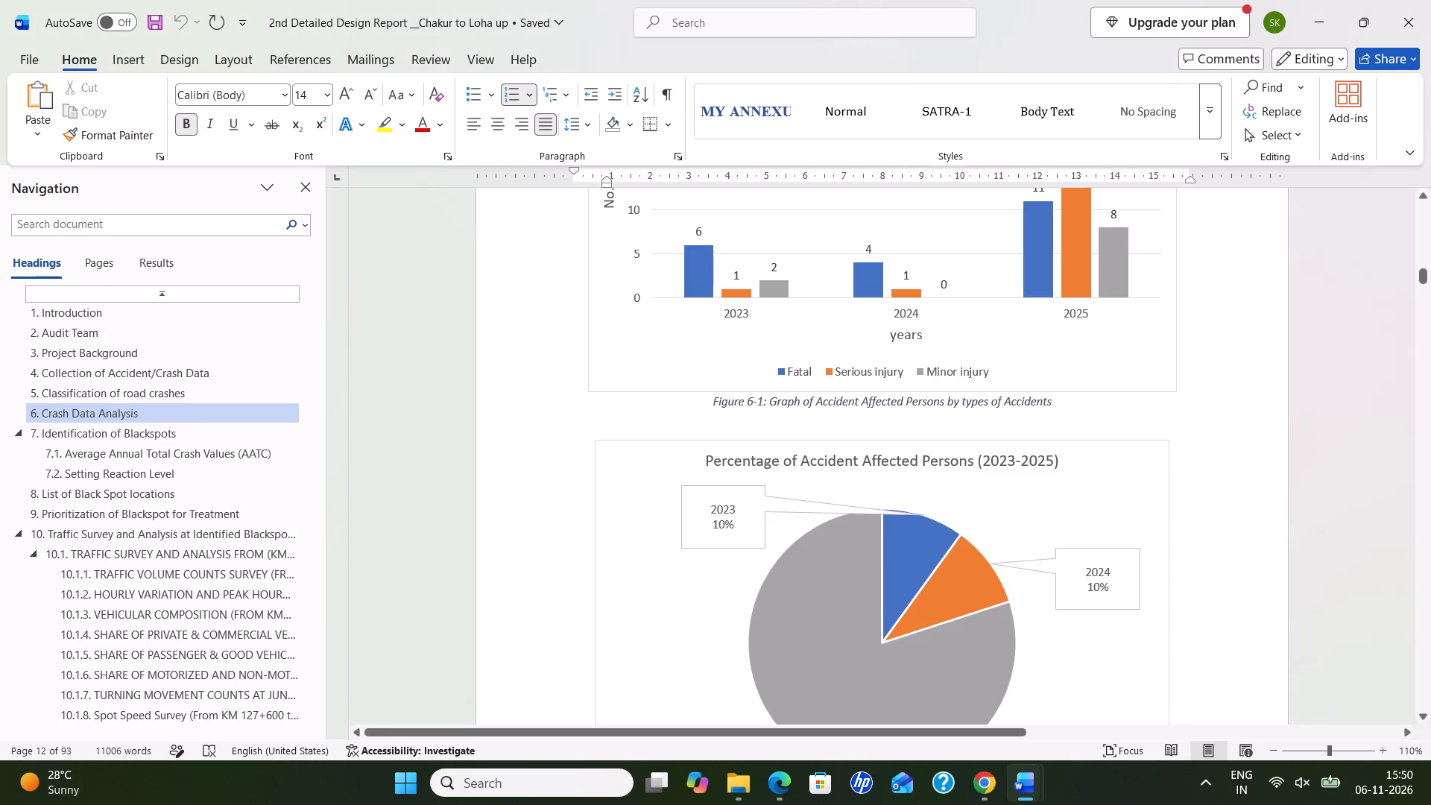
{"action": "key", "text": "alt+Tab"}
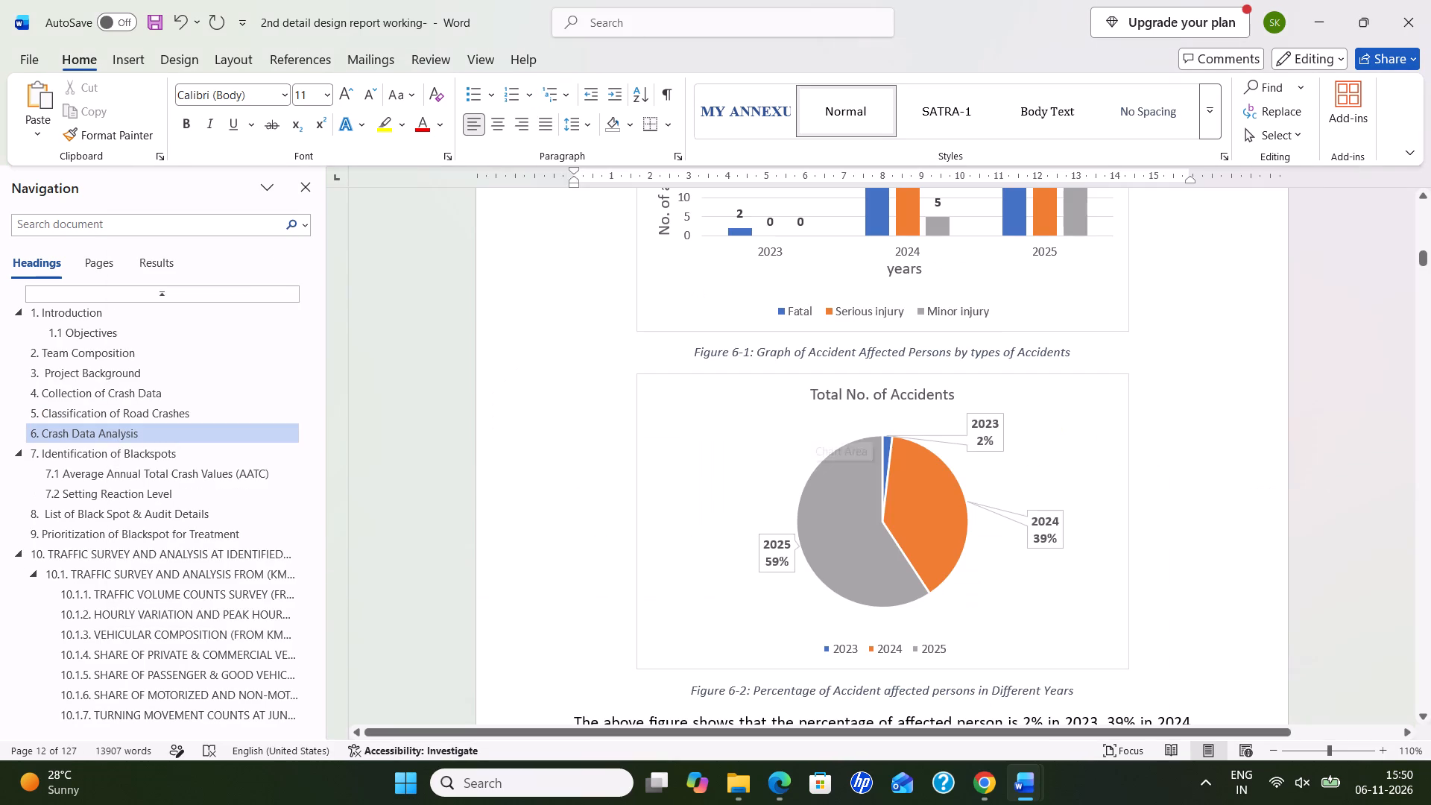
{"action": "key", "text": "alt+Tab"}
{"action": "key", "text": "alt+Tab"}
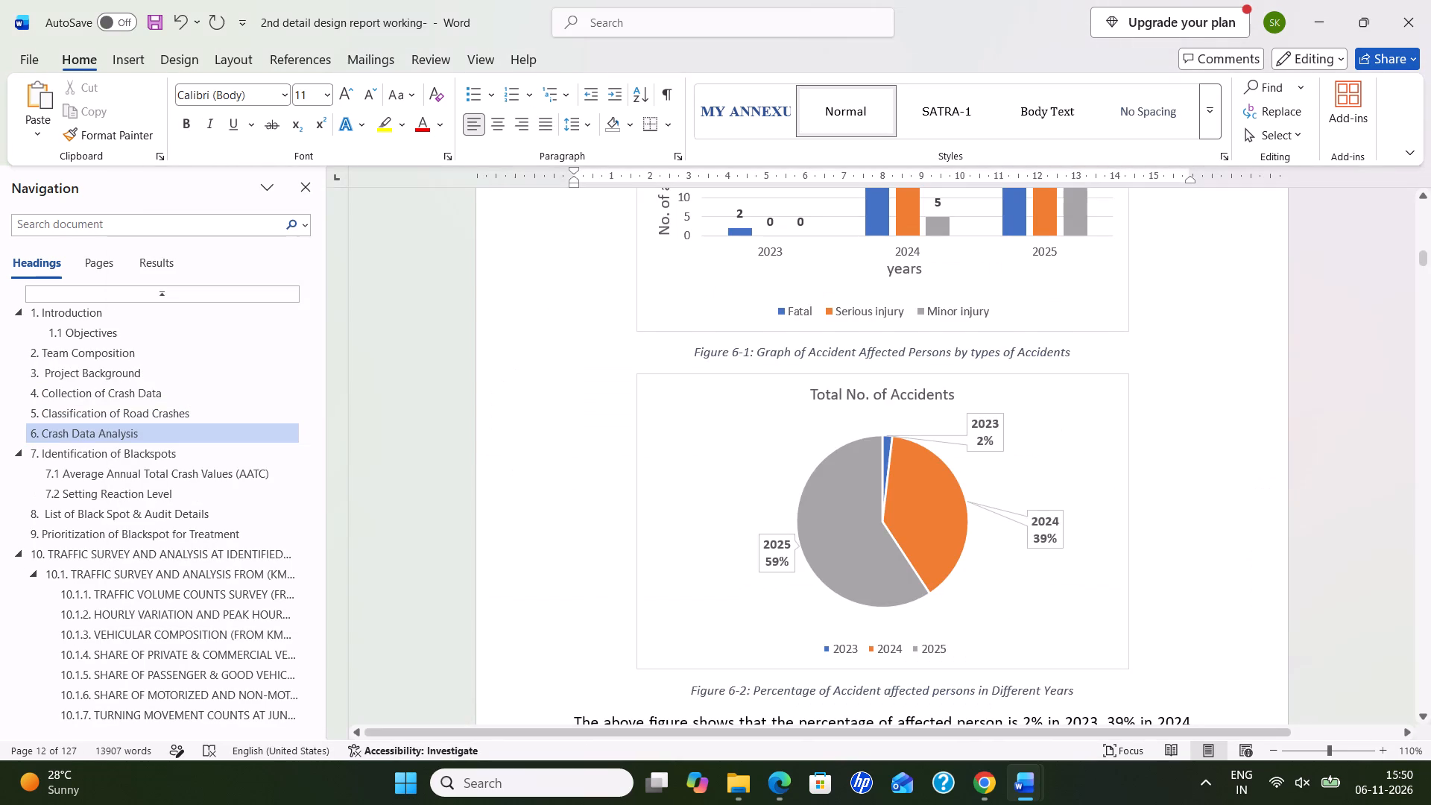
{"action": "scroll", "coordinate": [810, 426], "scroll_direction": "down", "scroll_amount": 3}
{"action": "key", "text": "alt+Tab"}
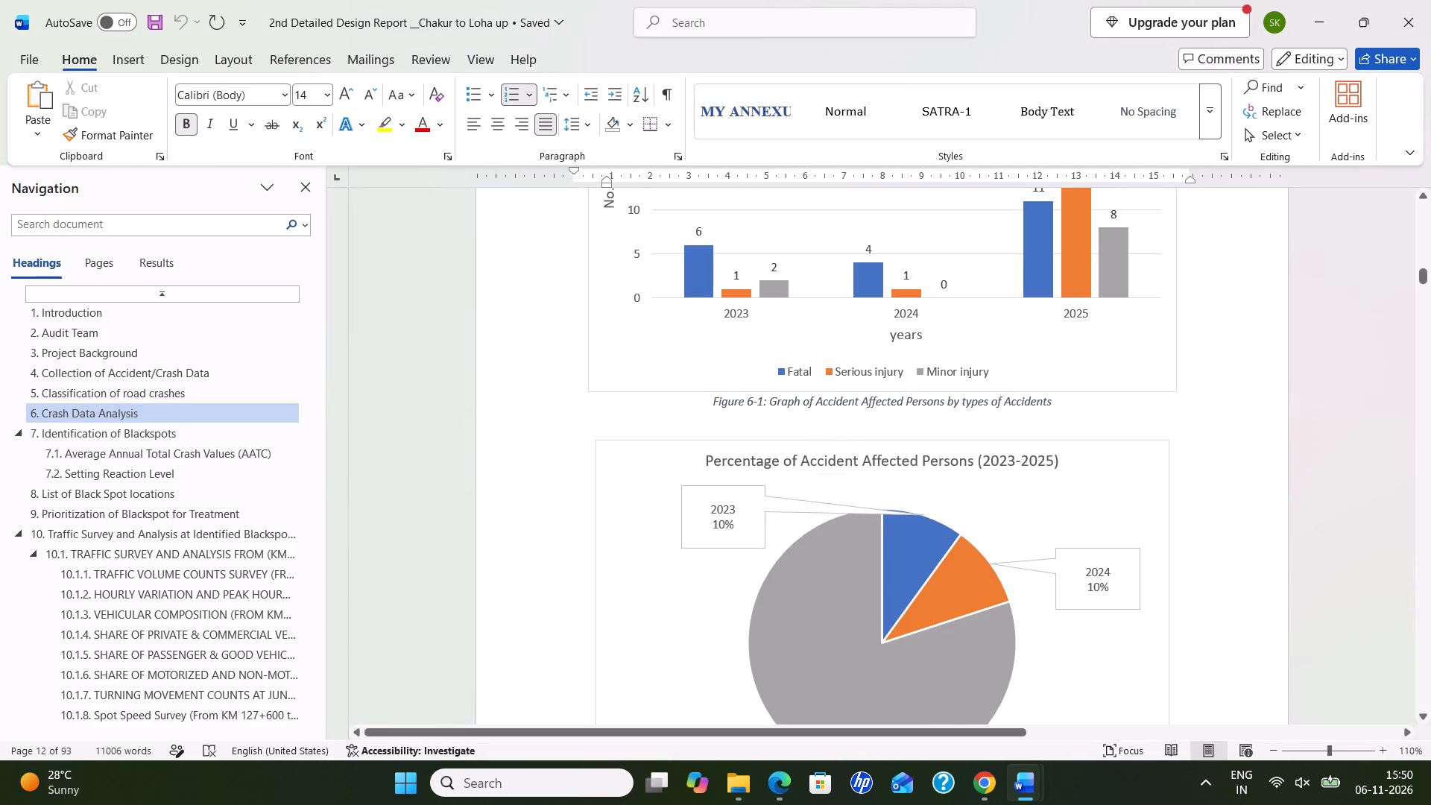
{"action": "scroll", "coordinate": [804, 427], "scroll_direction": "down", "scroll_amount": 8}
{"action": "key", "text": "alt+Tab"}
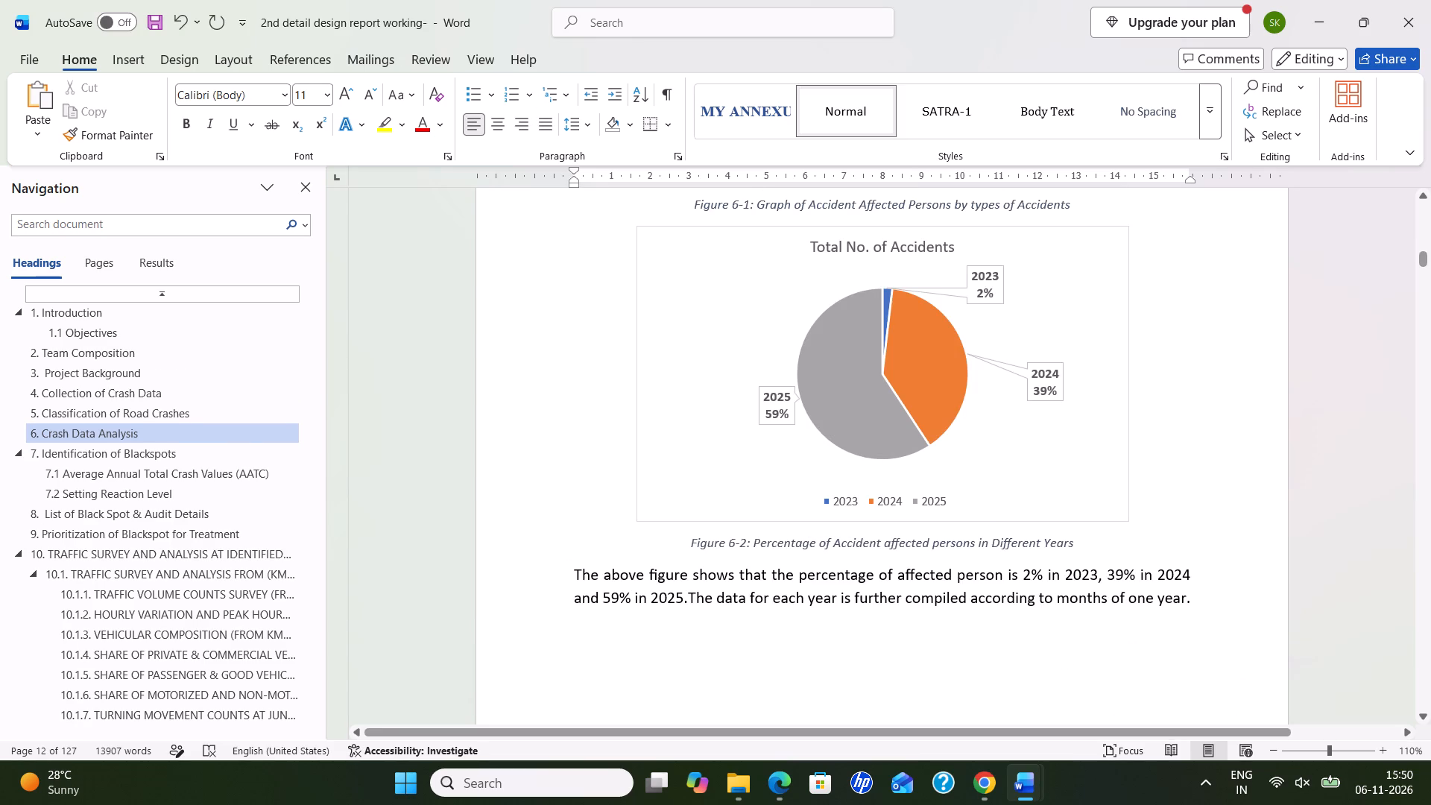
{"action": "key", "text": "alt+Tab"}
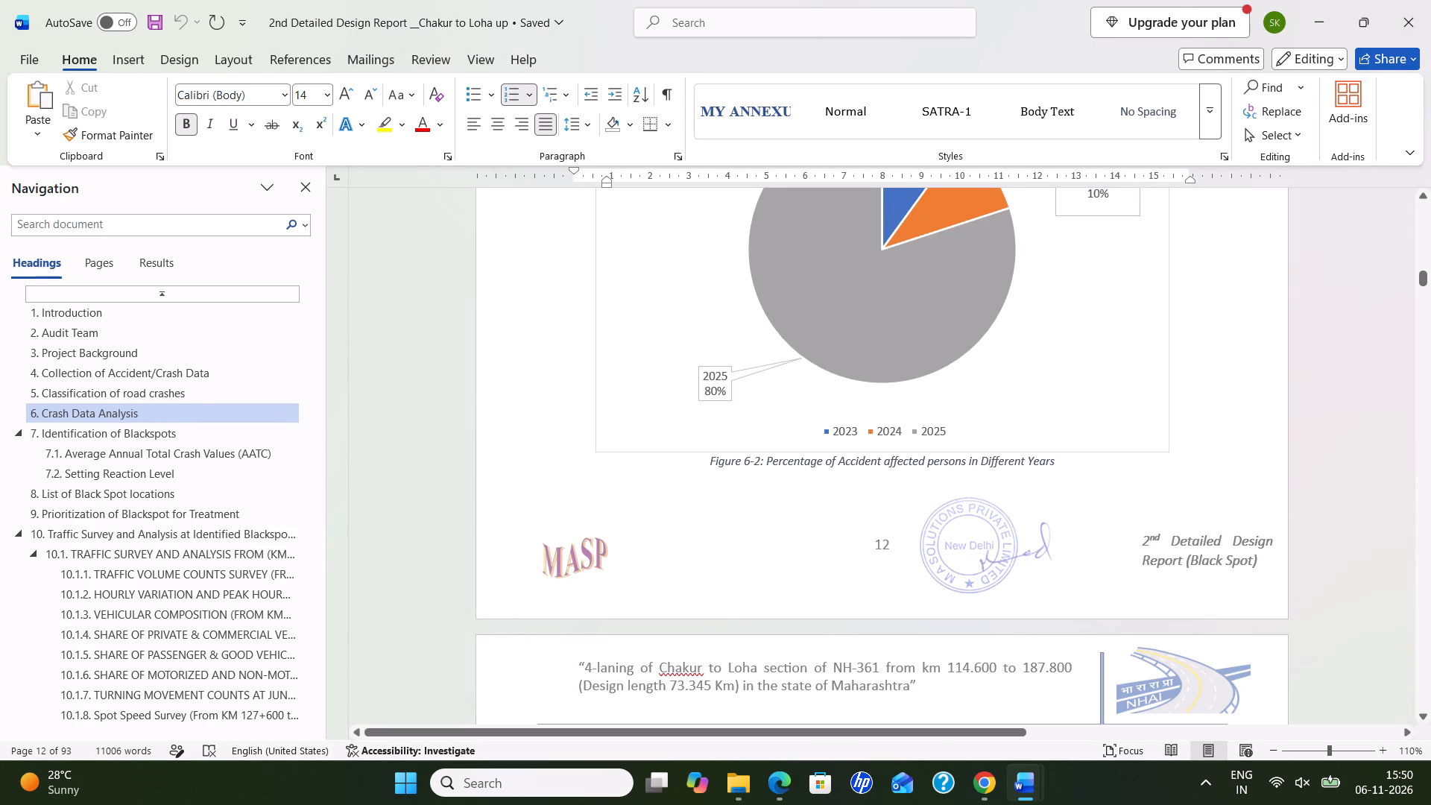
{"action": "key", "text": "alt+Tab"}
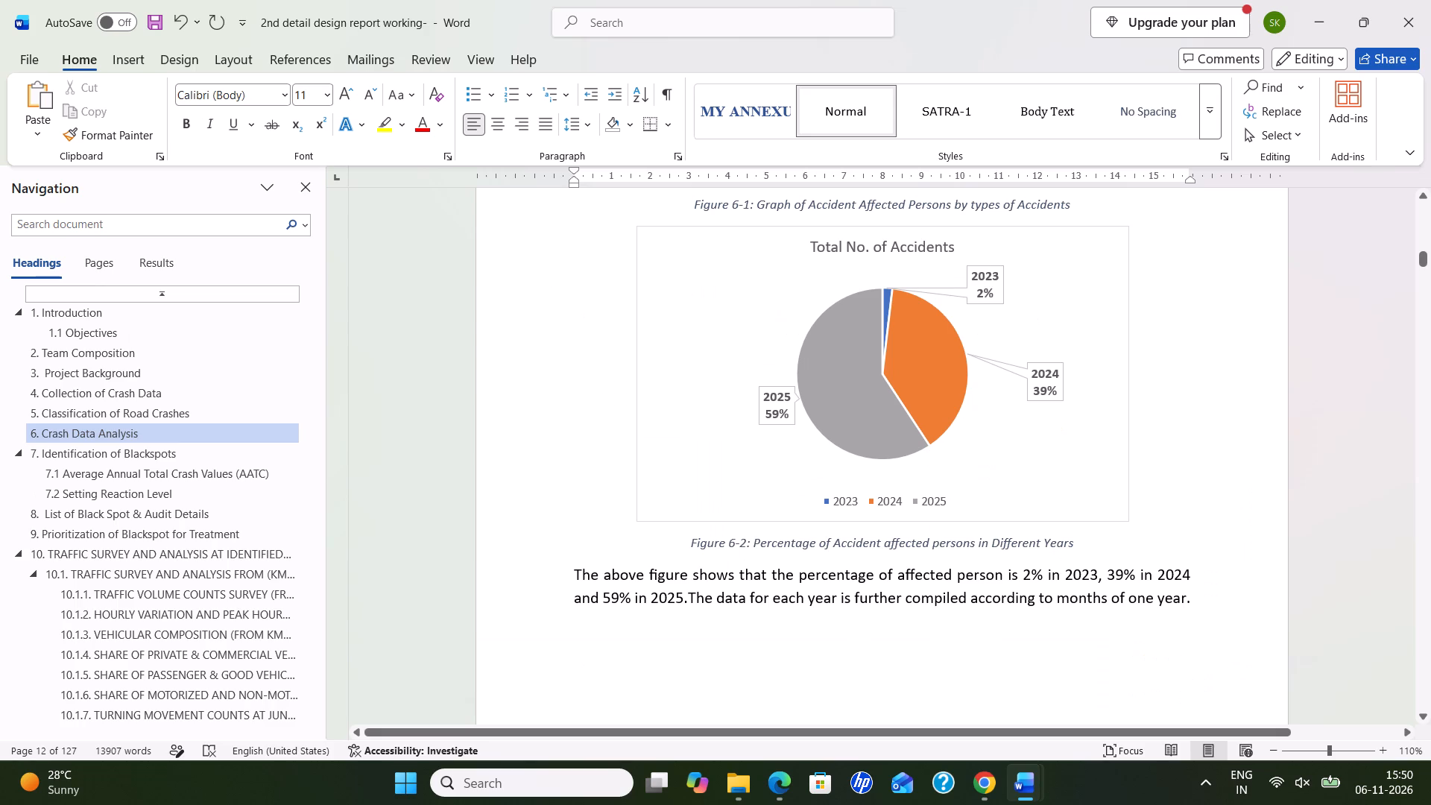
Replace the Figure 6-2 chart title with "Percentage of Accident Affected Persons (2023-2025)", copied from the matching chart in the Chakur to Loha report.
{"action": "key", "text": "alt+Tab"}
{"action": "scroll", "coordinate": [856, 424], "scroll_direction": "up", "scroll_amount": 4}
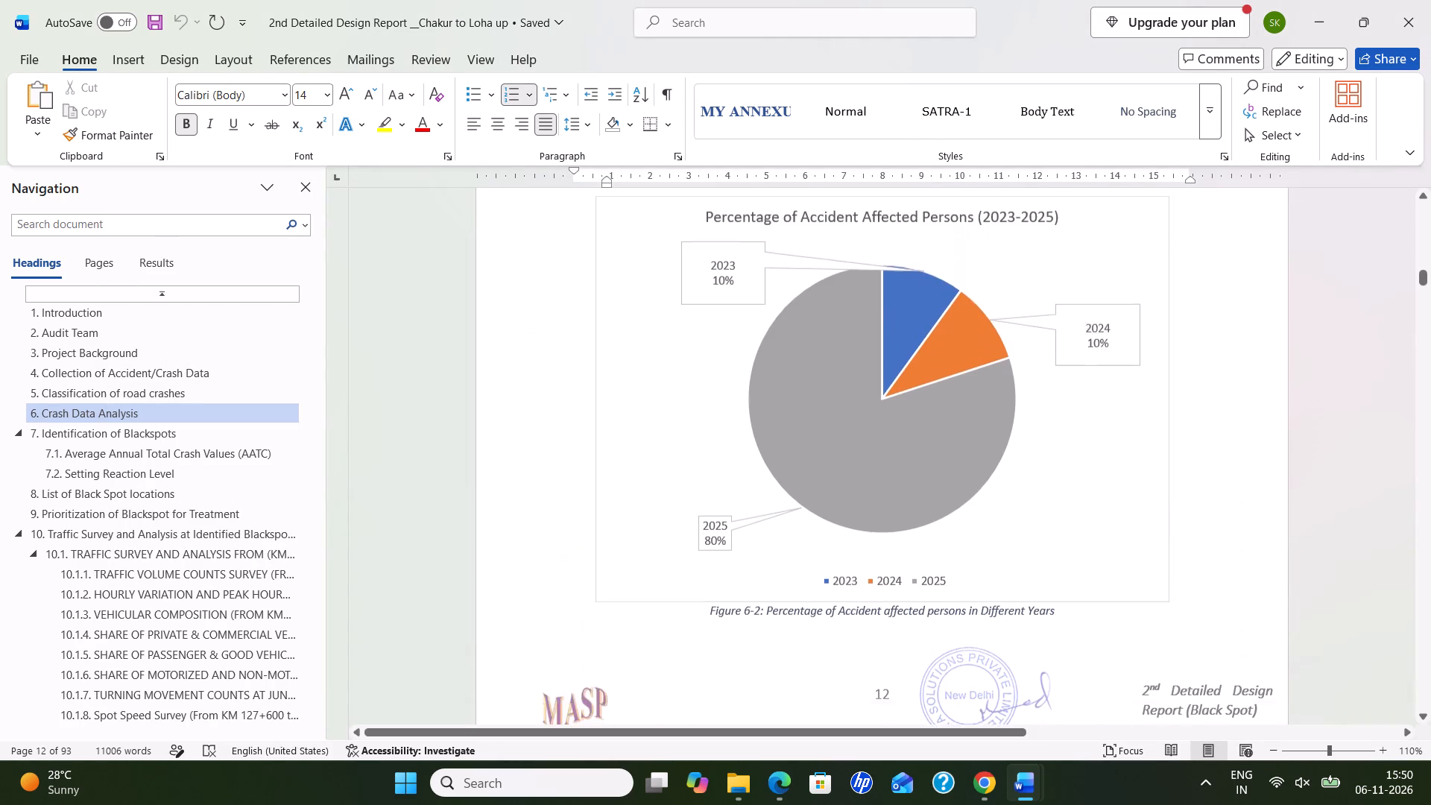
{"action": "left_click", "coordinate": [803, 262]}
{"action": "left_click_drag", "start_coordinate": [709, 262], "coordinate": [773, 277]}
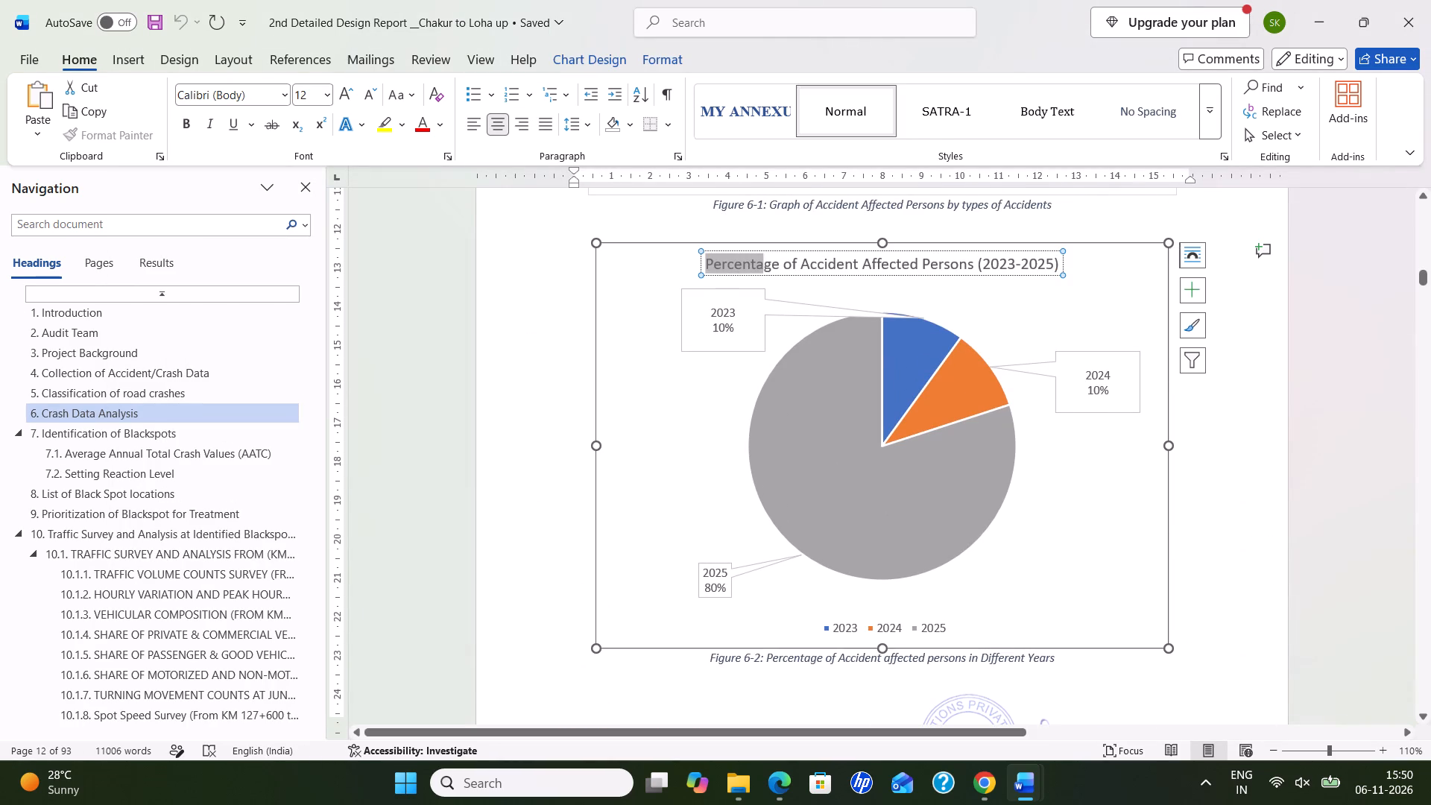
{"action": "left_click_drag", "start_coordinate": [773, 277], "coordinate": [1060, 272]}
{"action": "key", "text": "ctrl+c"}
{"action": "key", "text": "alt+Tab"}
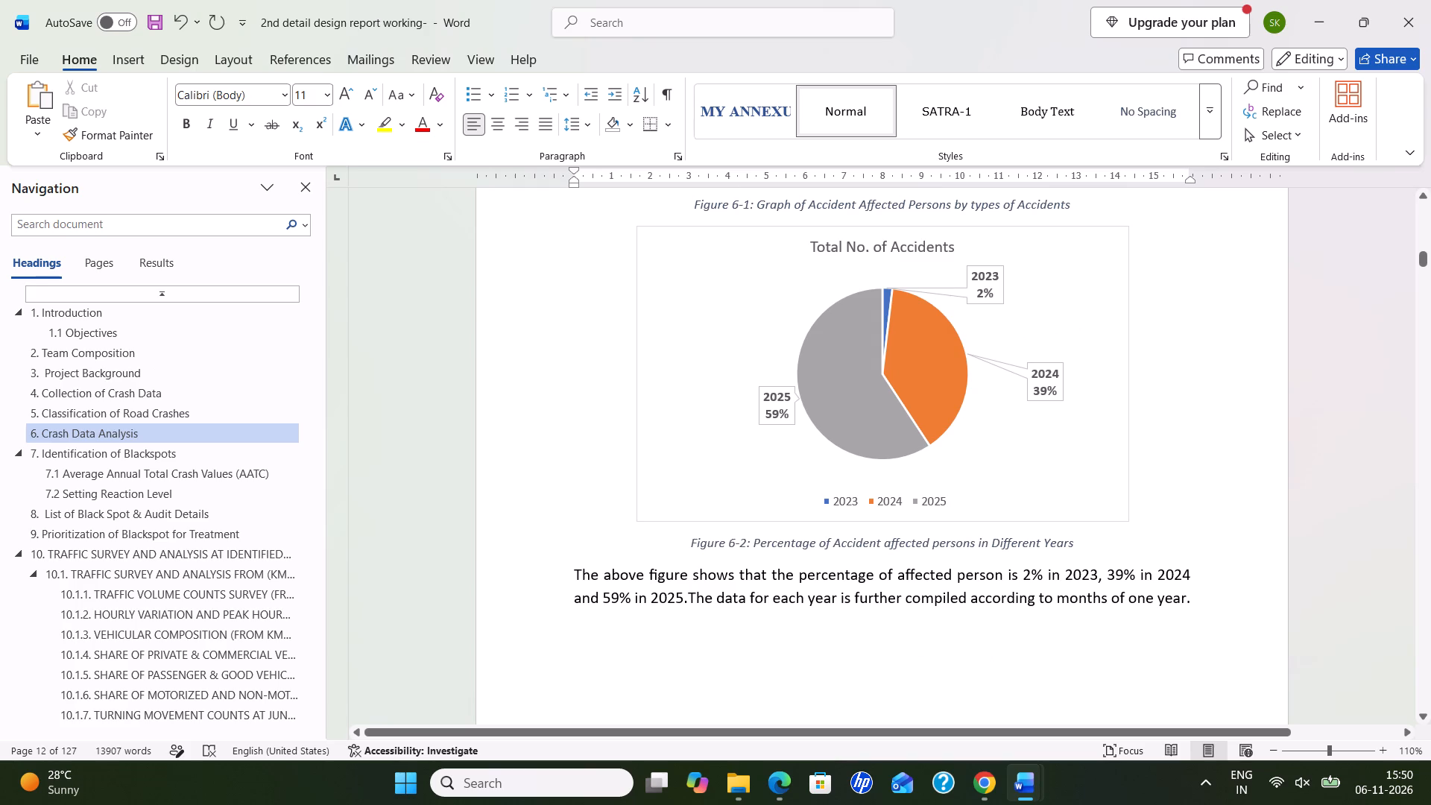
{"action": "left_click", "coordinate": [876, 244]}
{"action": "left_click_drag", "start_coordinate": [820, 246], "coordinate": [934, 253]}
{"action": "key", "text": "ctrl+v"}
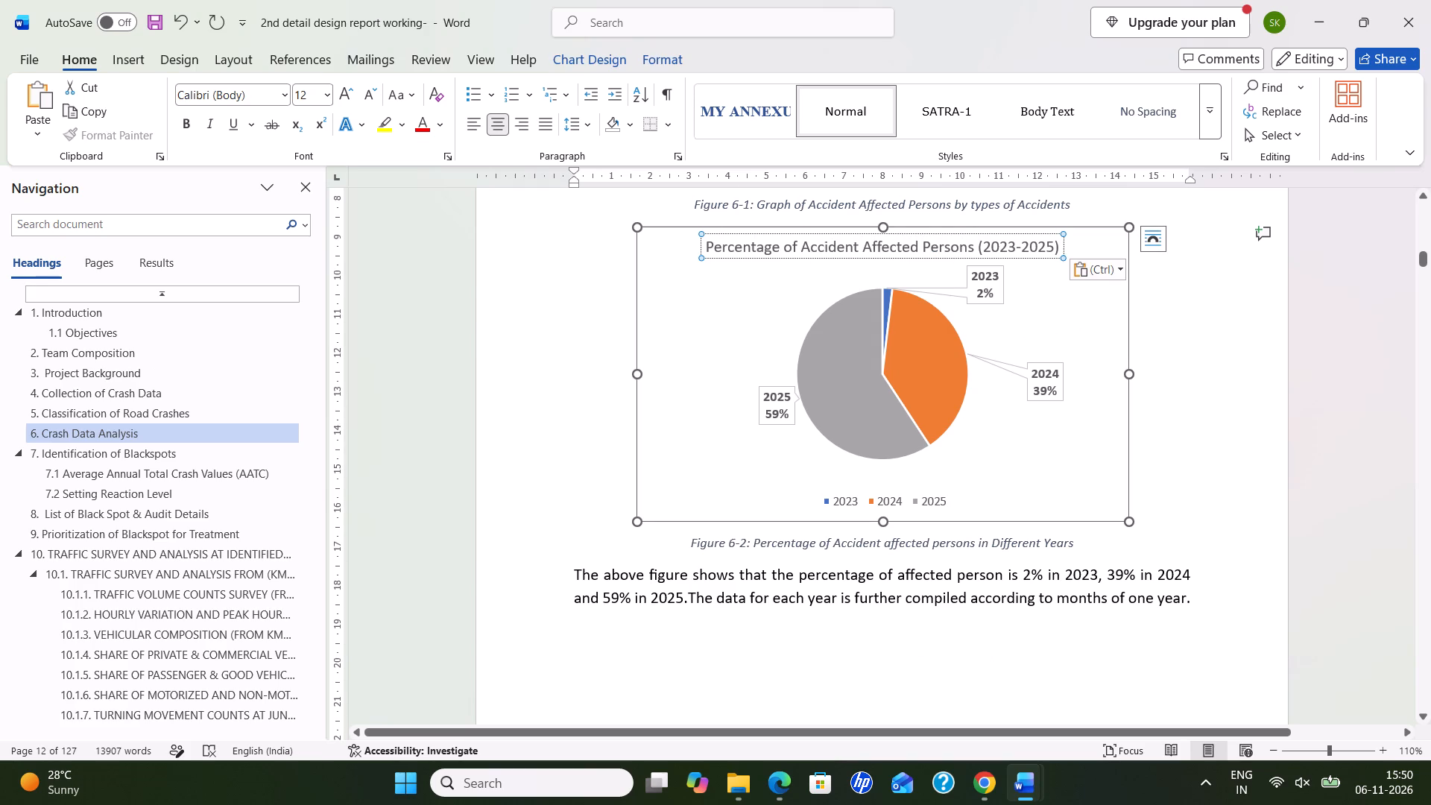
{"action": "left_click_drag", "start_coordinate": [804, 250], "coordinate": [833, 253]}
{"action": "left_click", "coordinate": [828, 279]}
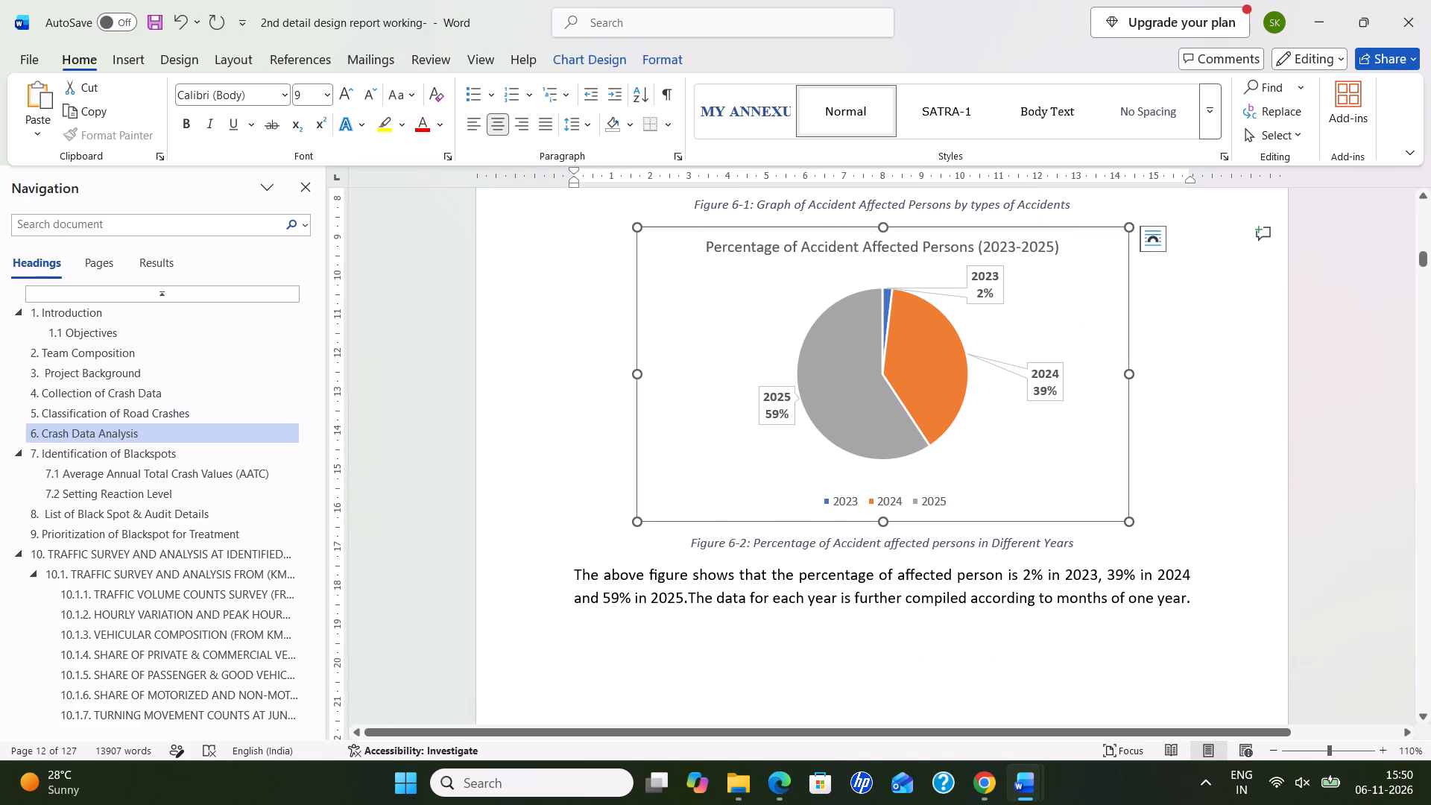
Change "person" to "persons" in the paragraph below Figure 6-2 of the Ausa–Chakur report.
{"action": "scroll", "coordinate": [752, 315], "scroll_direction": "down", "scroll_amount": 11}
{"action": "scroll", "coordinate": [809, 341], "scroll_direction": "up", "scroll_amount": 4}
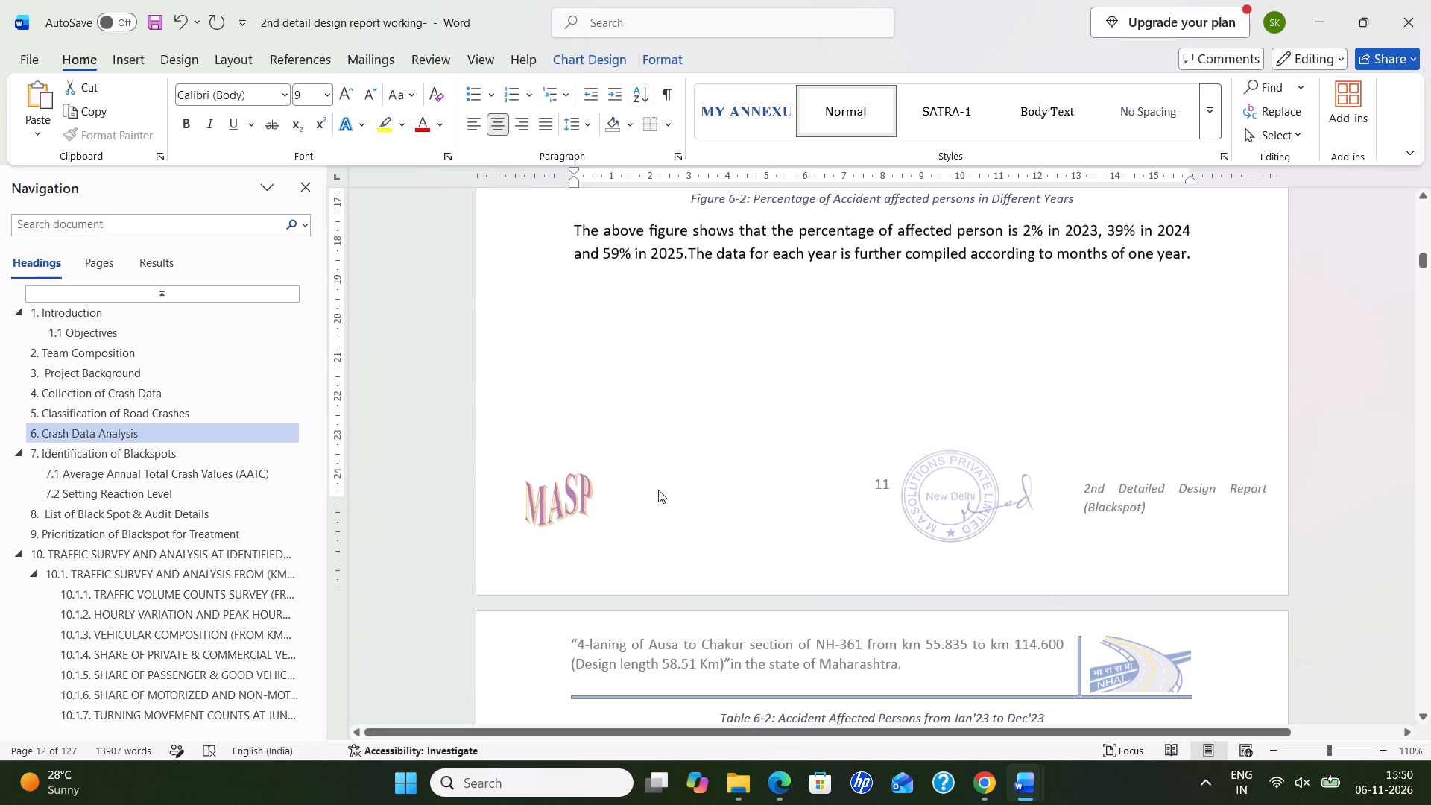
{"action": "left_click", "coordinate": [1002, 234]}
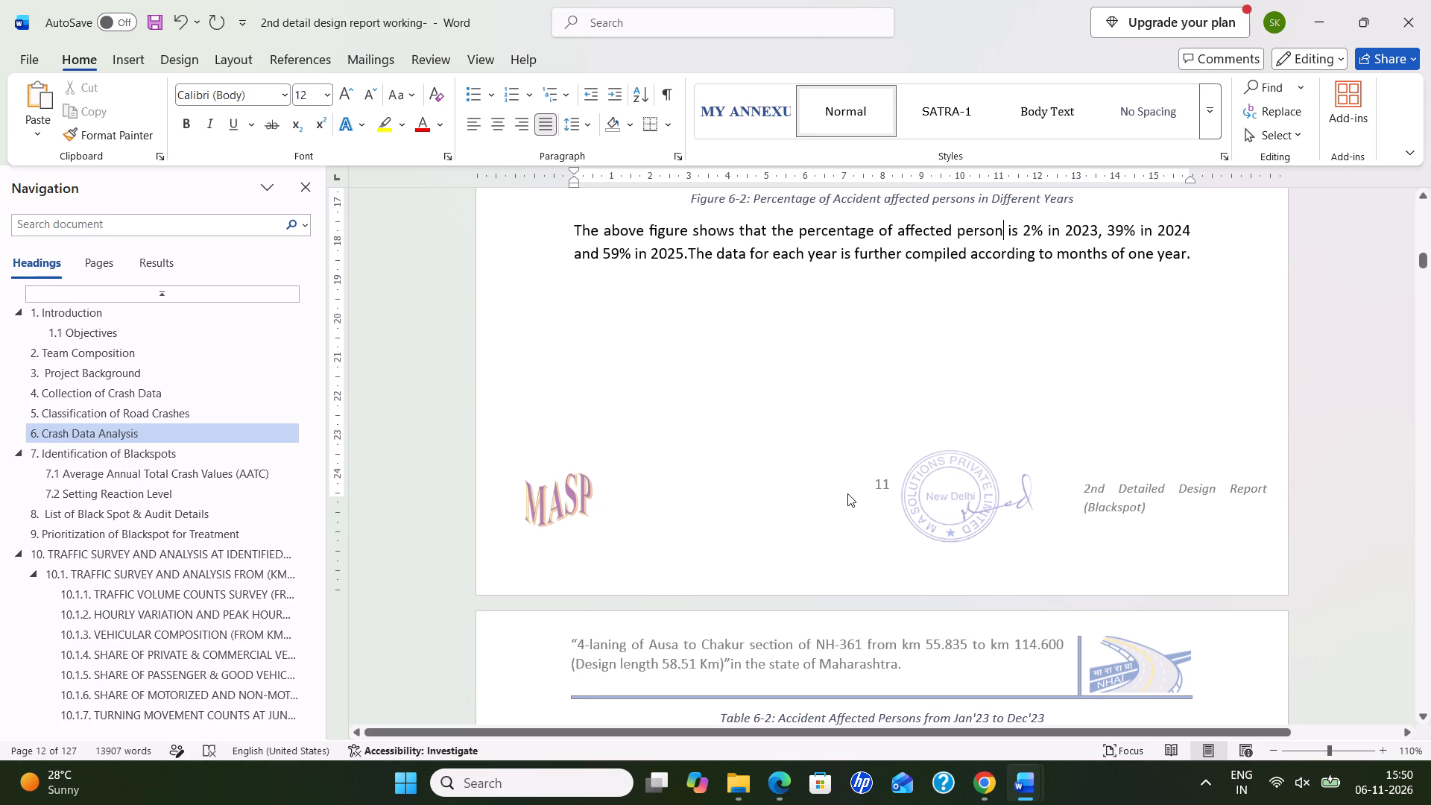
{"action": "key", "text": "s"}
Compare the text below Figure 6-2, Table 6-2 and the 2023 accident graph and description between the Chakur to Loha and Ausa–Chakur reports.
{"action": "key", "text": "alt+Tab"}
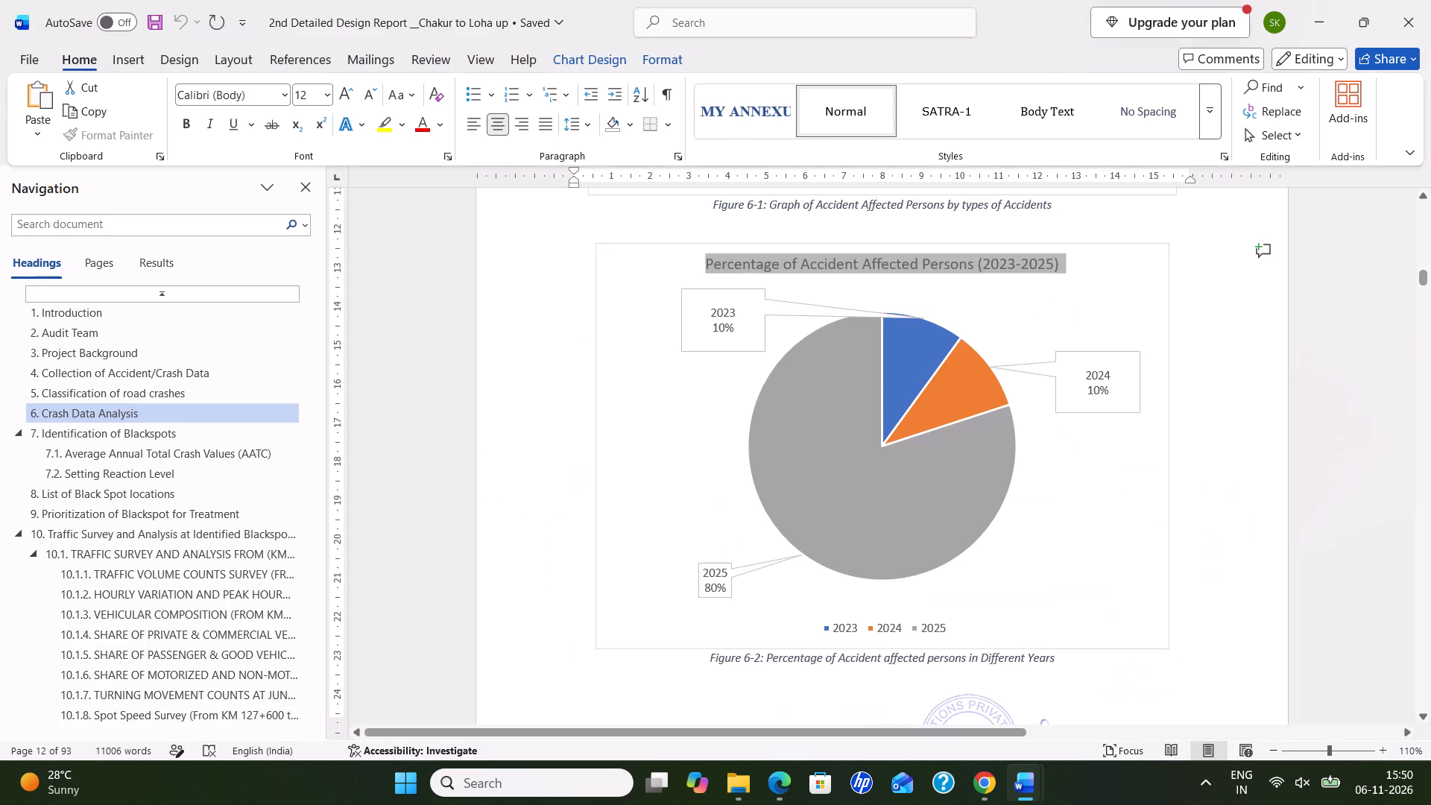
{"action": "scroll", "coordinate": [815, 529], "scroll_direction": "down", "scroll_amount": 9}
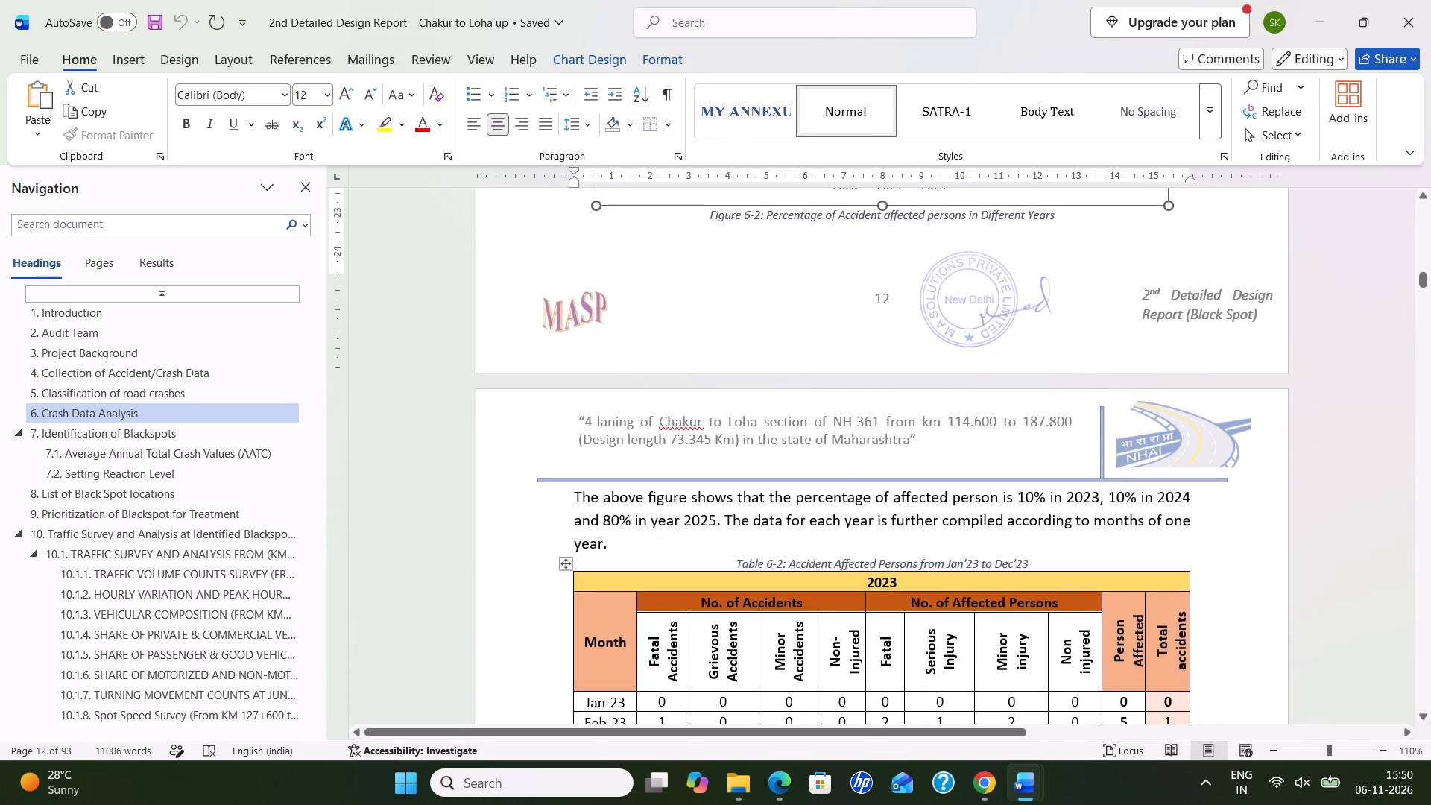
{"action": "key", "text": "alt+Tab"}
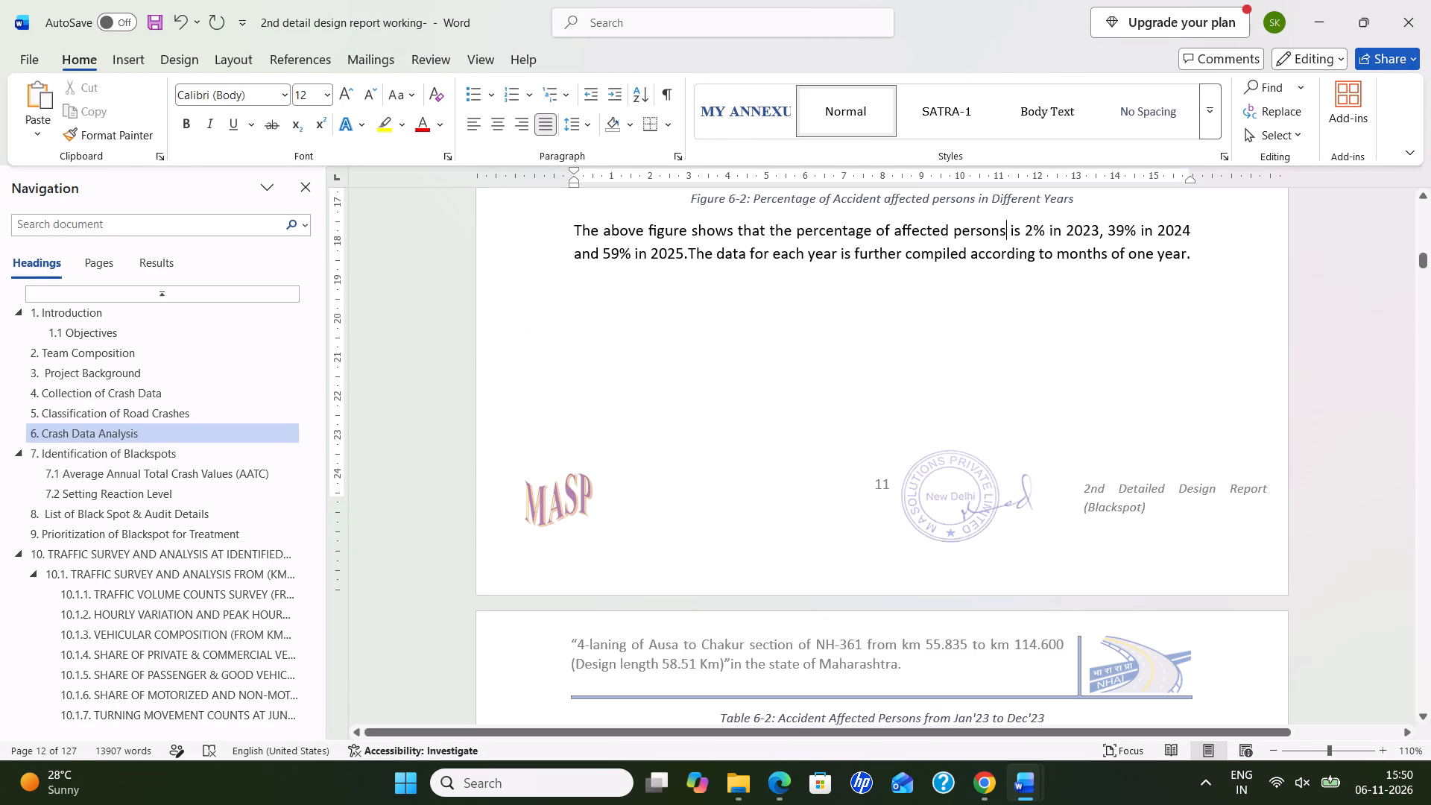
{"action": "scroll", "coordinate": [940, 388], "scroll_direction": "down", "scroll_amount": 9}
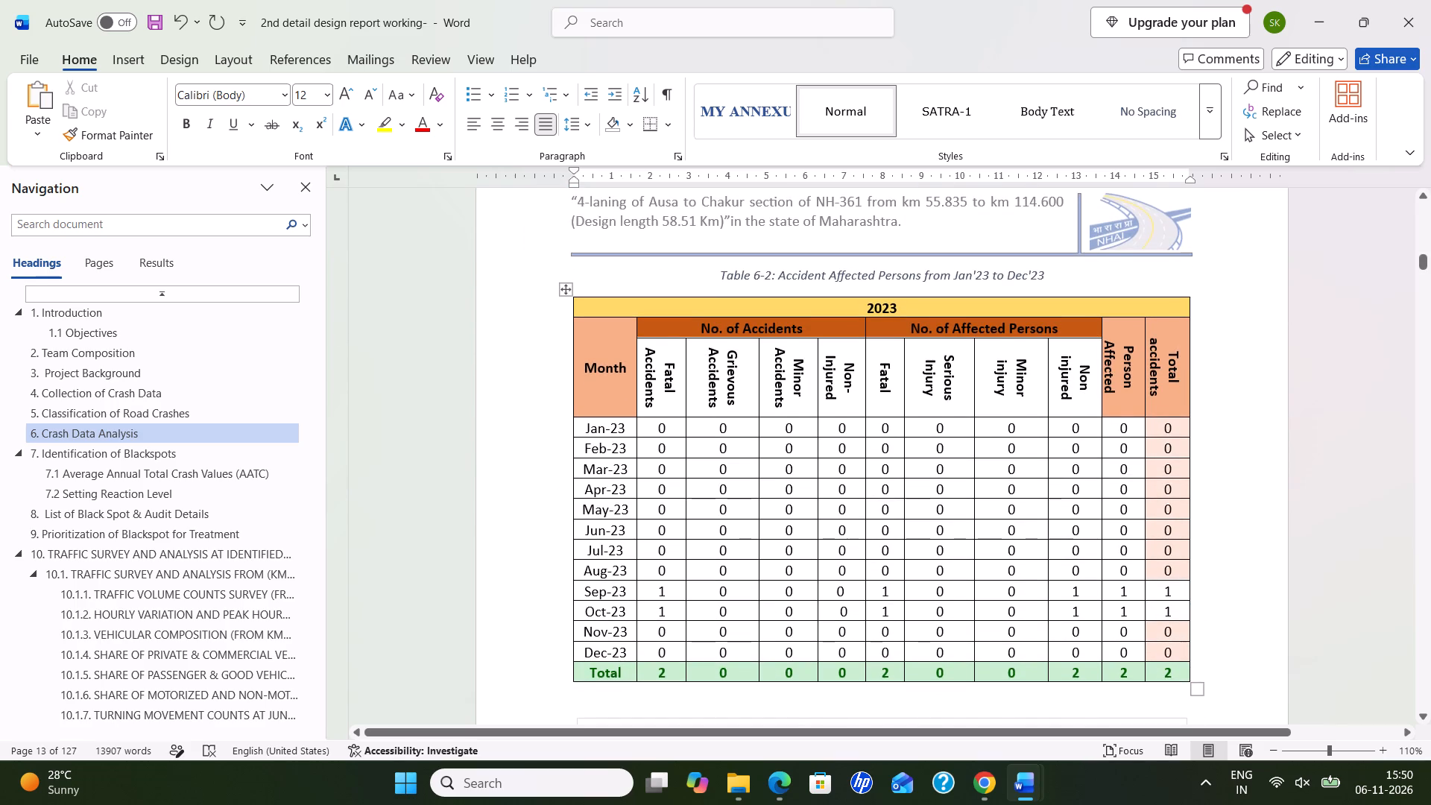
{"action": "scroll", "coordinate": [936, 419], "scroll_direction": "down", "scroll_amount": 9}
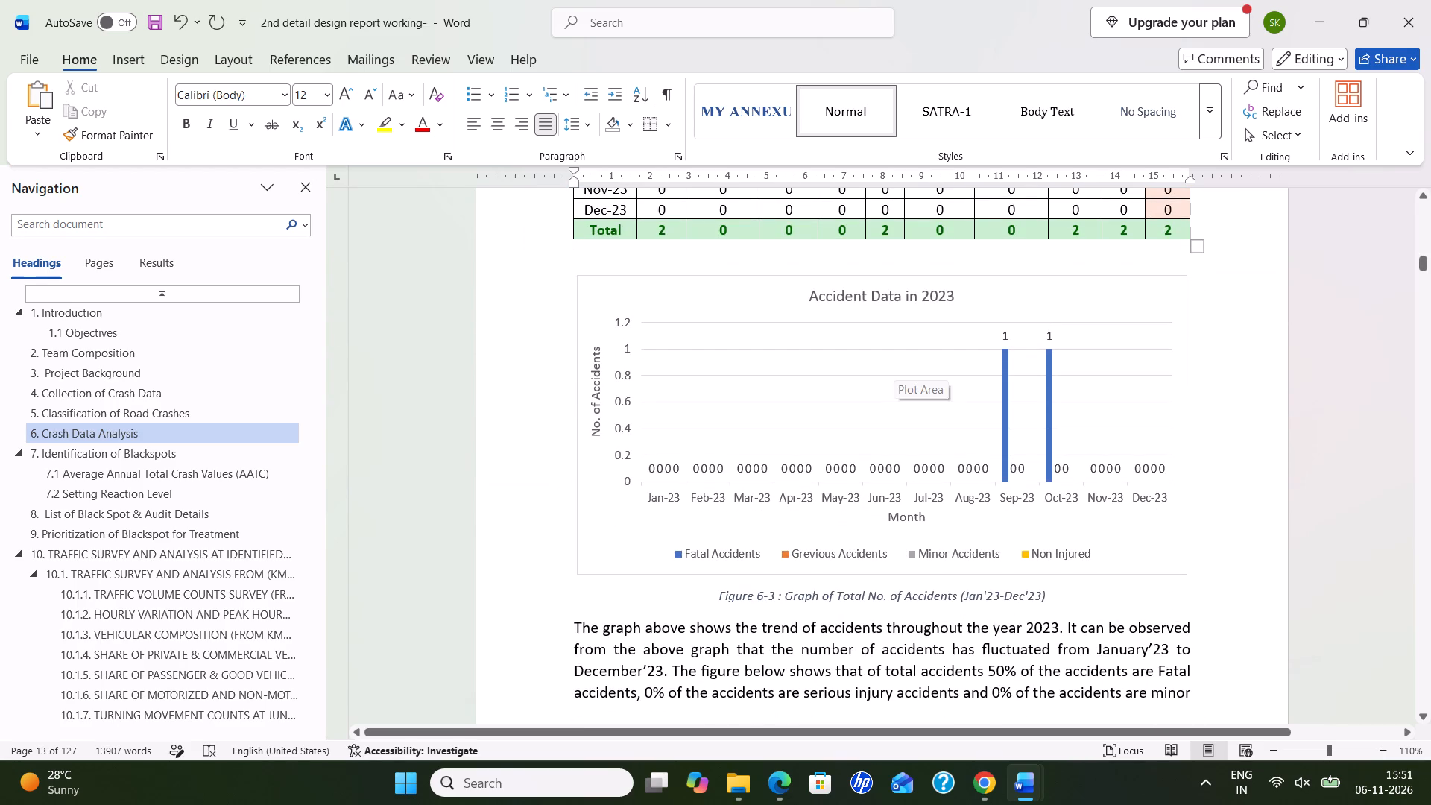
{"action": "key", "text": "alt+Tab"}
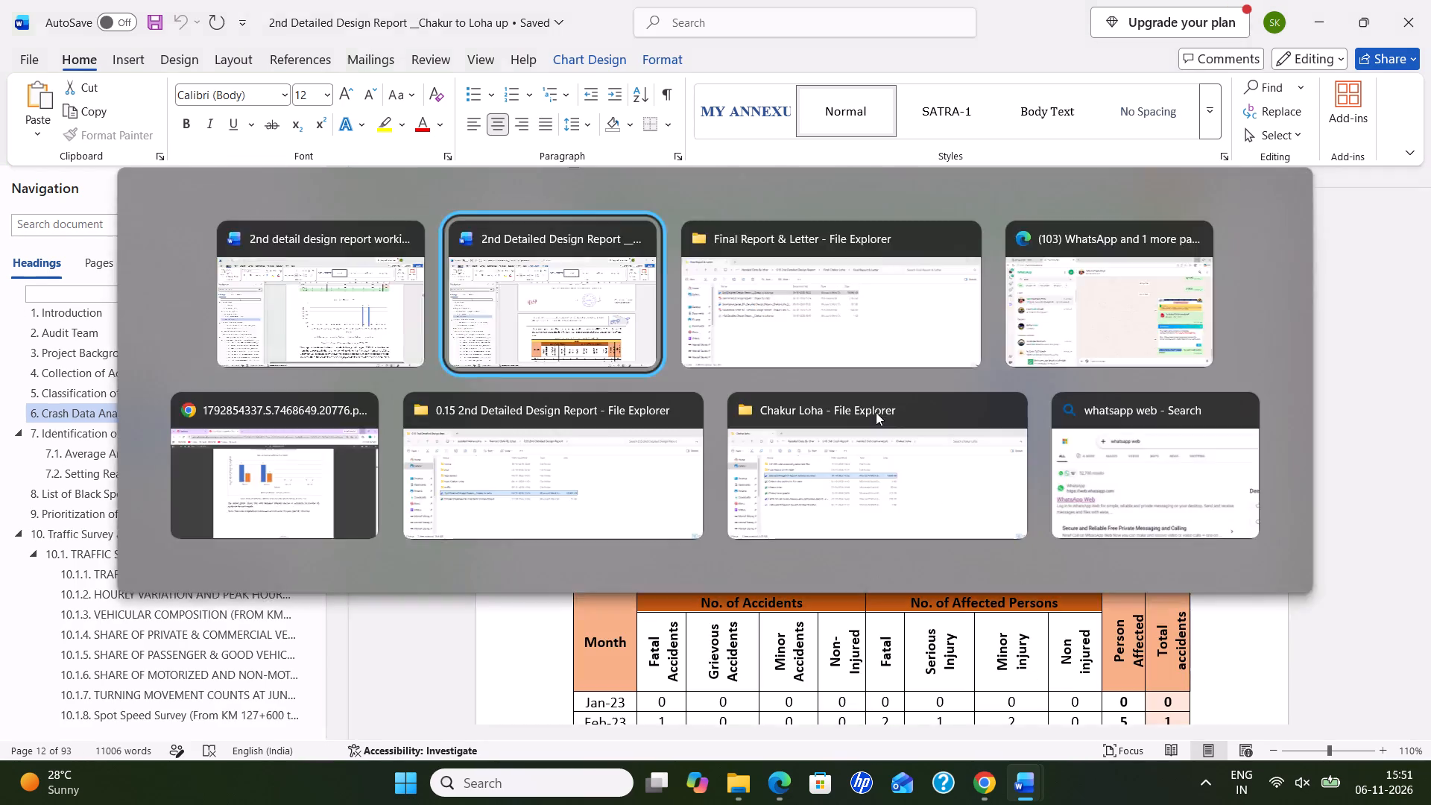
{"action": "scroll", "coordinate": [889, 414], "scroll_direction": "down", "scroll_amount": 10}
{"action": "scroll", "coordinate": [897, 423], "scroll_direction": "up", "scroll_amount": 1}
{"action": "scroll", "coordinate": [897, 423], "scroll_direction": "down", "scroll_amount": 9}
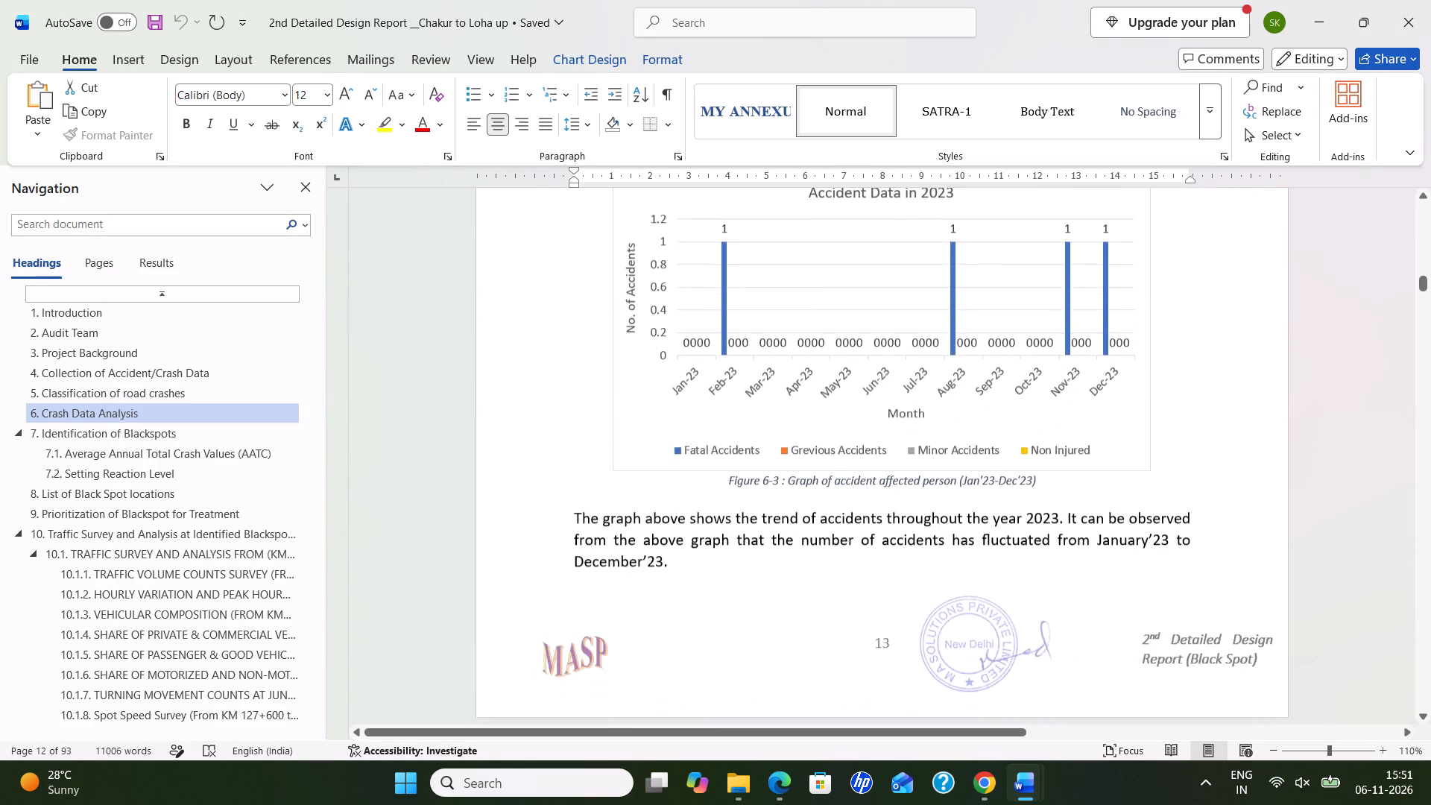
{"action": "scroll", "coordinate": [898, 424], "scroll_direction": "down", "scroll_amount": 12}
{"action": "scroll", "coordinate": [899, 426], "scroll_direction": "up", "scroll_amount": 6}
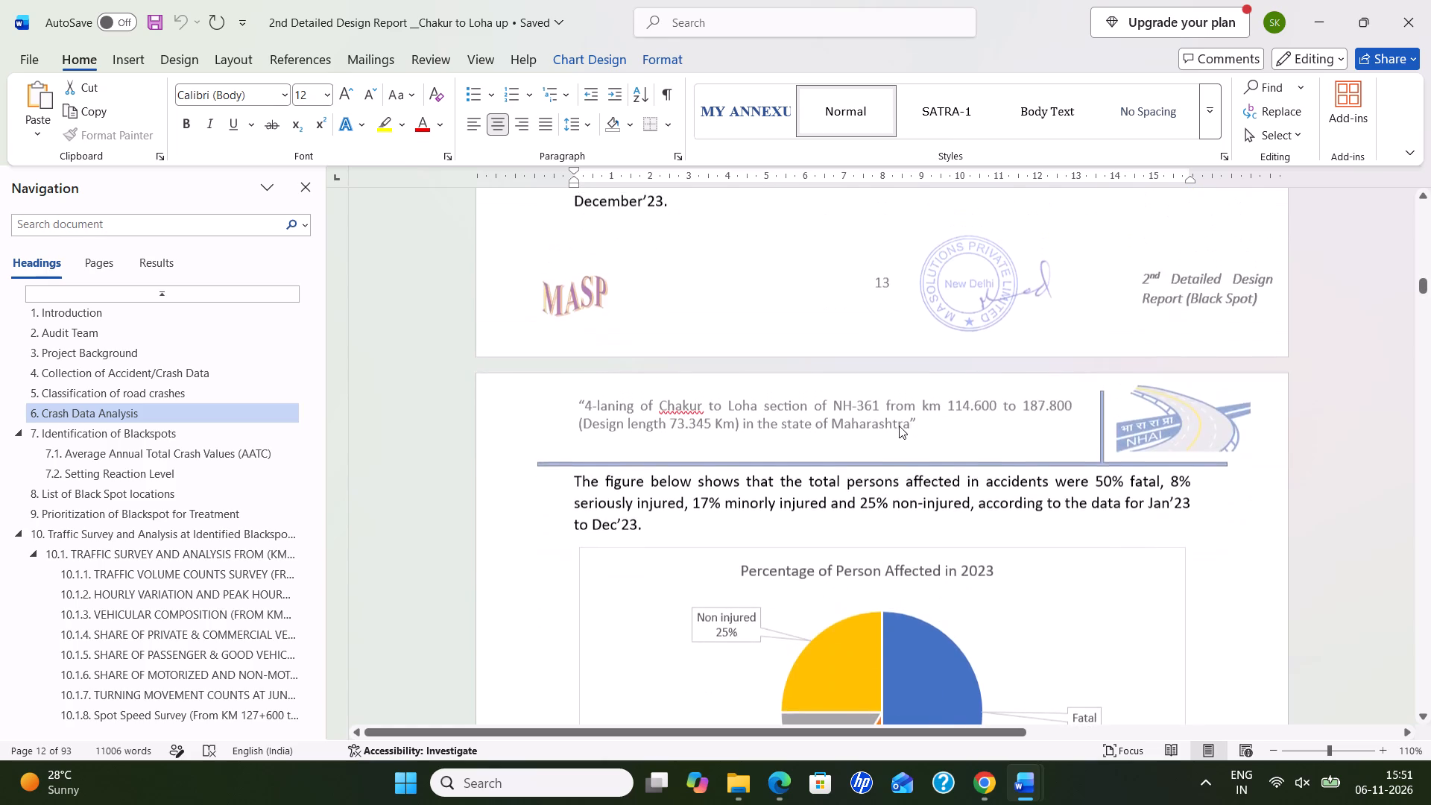
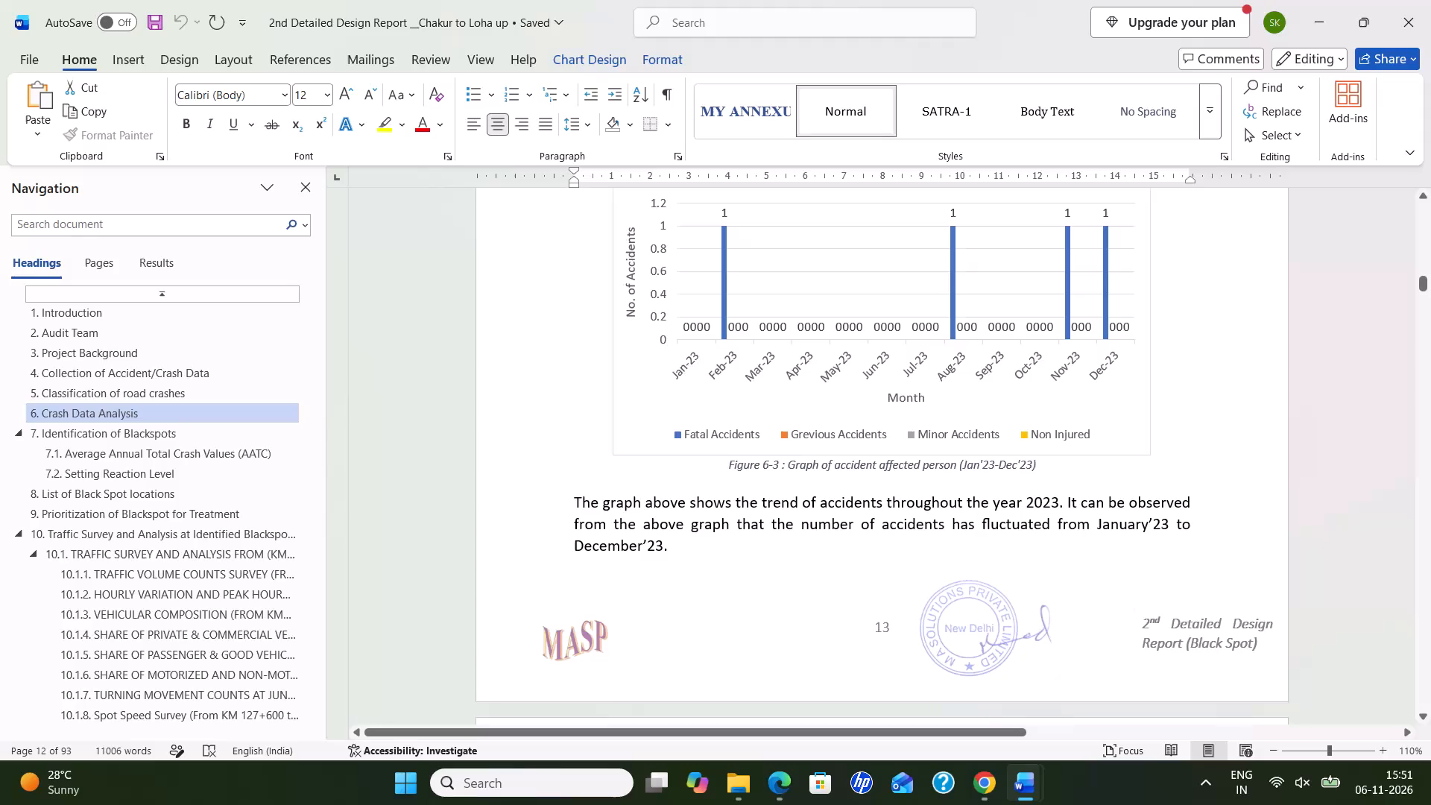
Compare Table 6-2, the 2023 accident graph and its Figure 6-3 caption between the Ausa–Chakur and Chakur to Loha reports.
{"action": "key", "text": "alt+Tab"}
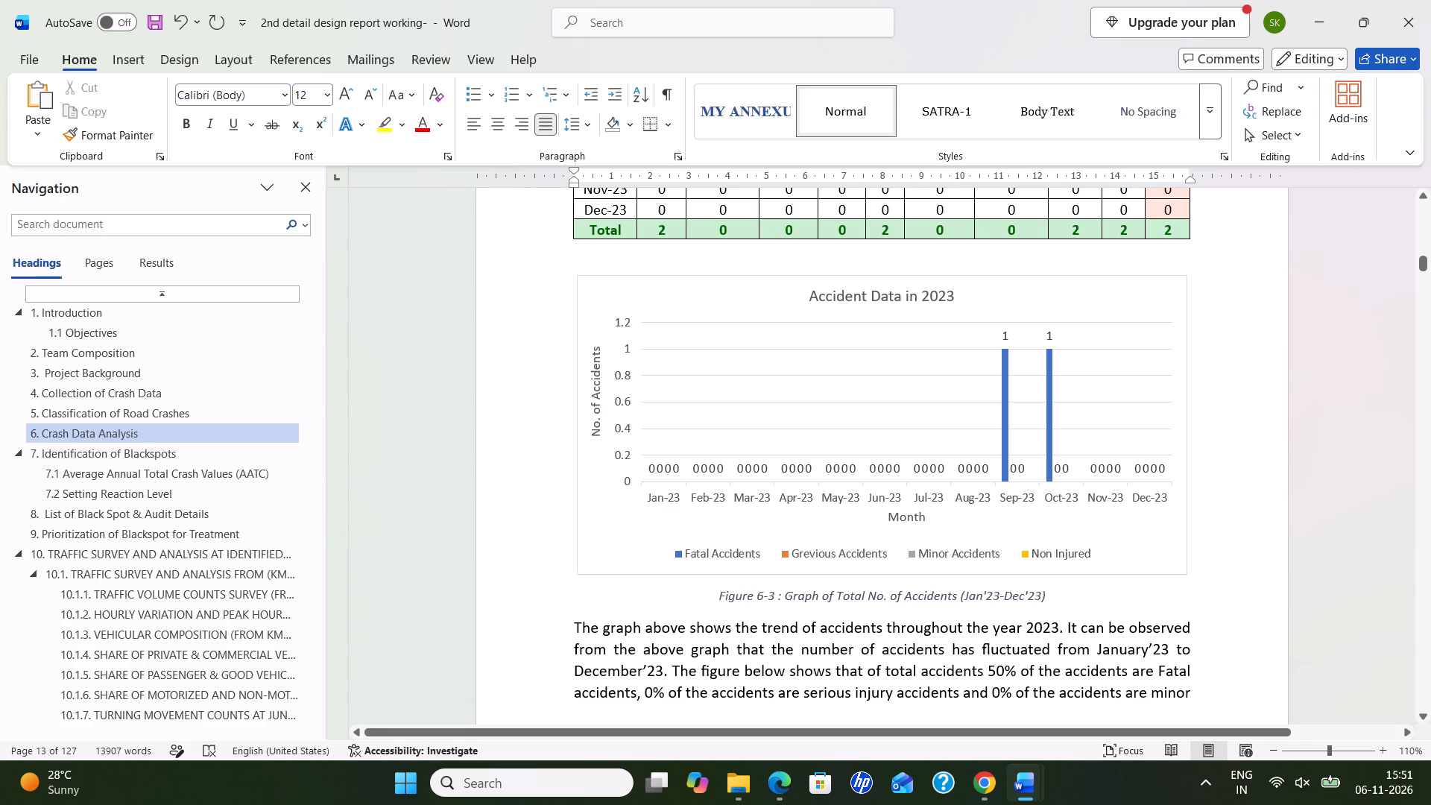
{"action": "scroll", "coordinate": [805, 516], "scroll_direction": "up", "scroll_amount": 5}
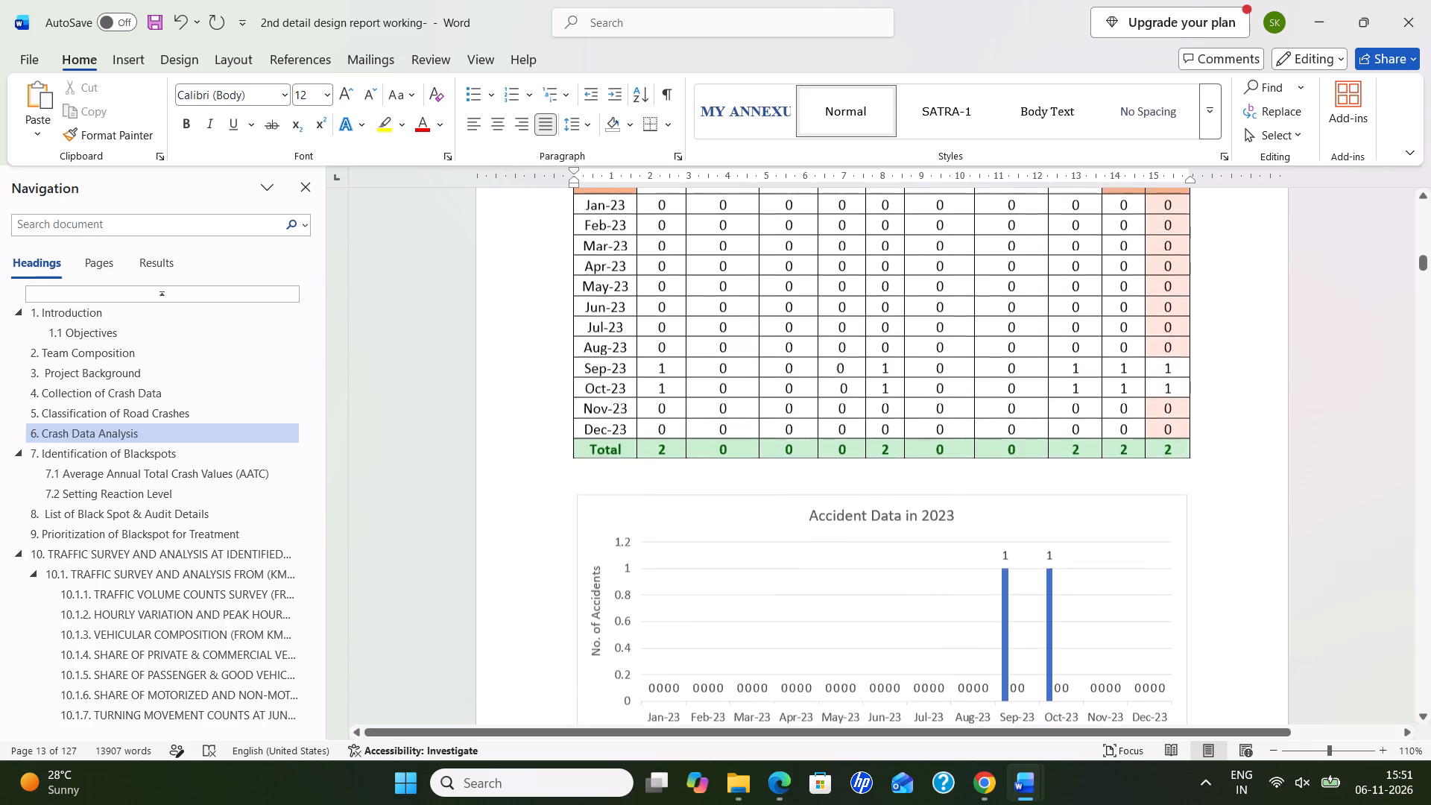
{"action": "scroll", "coordinate": [806, 516], "scroll_direction": "up", "scroll_amount": 3}
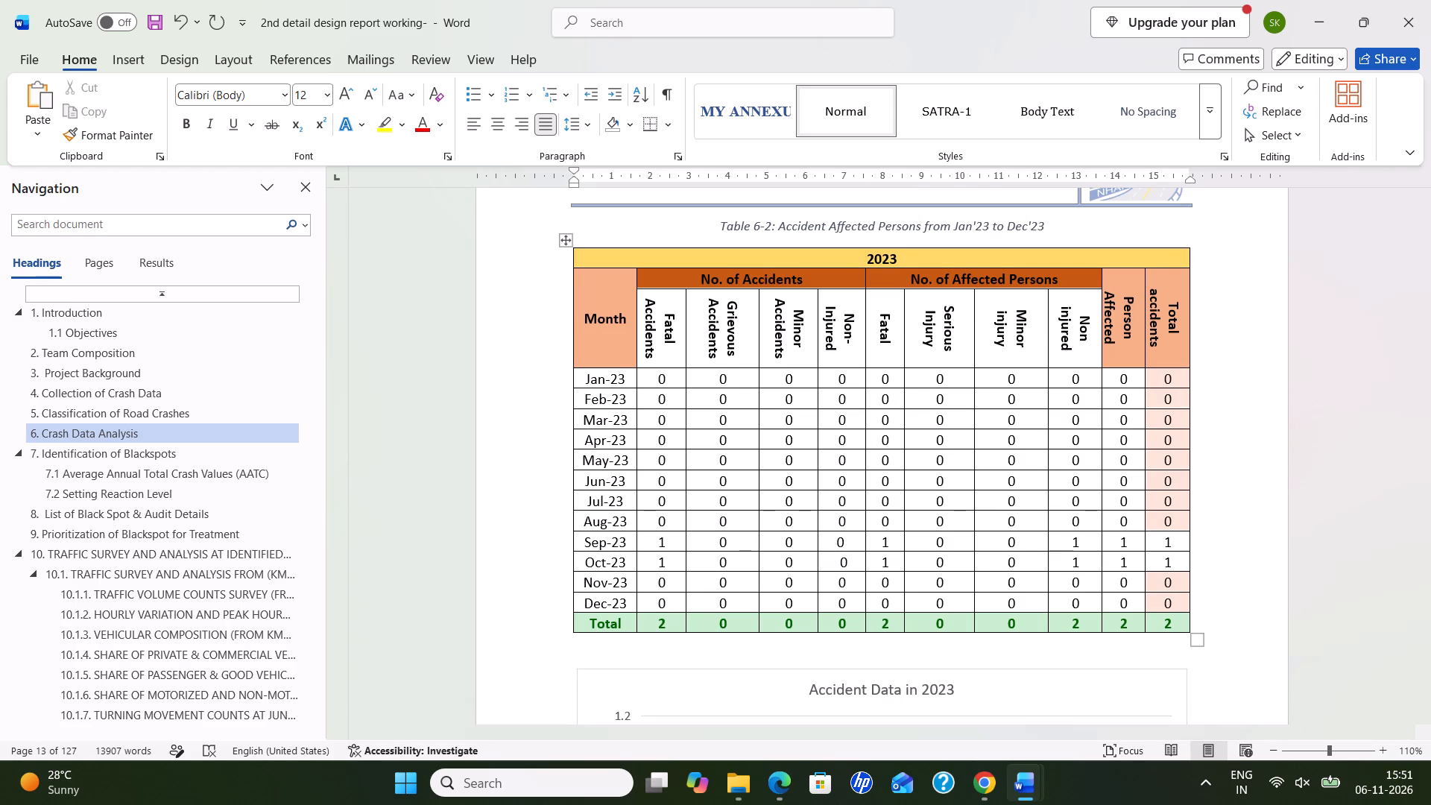
{"action": "scroll", "coordinate": [819, 480], "scroll_direction": "down", "scroll_amount": 4}
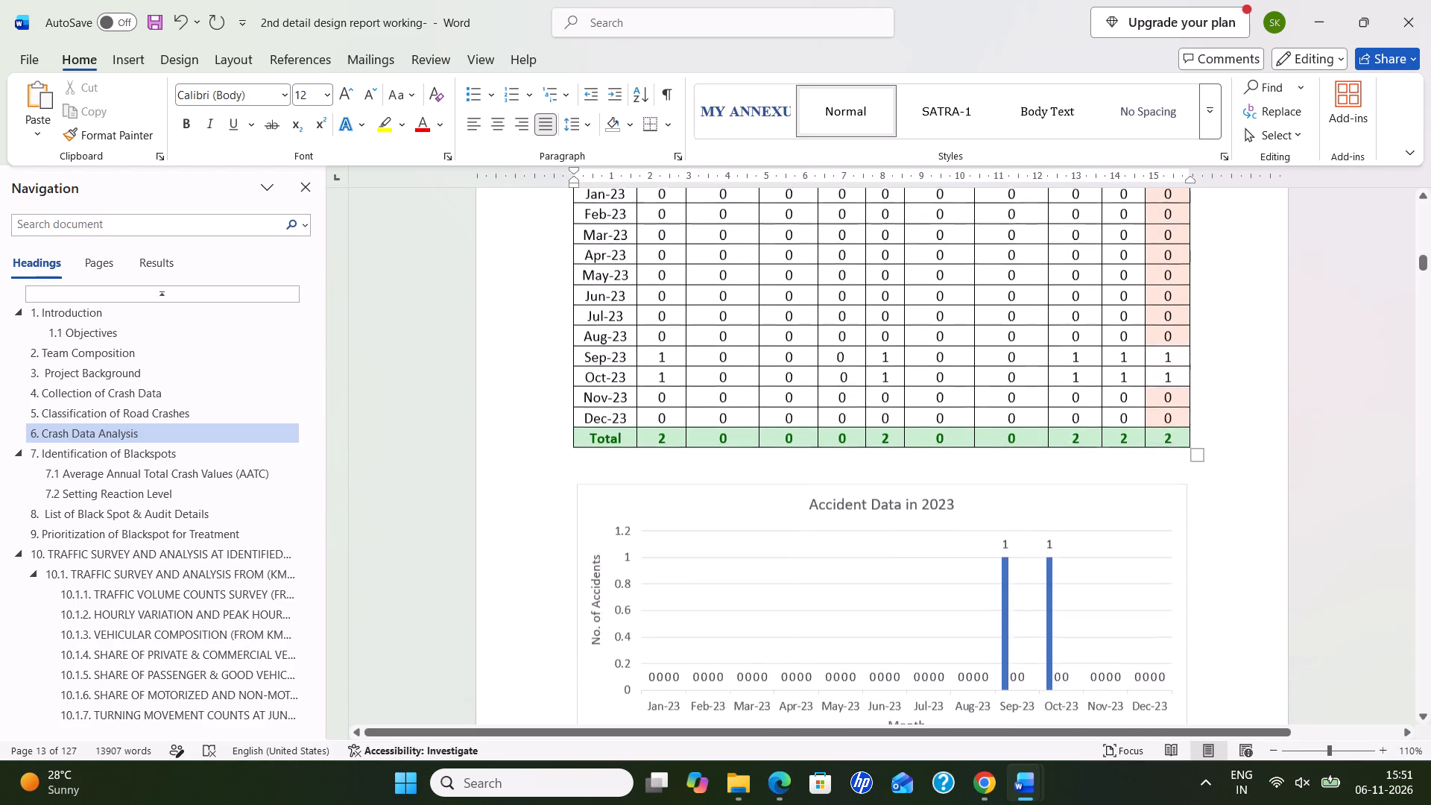
{"action": "scroll", "coordinate": [828, 467], "scroll_direction": "down", "scroll_amount": 3}
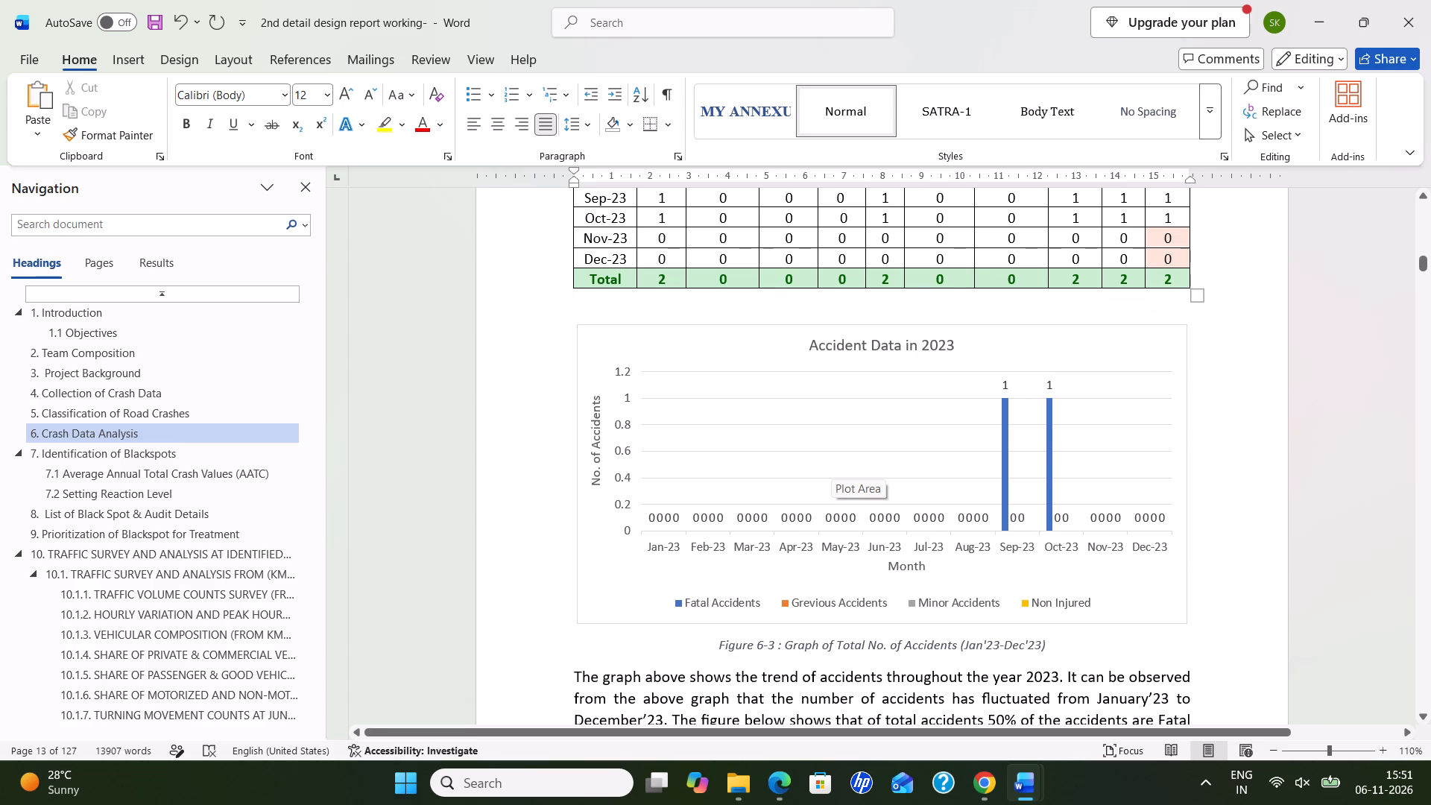
{"action": "key", "text": "alt+Tab"}
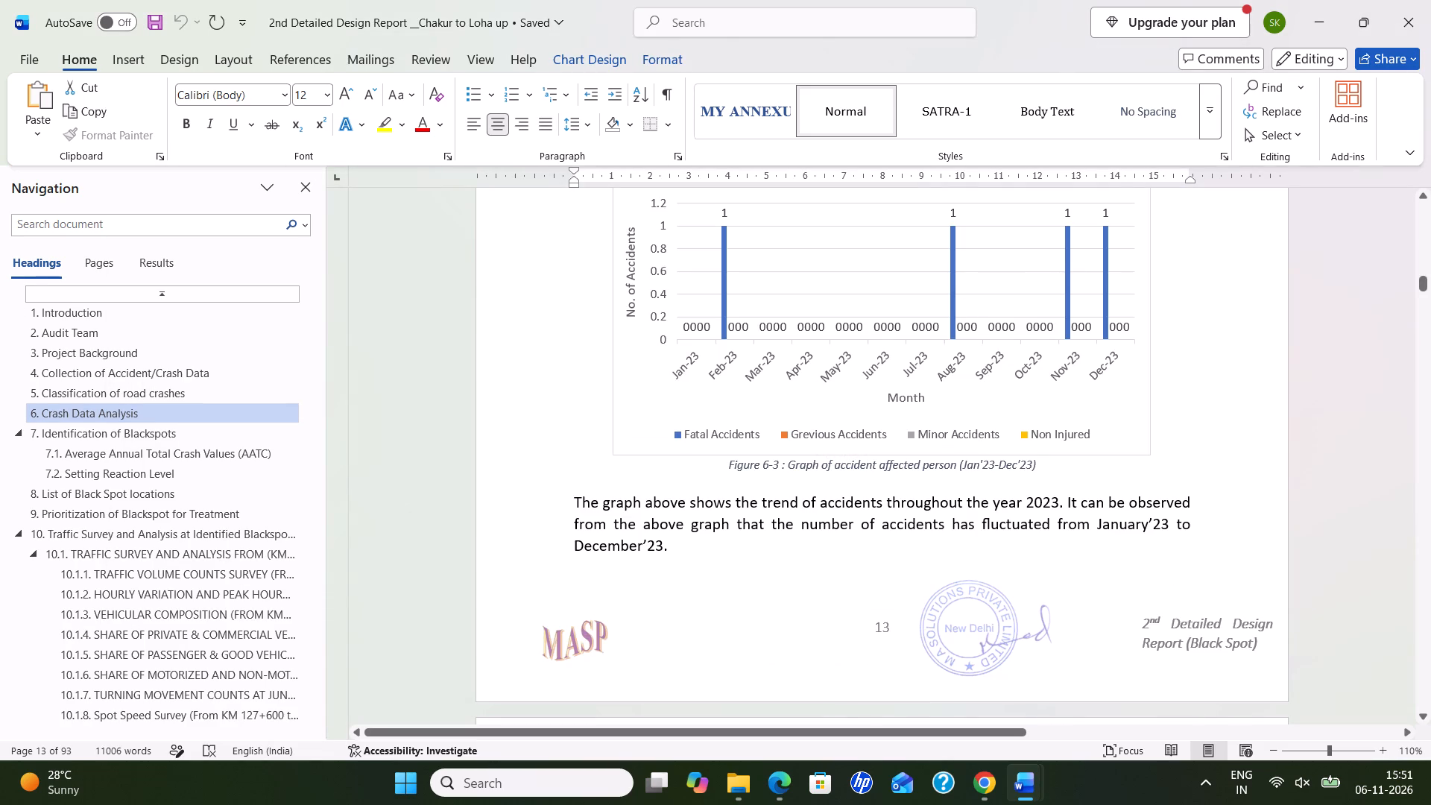
{"action": "scroll", "coordinate": [868, 481], "scroll_direction": "up", "scroll_amount": 3}
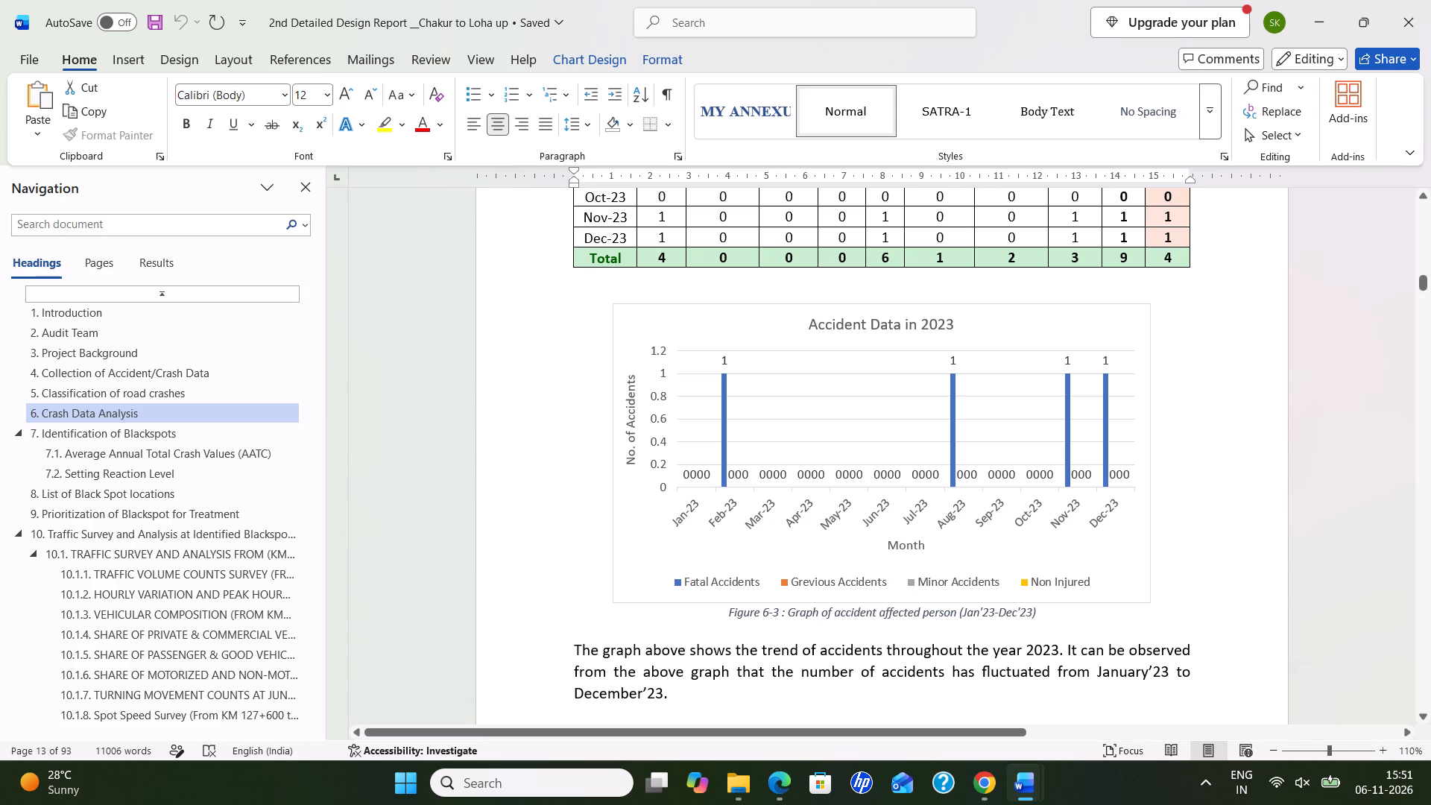
{"action": "scroll", "coordinate": [797, 545], "scroll_direction": "up", "scroll_amount": 3}
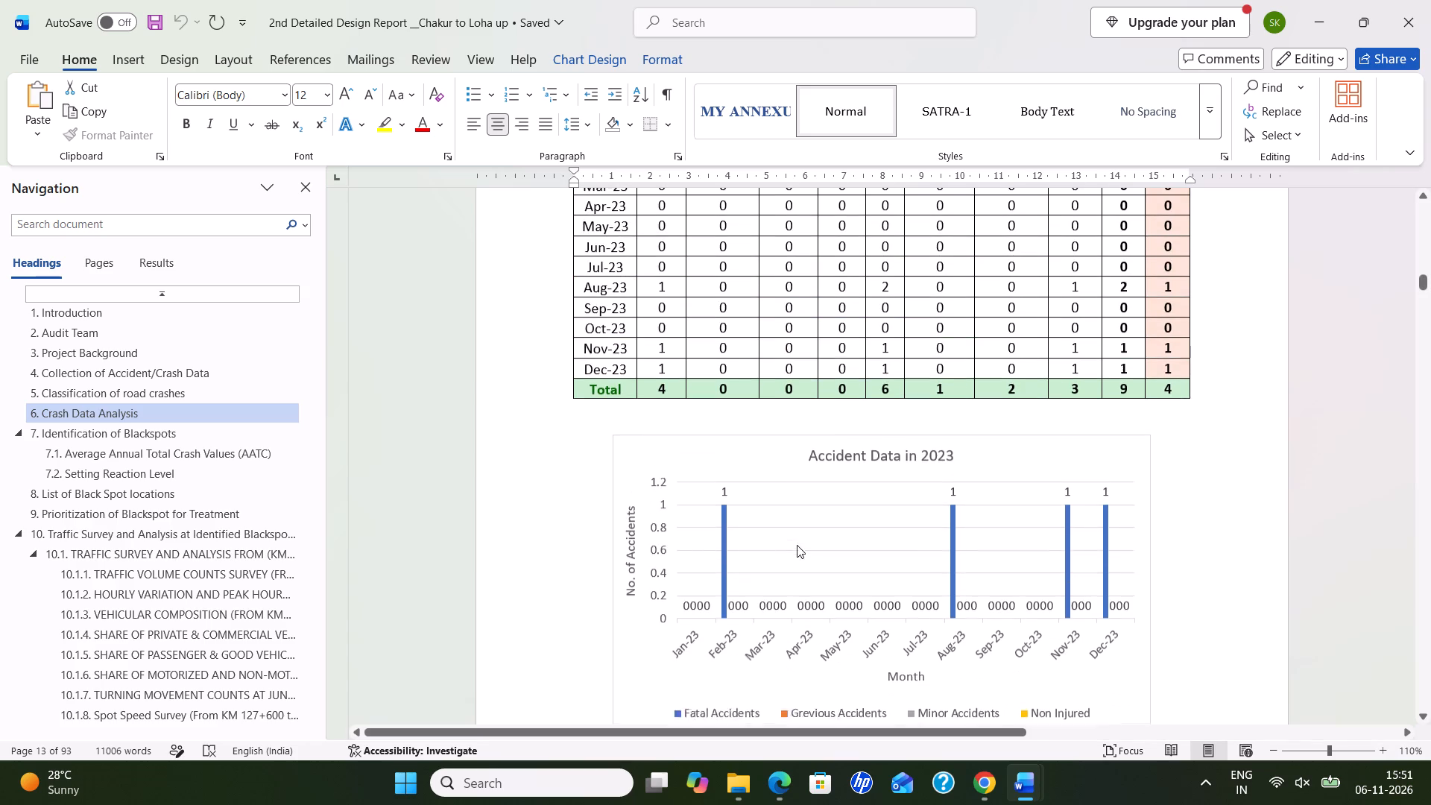
{"action": "scroll", "coordinate": [642, 321], "scroll_direction": "up", "scroll_amount": 1}
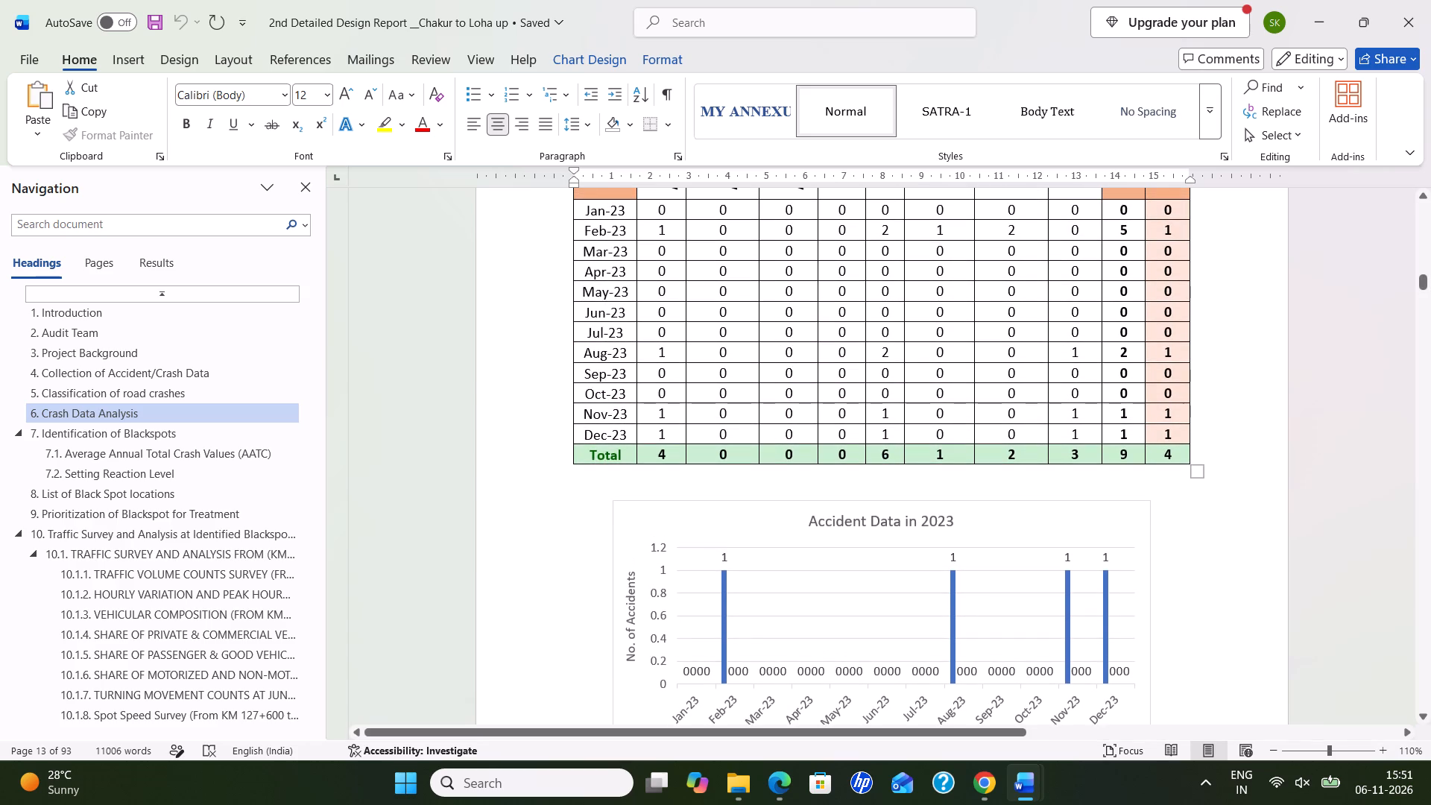
{"action": "scroll", "coordinate": [906, 571], "scroll_direction": "down", "scroll_amount": 2}
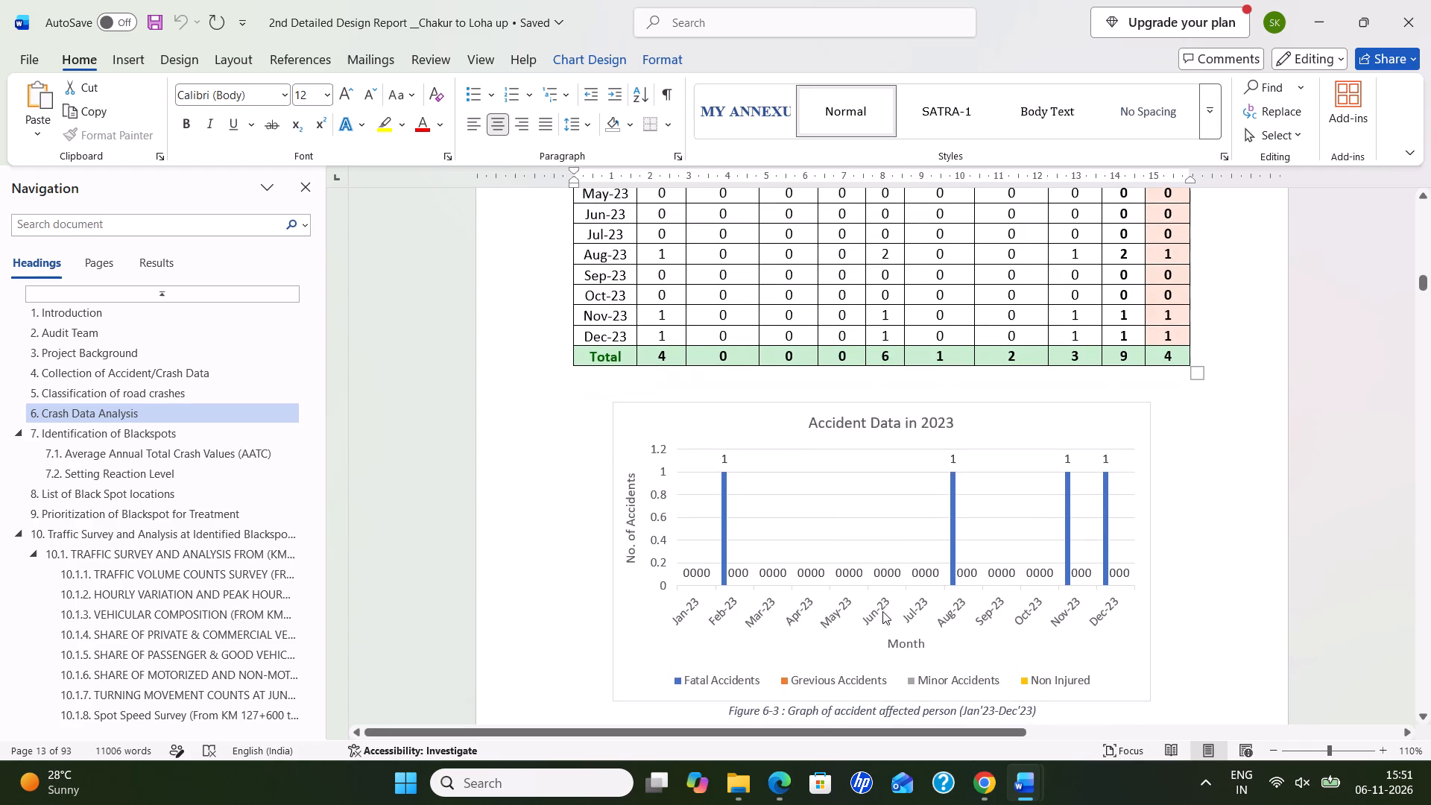
{"action": "scroll", "coordinate": [877, 627], "scroll_direction": "down", "scroll_amount": 2}
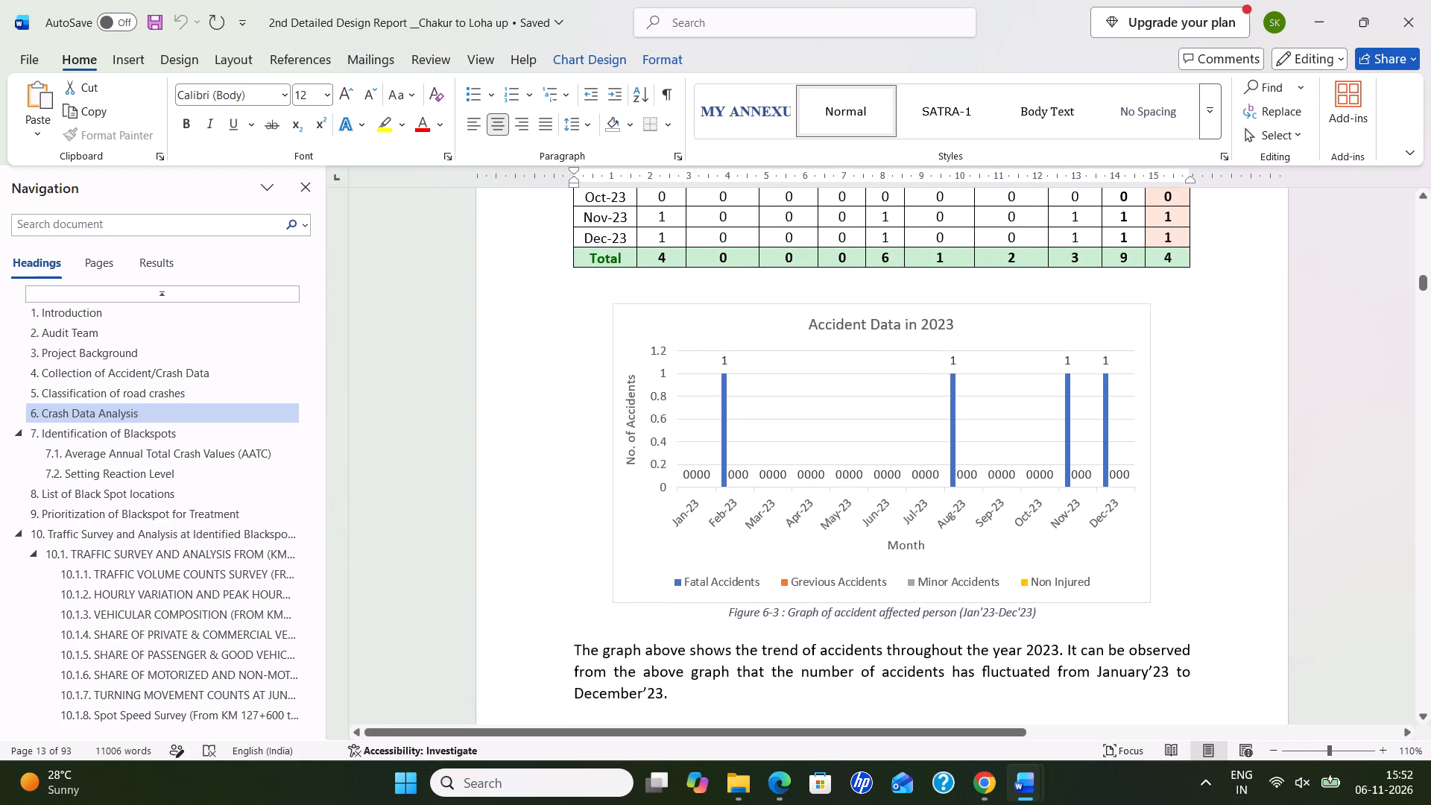
{"action": "key", "text": "alt+Tab"}
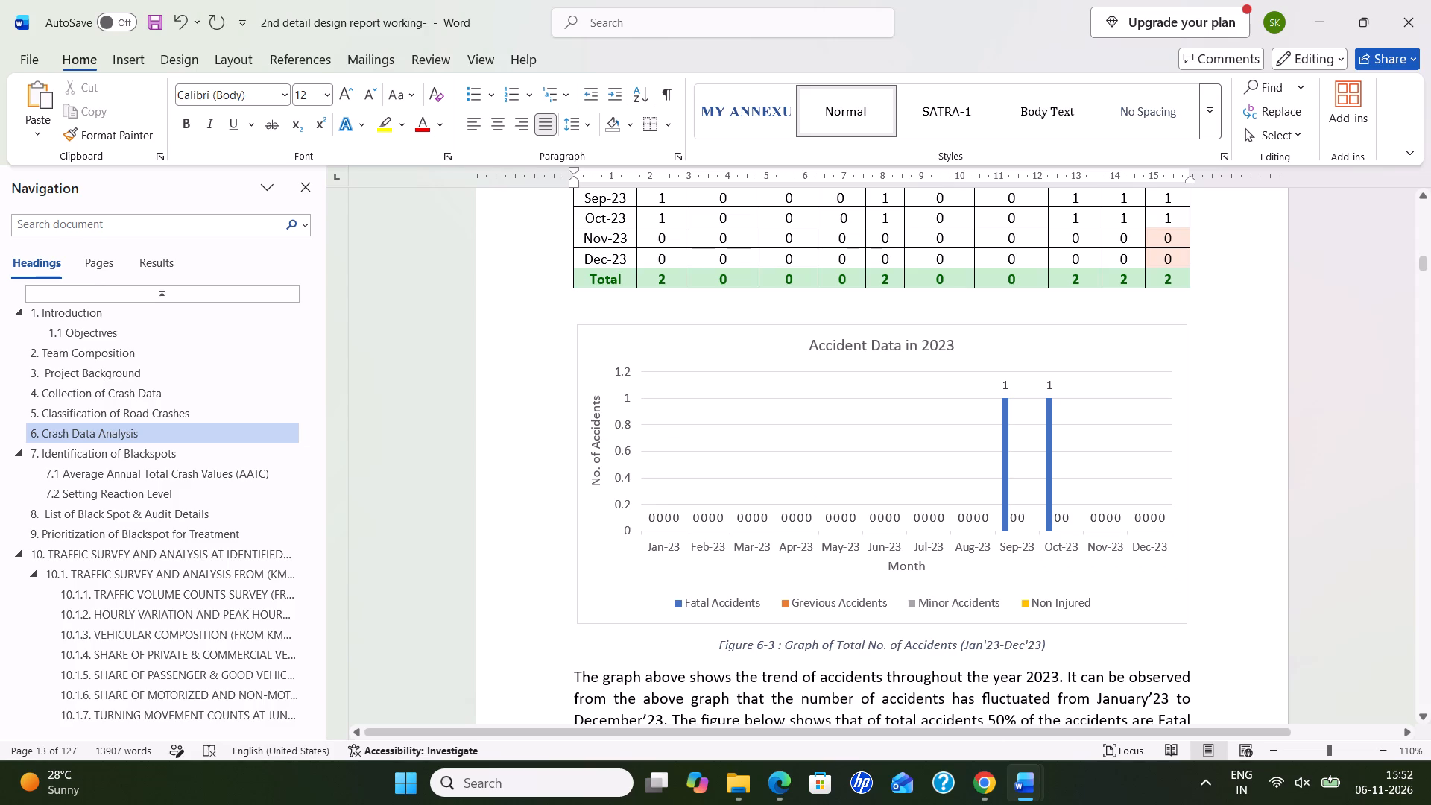
{"action": "key", "text": "alt+Tab"}
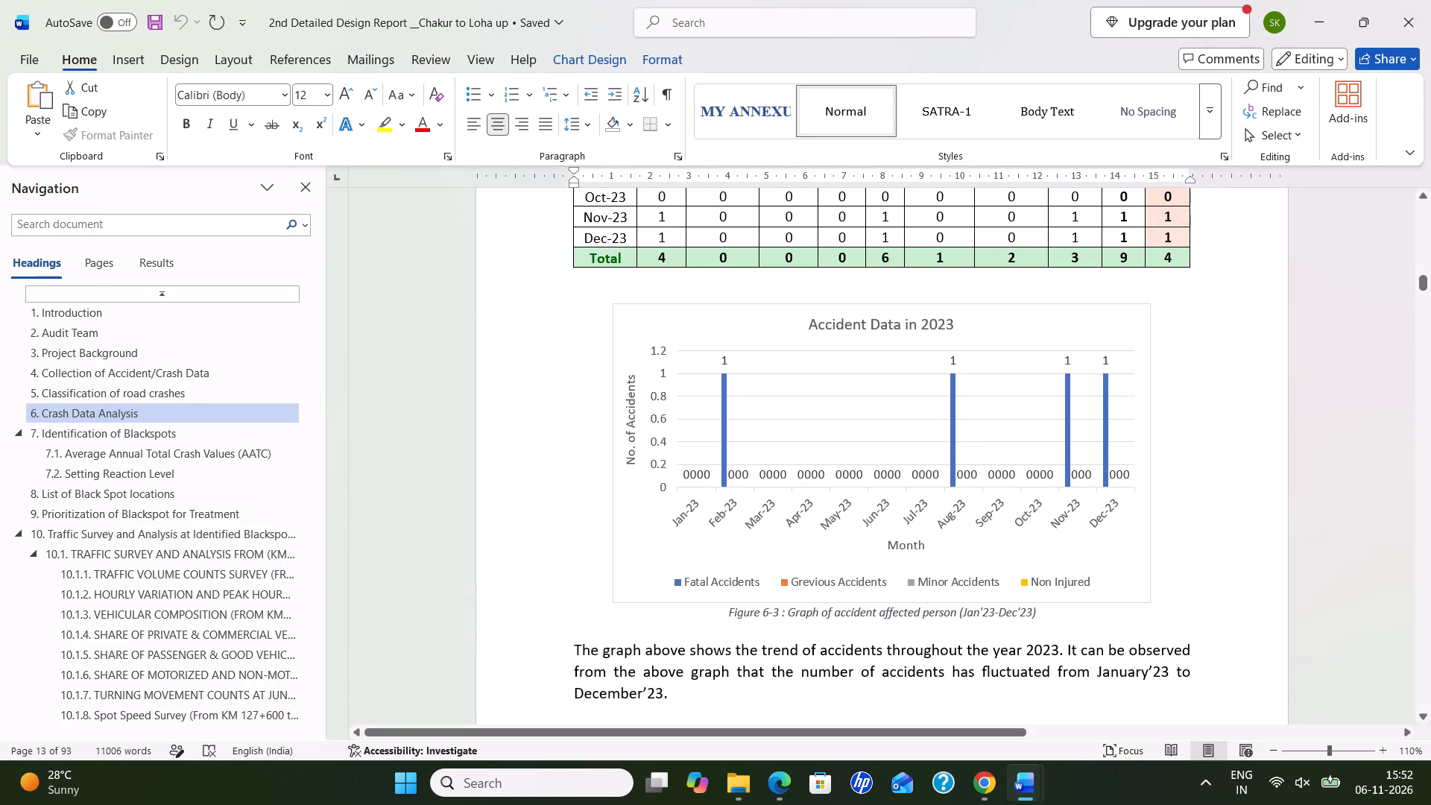
Reword the Figure 6-3 caption in the Chakur to Loha report to "Graph of total number of accidents (Jan'23-Dec'23)".
{"action": "left_click", "coordinate": [838, 611]}
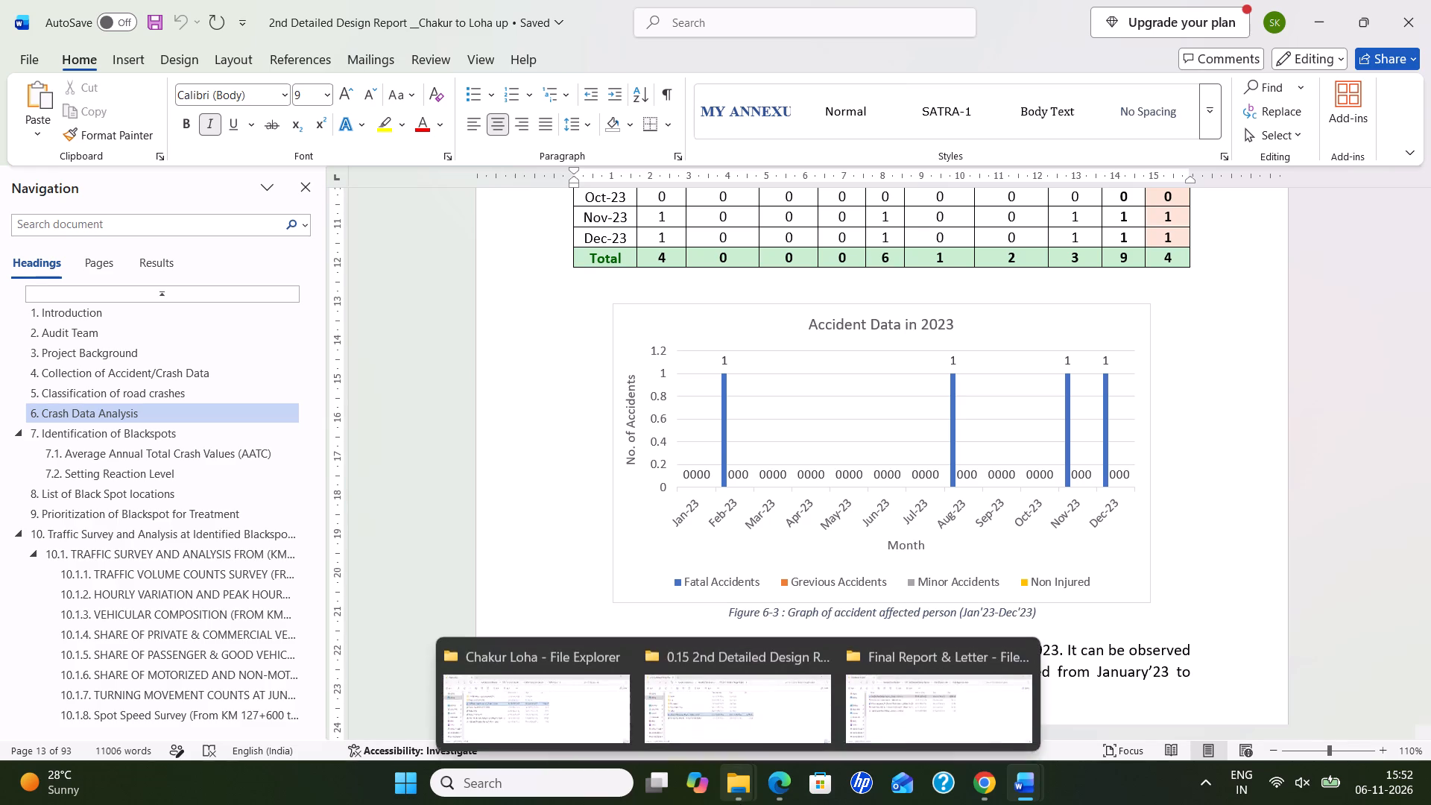
{"action": "key", "text": "space"}
{"action": "type", "text": "total"}
{"action": "key", "text": "space"}
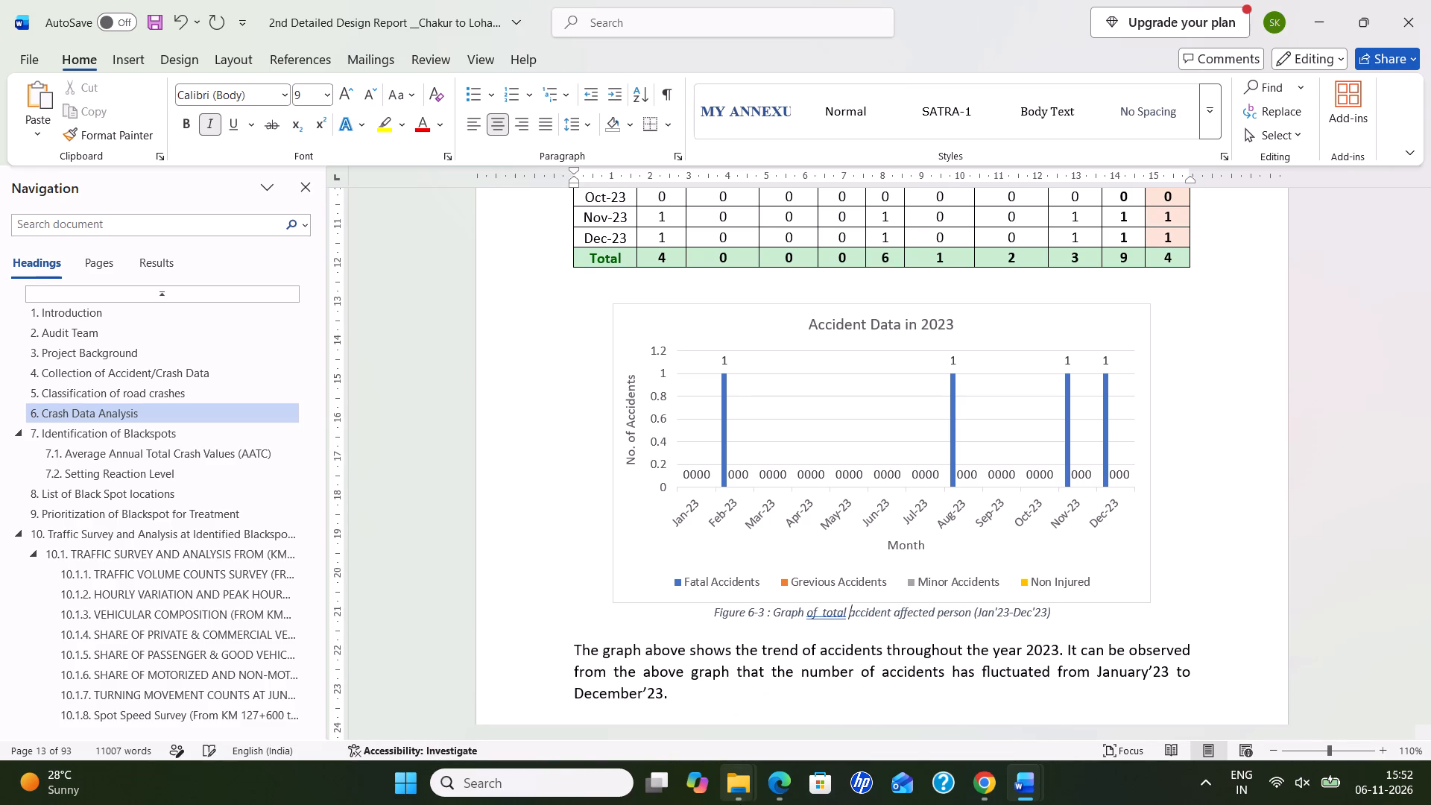
{"action": "type", "text": "nu"}
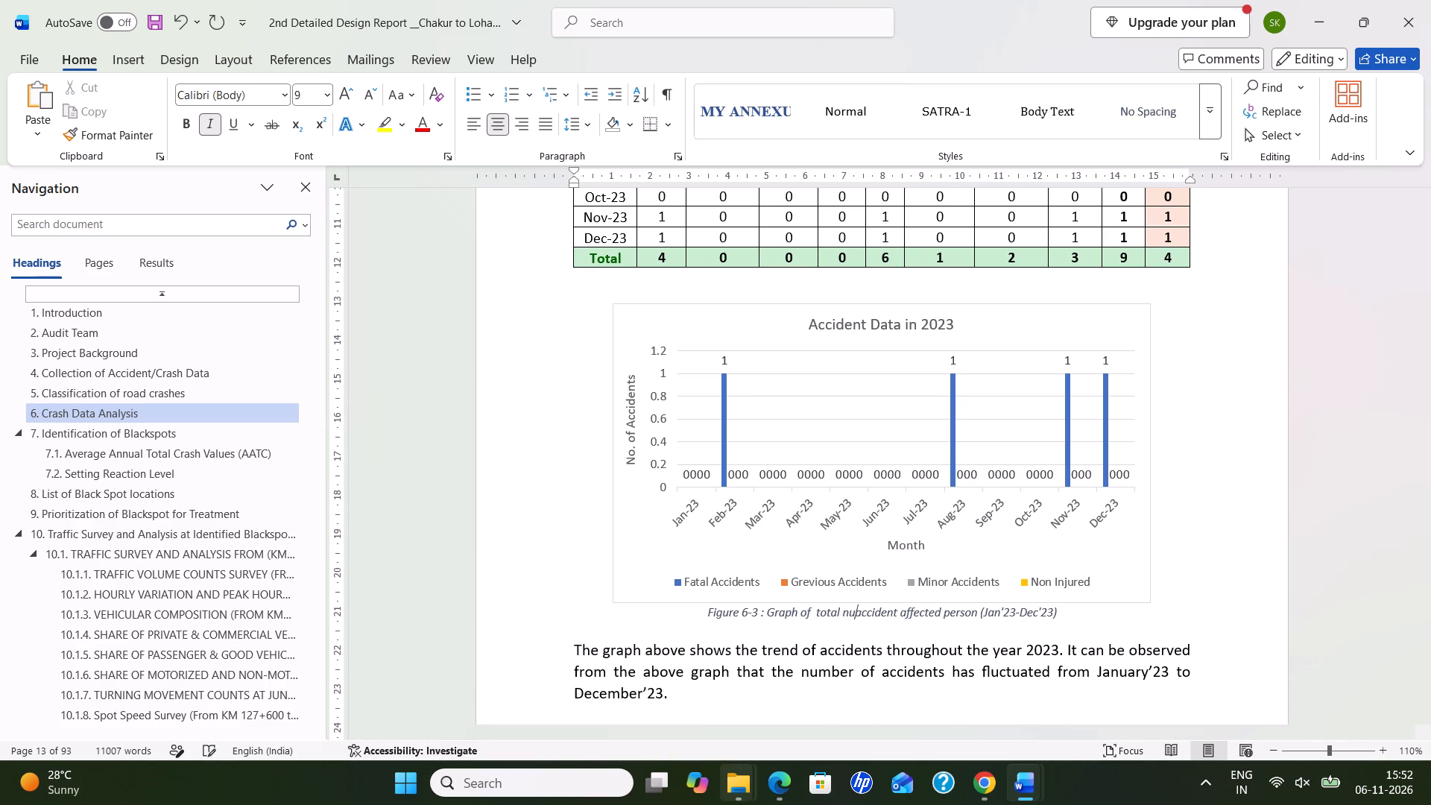
{"action": "key", "text": "BackSpace"}
{"action": "key", "text": "u"}
{"action": "type", "text": "mber of"}
{"action": "key", "text": "space"}
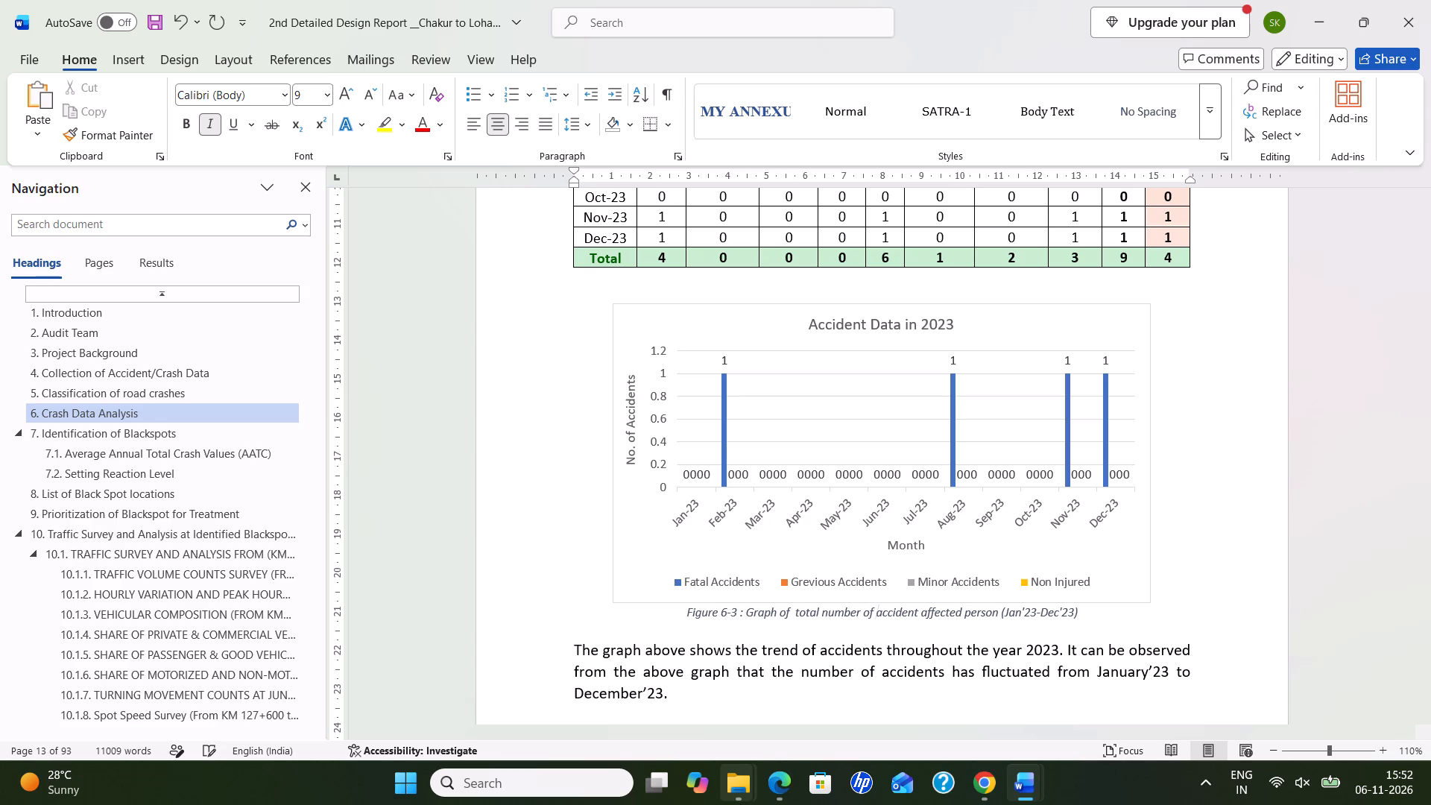
{"action": "left_click_drag", "start_coordinate": [921, 613], "coordinate": [958, 613]}
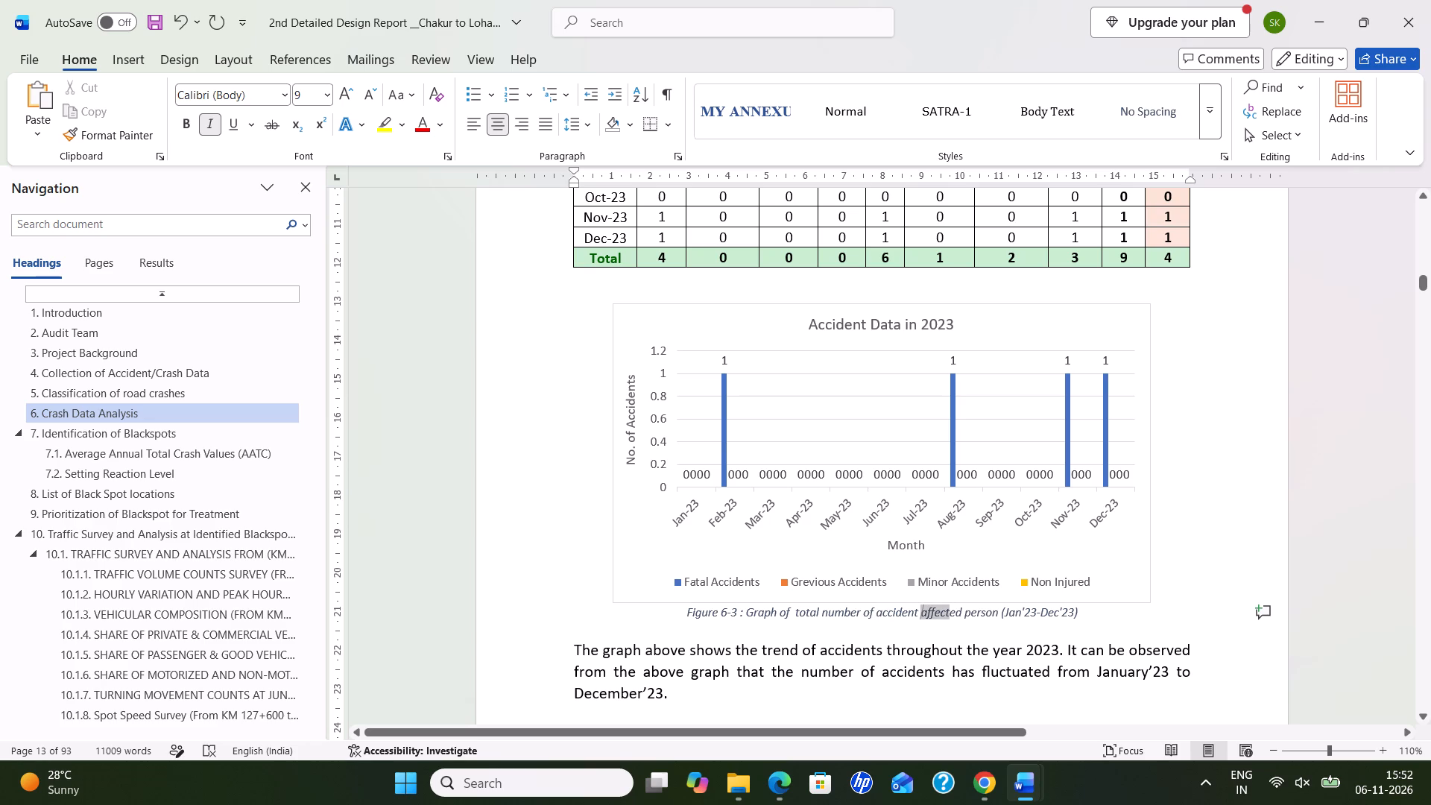
{"action": "left_click_drag", "start_coordinate": [958, 613], "coordinate": [996, 618]}
{"action": "key", "text": "Delete"}
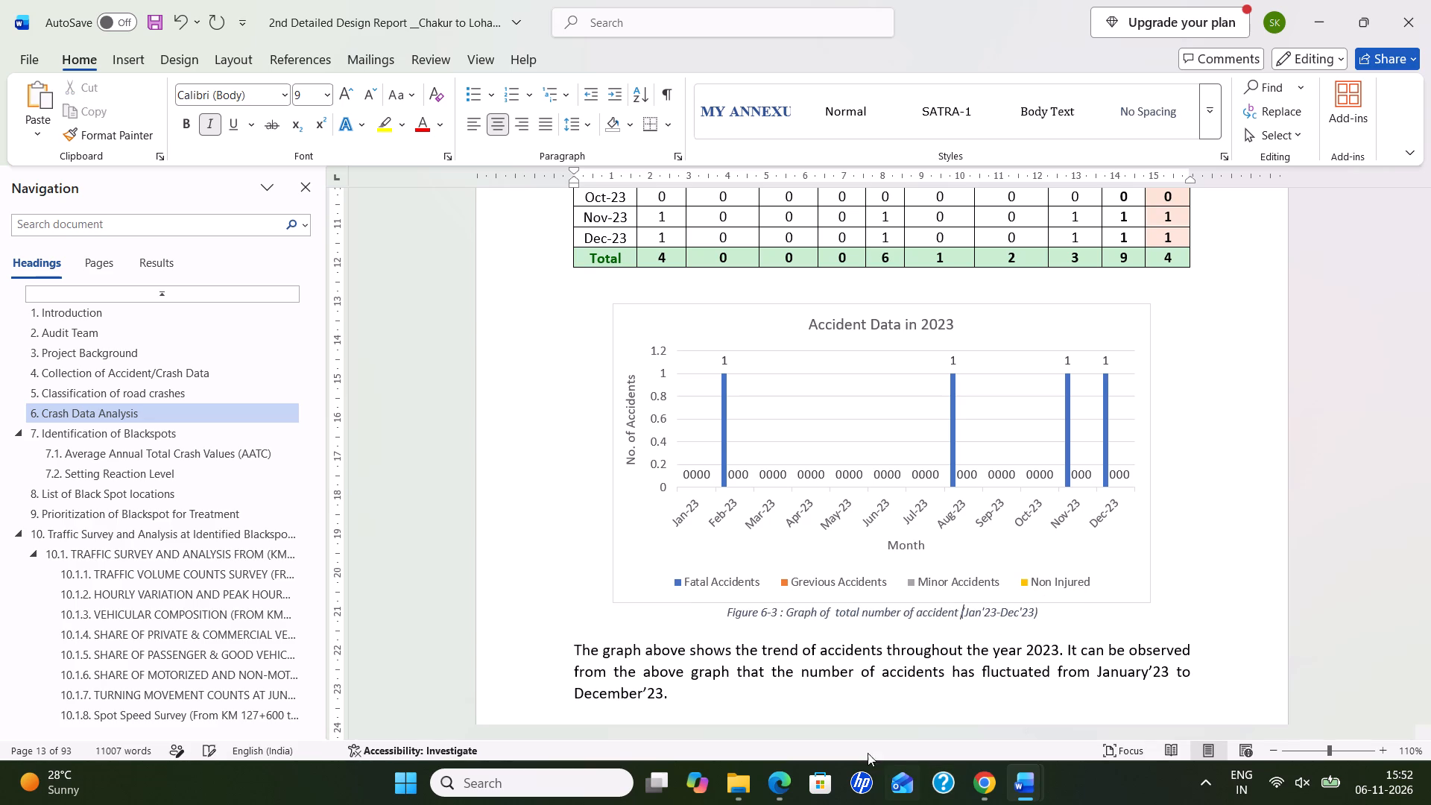
{"action": "left_click", "coordinate": [957, 619]}
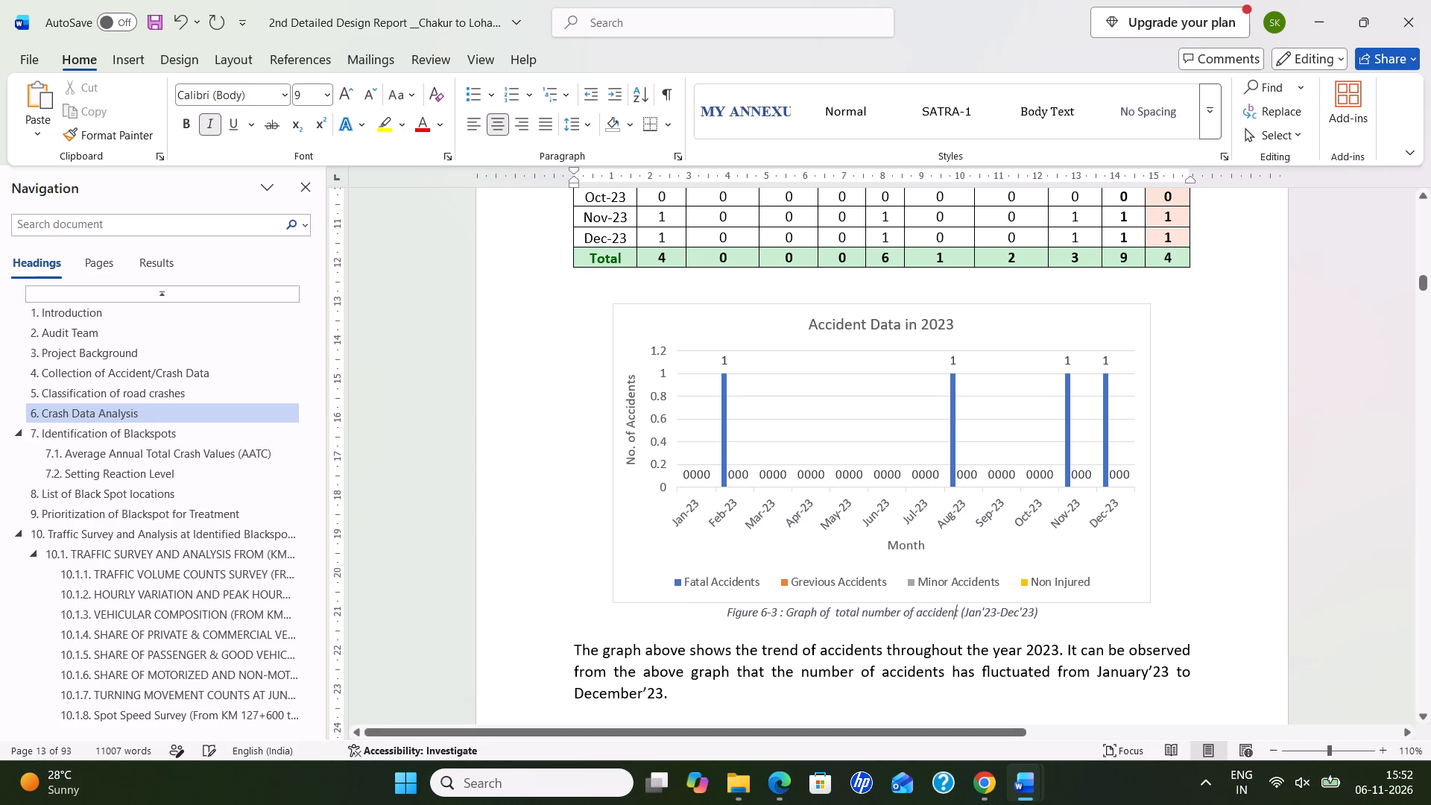
{"action": "key", "text": "Right"}
{"action": "key", "text": "s"}
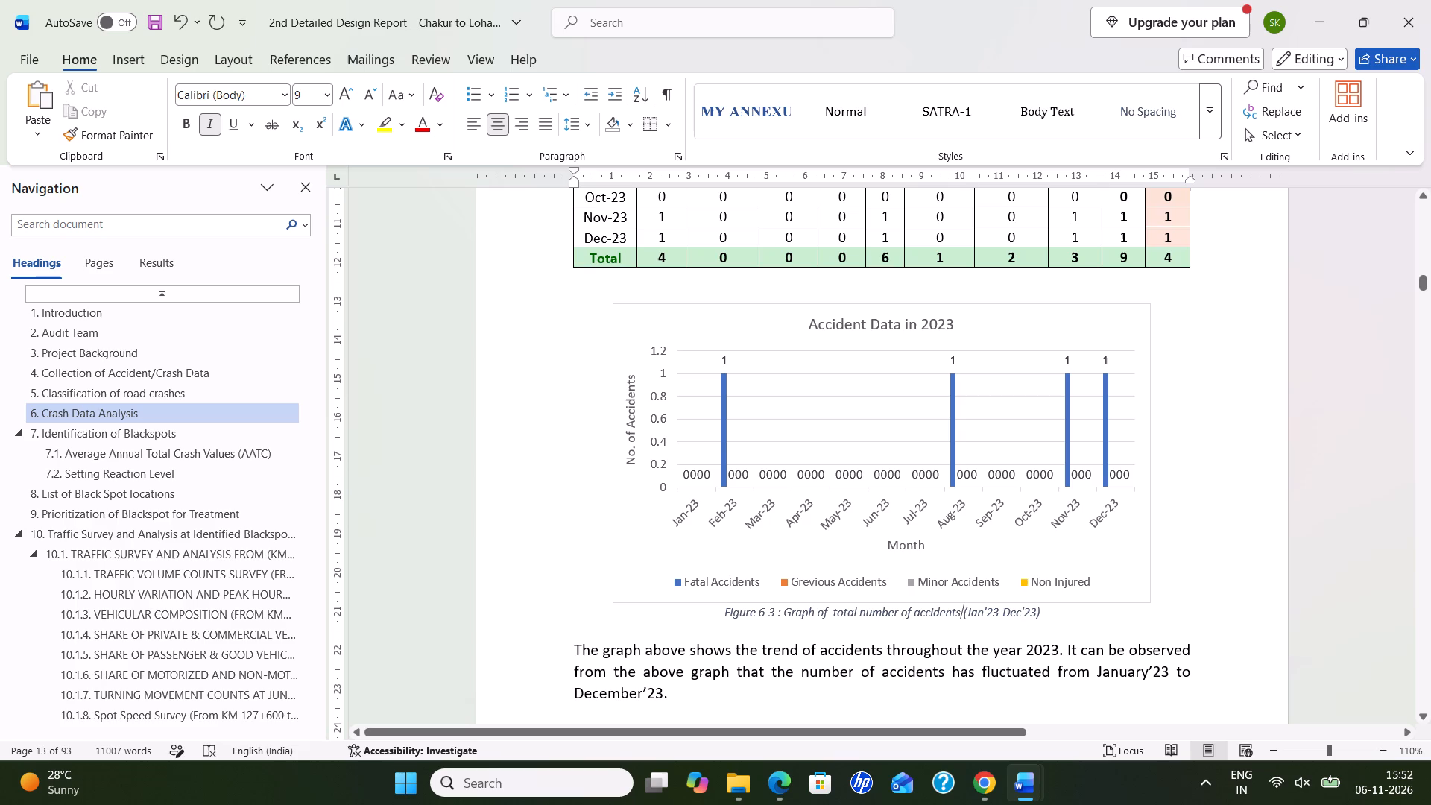
Save the Chakur to Loha report.
{"action": "key", "text": "ctrl+s"}
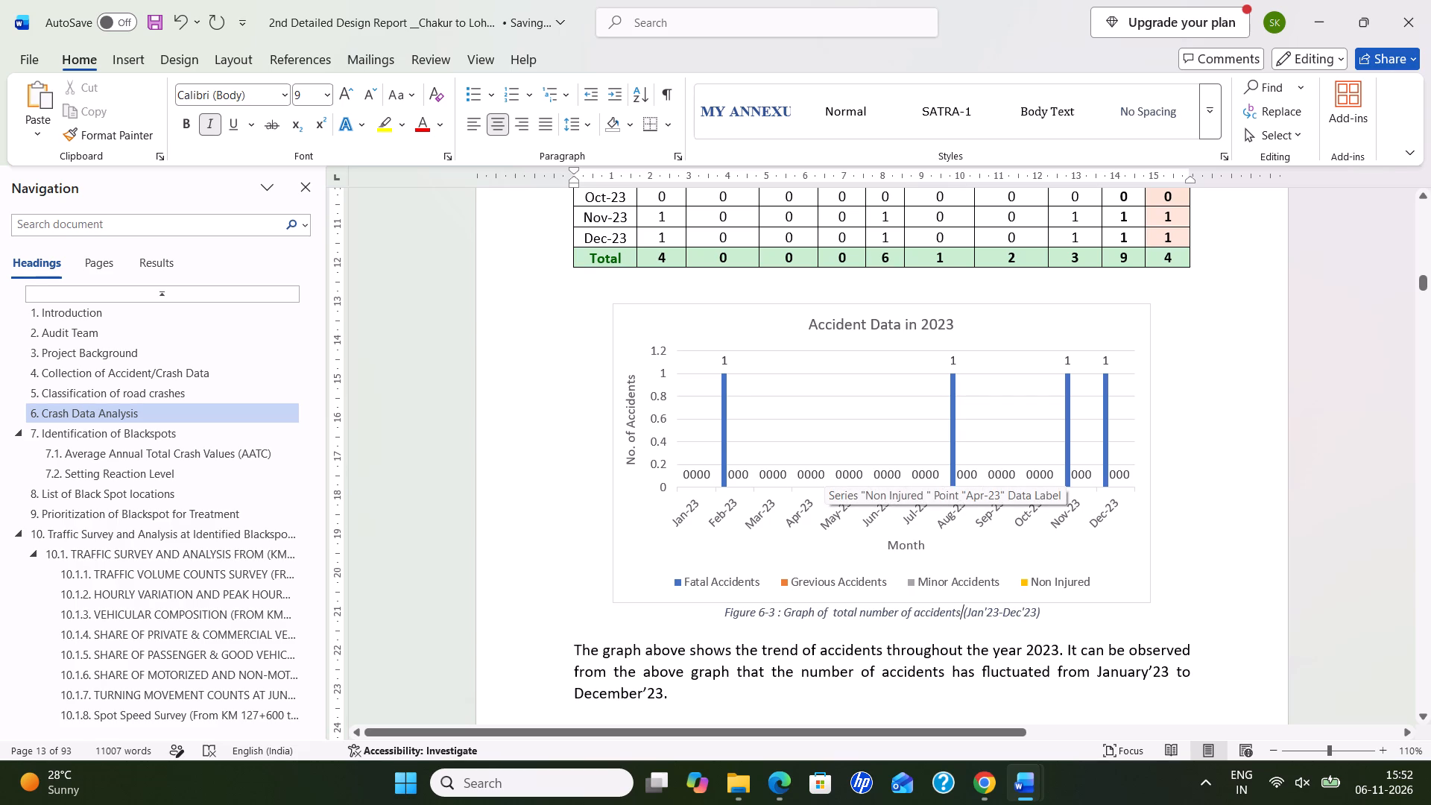
{"action": "key", "text": "ctrl+s"}
{"action": "key", "text": "ctrl+s"}
{"action": "key", "text": "ctrl+s"}
{"action": "key", "text": "ctrl+s"}
{"action": "key", "text": "ctrl+s"}
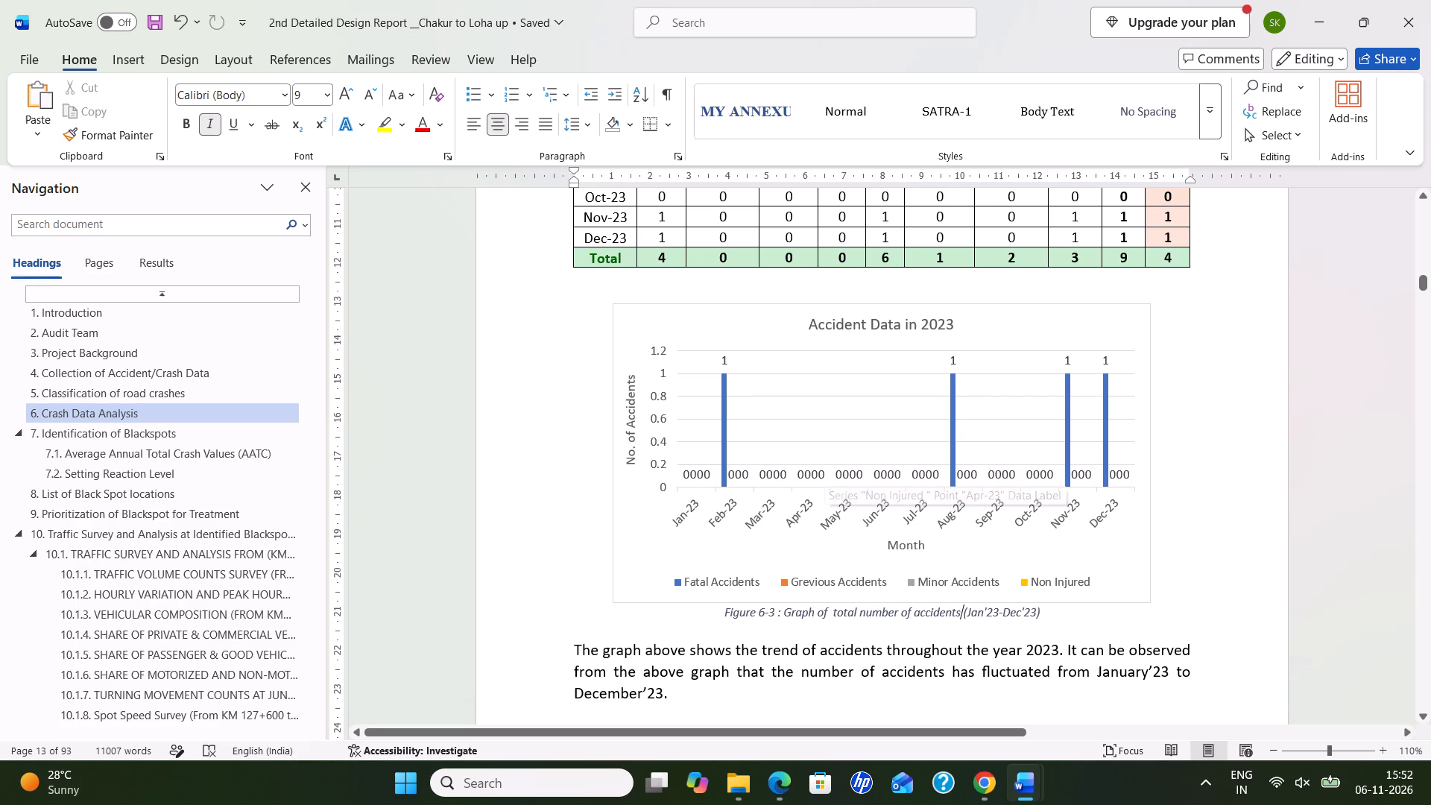
Compare the 2023 percentage paragraph, pie chart title and Figure 6-4 caption between the Ausa–Chakur and Chakur to Loha reports.
{"action": "key", "text": "alt+Tab"}
{"action": "scroll", "coordinate": [951, 558], "scroll_direction": "down", "scroll_amount": 9}
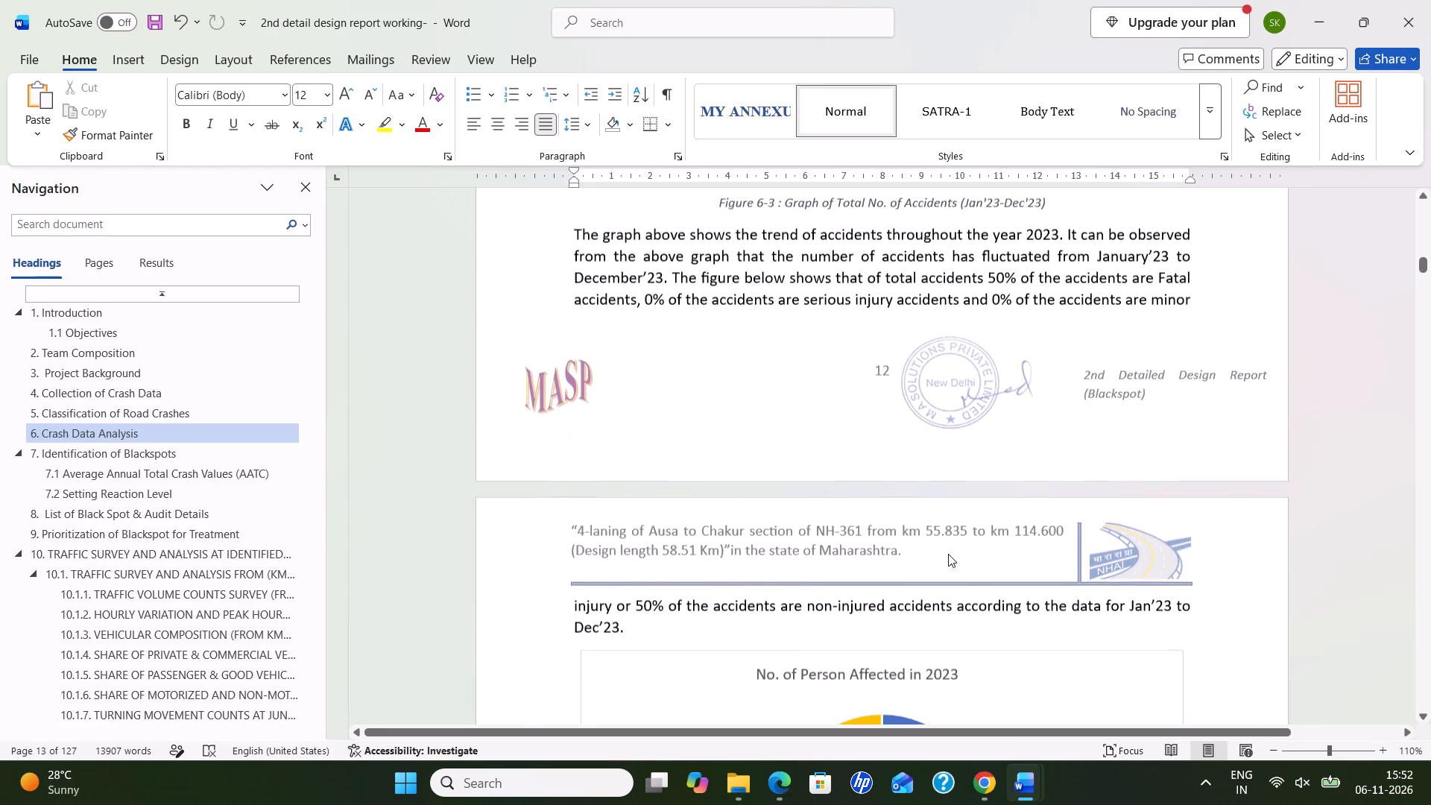
{"action": "scroll", "coordinate": [948, 554], "scroll_direction": "down", "scroll_amount": 7}
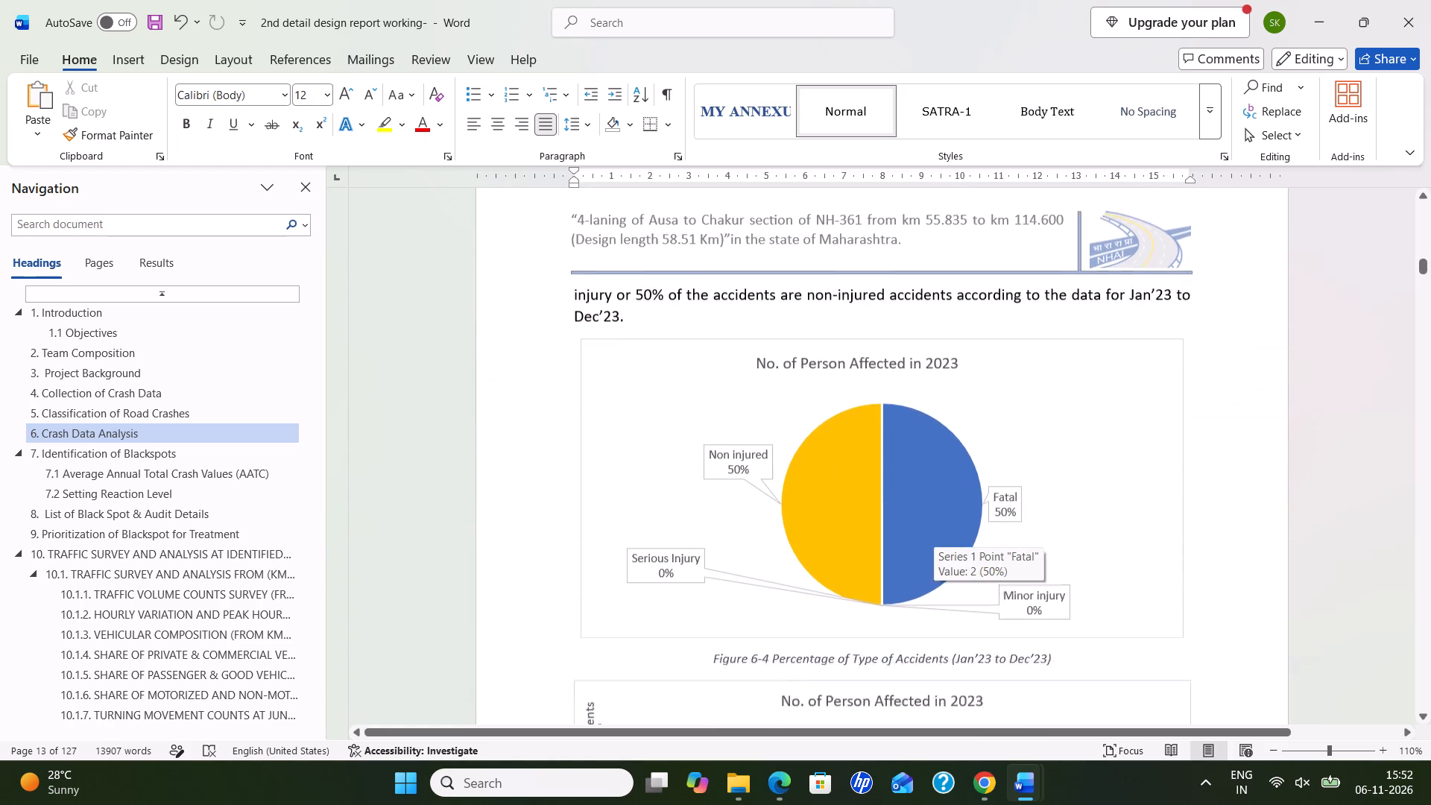
{"action": "scroll", "coordinate": [934, 533], "scroll_direction": "up", "scroll_amount": 16}
{"action": "scroll", "coordinate": [951, 516], "scroll_direction": "down", "scroll_amount": 13}
{"action": "scroll", "coordinate": [946, 525], "scroll_direction": "up", "scroll_amount": 1}
{"action": "scroll", "coordinate": [946, 525], "scroll_direction": "down", "scroll_amount": 4}
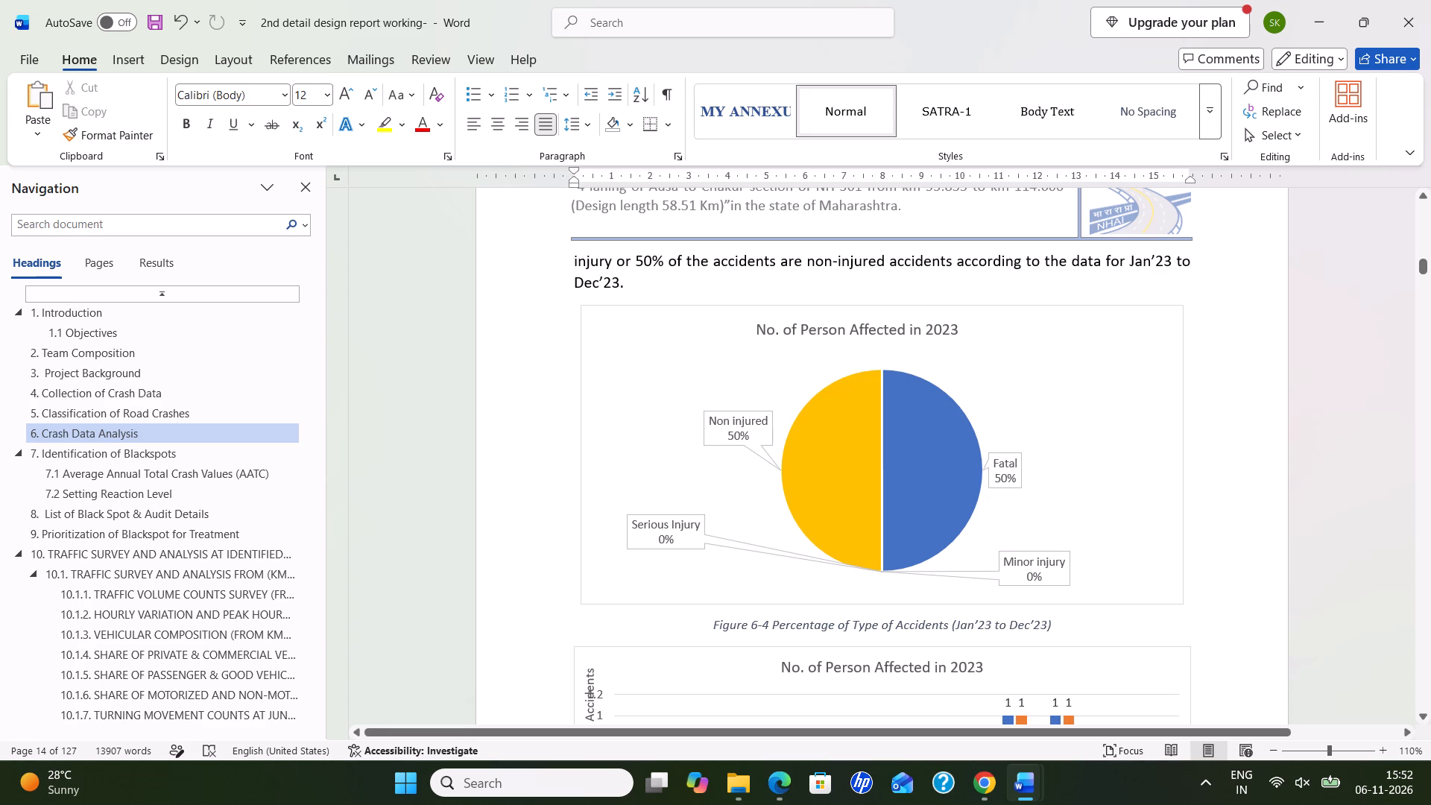
{"action": "key", "text": "alt+Tab"}
{"action": "scroll", "coordinate": [915, 477], "scroll_direction": "down", "scroll_amount": 15}
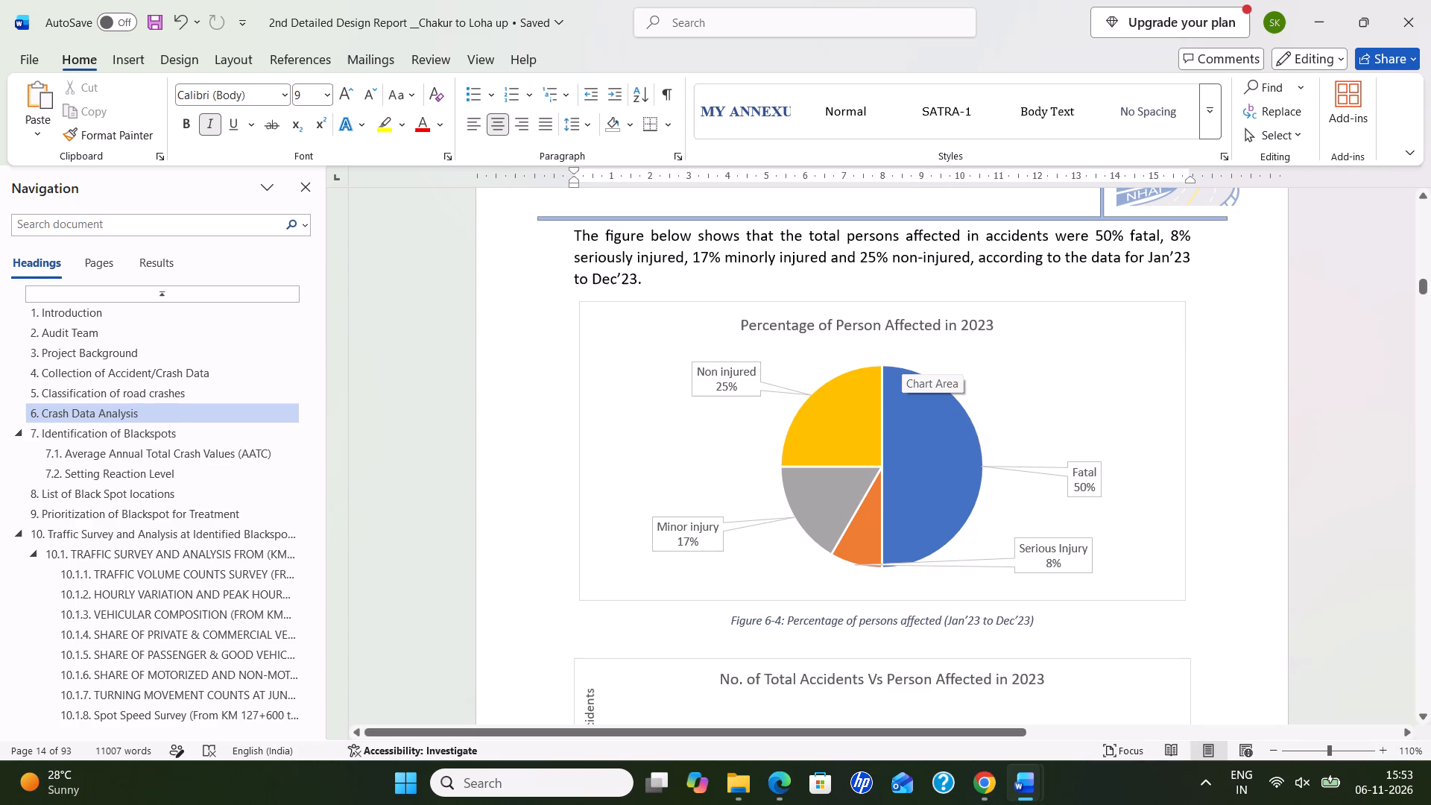
{"action": "key", "text": "alt+Tab"}
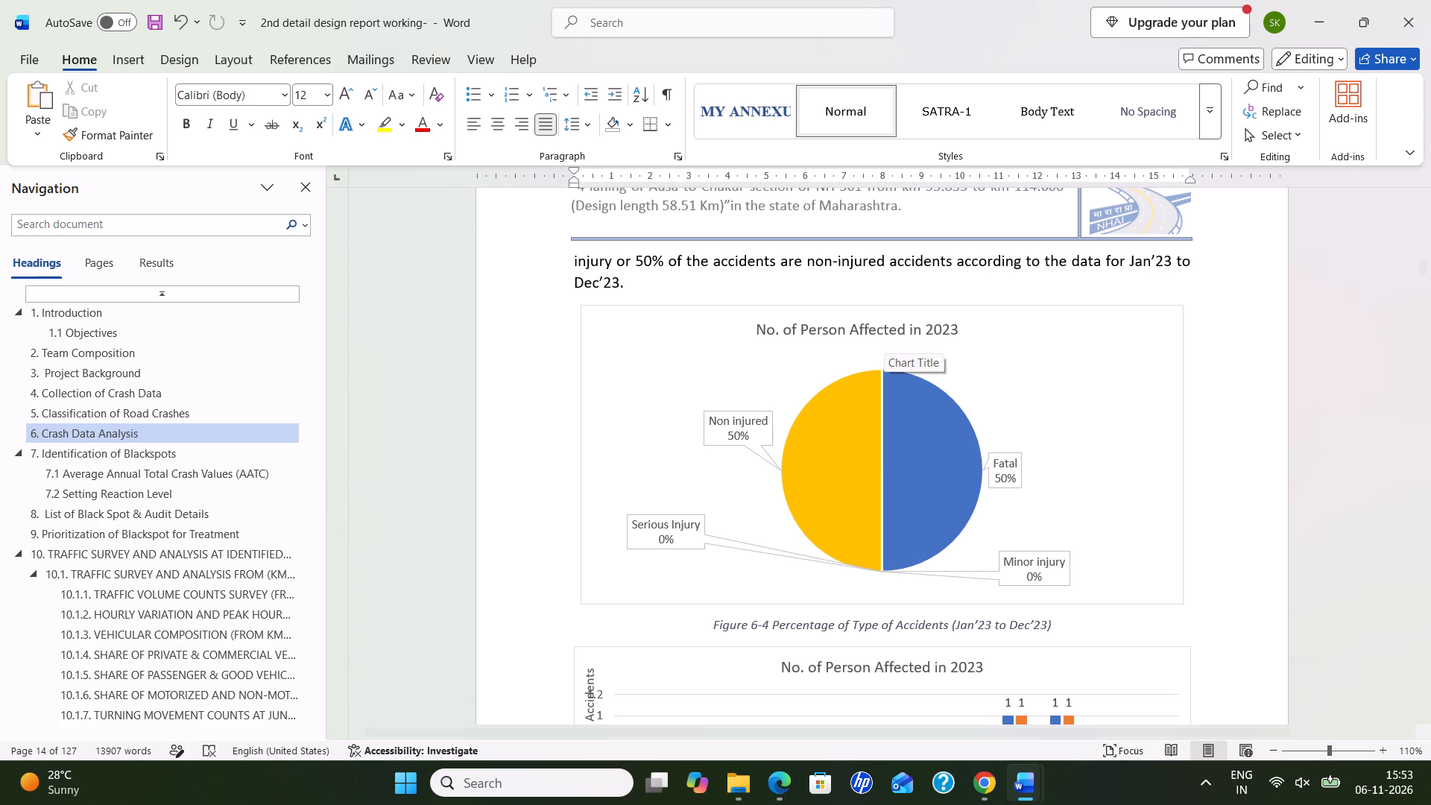
{"action": "key", "text": "alt+Tab"}
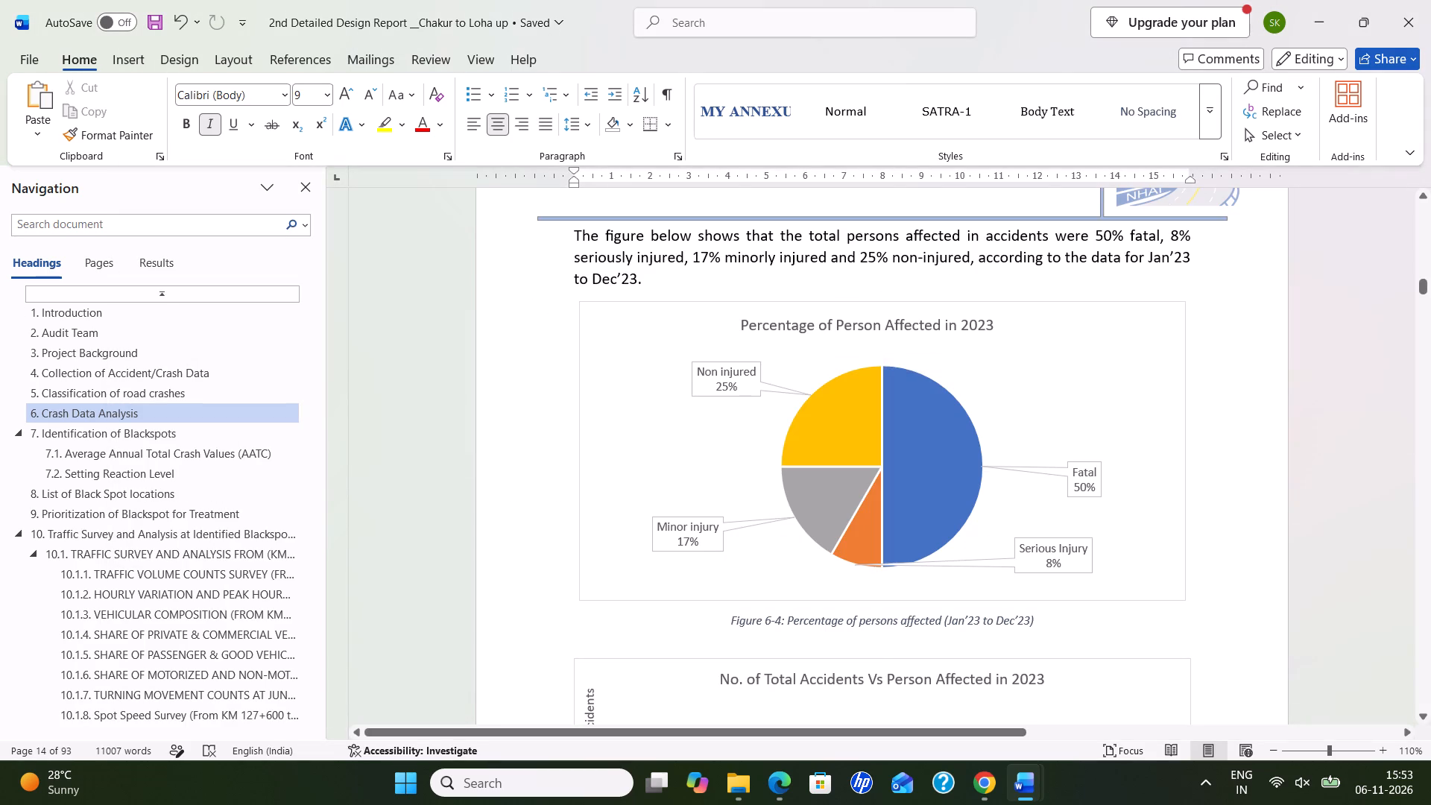
{"action": "key", "text": "alt+Tab"}
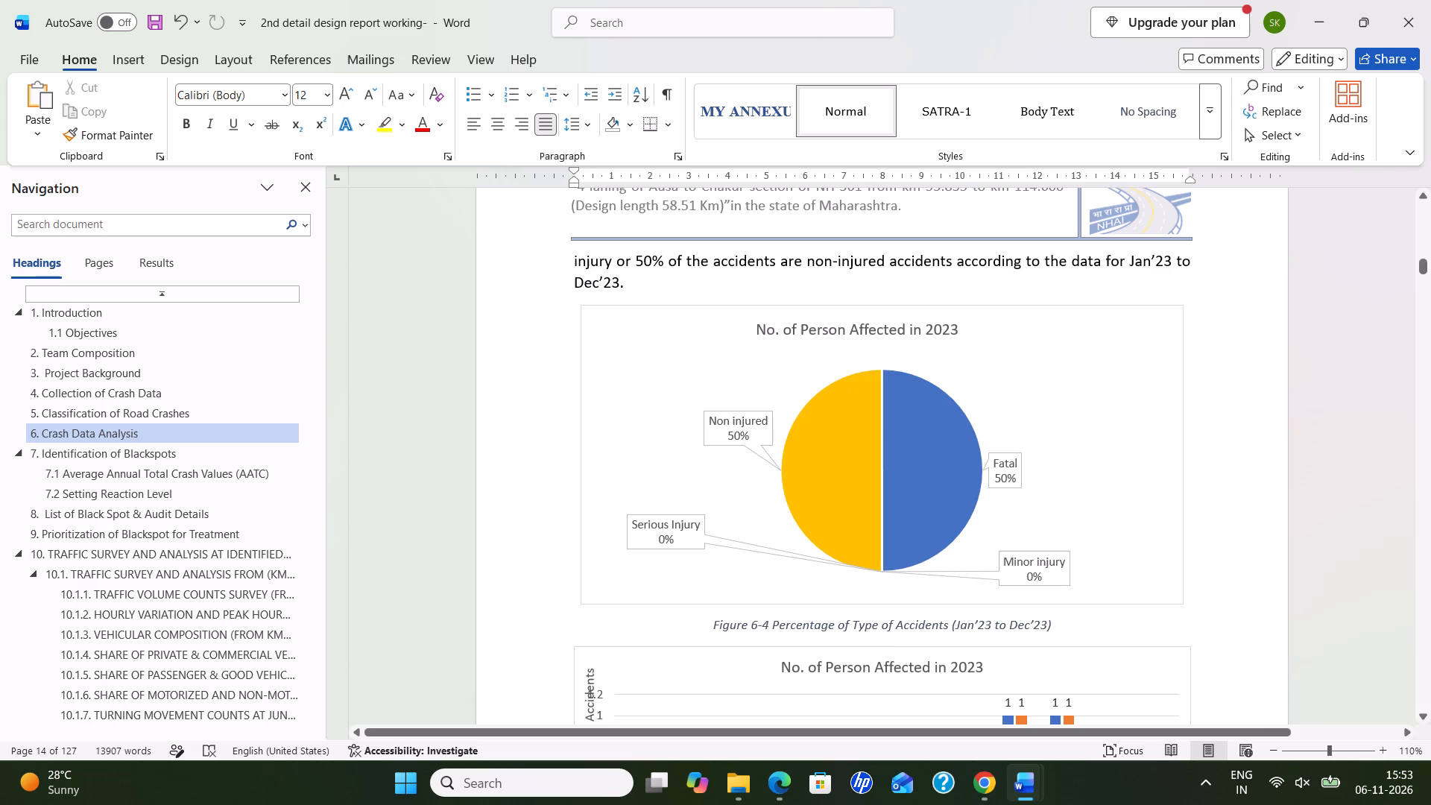
{"action": "key", "text": "alt+Tab"}
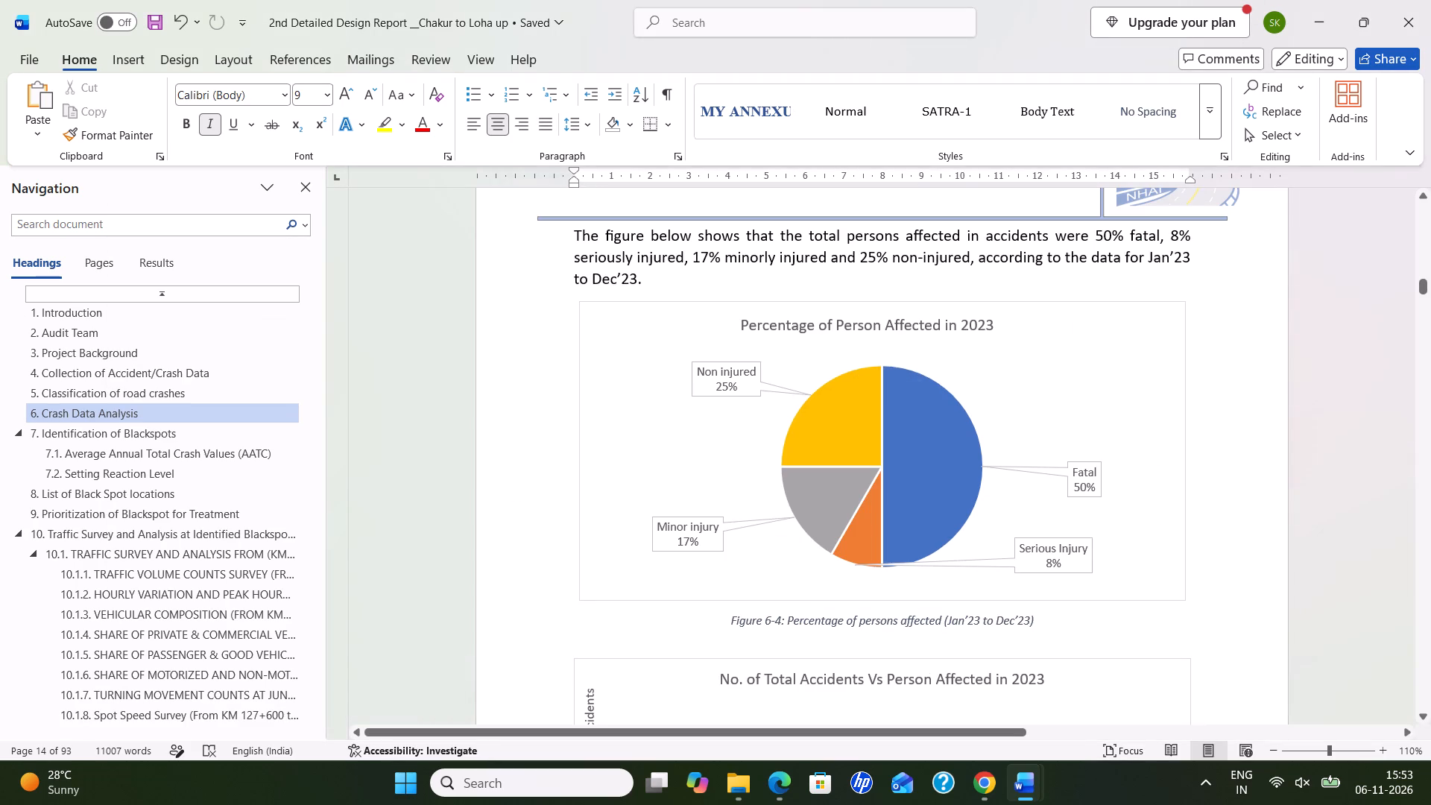
Replace the 2023 pie chart title in the Ausa–Chakur report with "Percentage of Person Affected in 2023" copied from the Chakur to Loha report.
{"action": "left_click", "coordinate": [757, 326]}
{"action": "left_click_drag", "start_coordinate": [751, 325], "coordinate": [973, 326]}
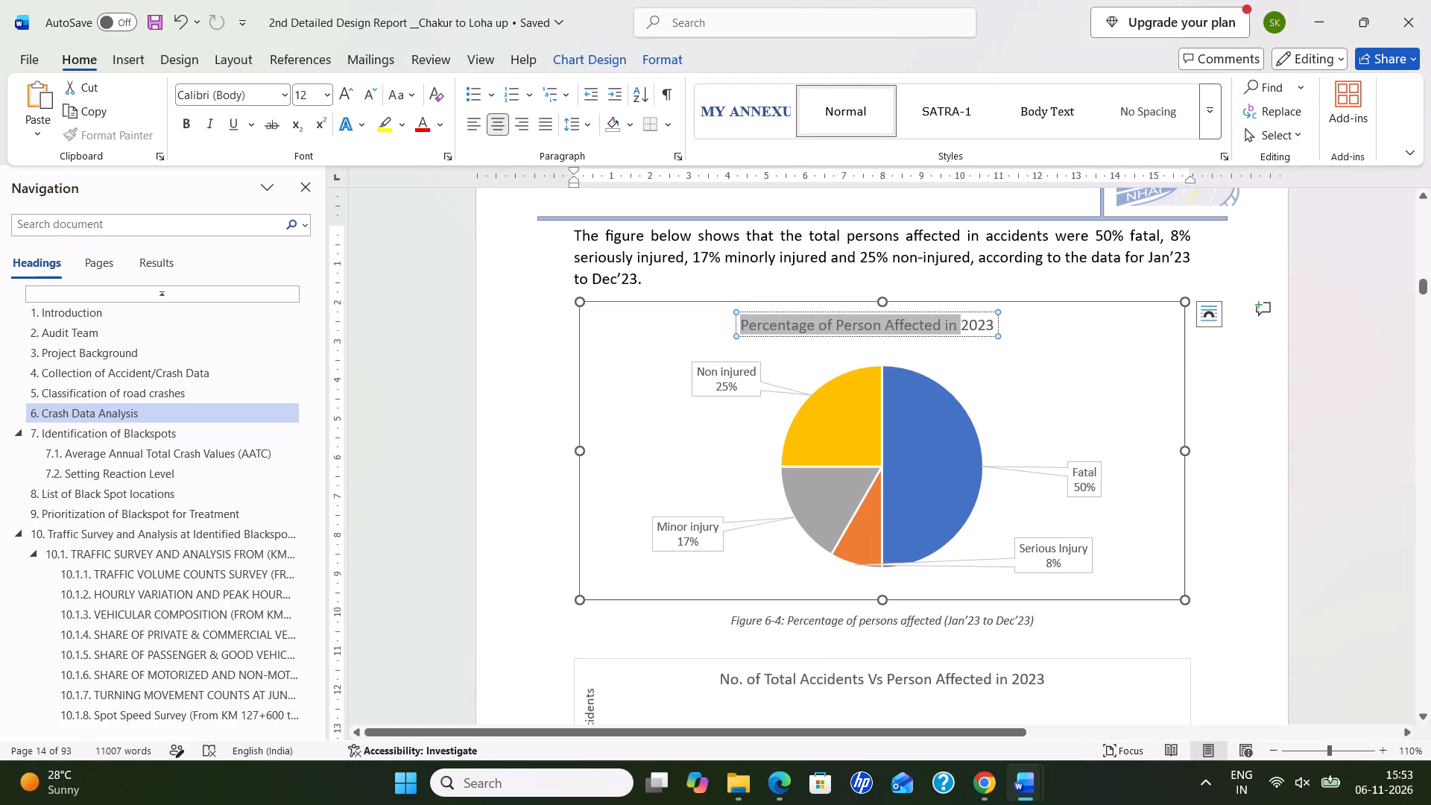
{"action": "left_click_drag", "start_coordinate": [973, 326], "coordinate": [999, 326]}
{"action": "key", "text": "ctrl+c"}
{"action": "key", "text": "alt+Tab"}
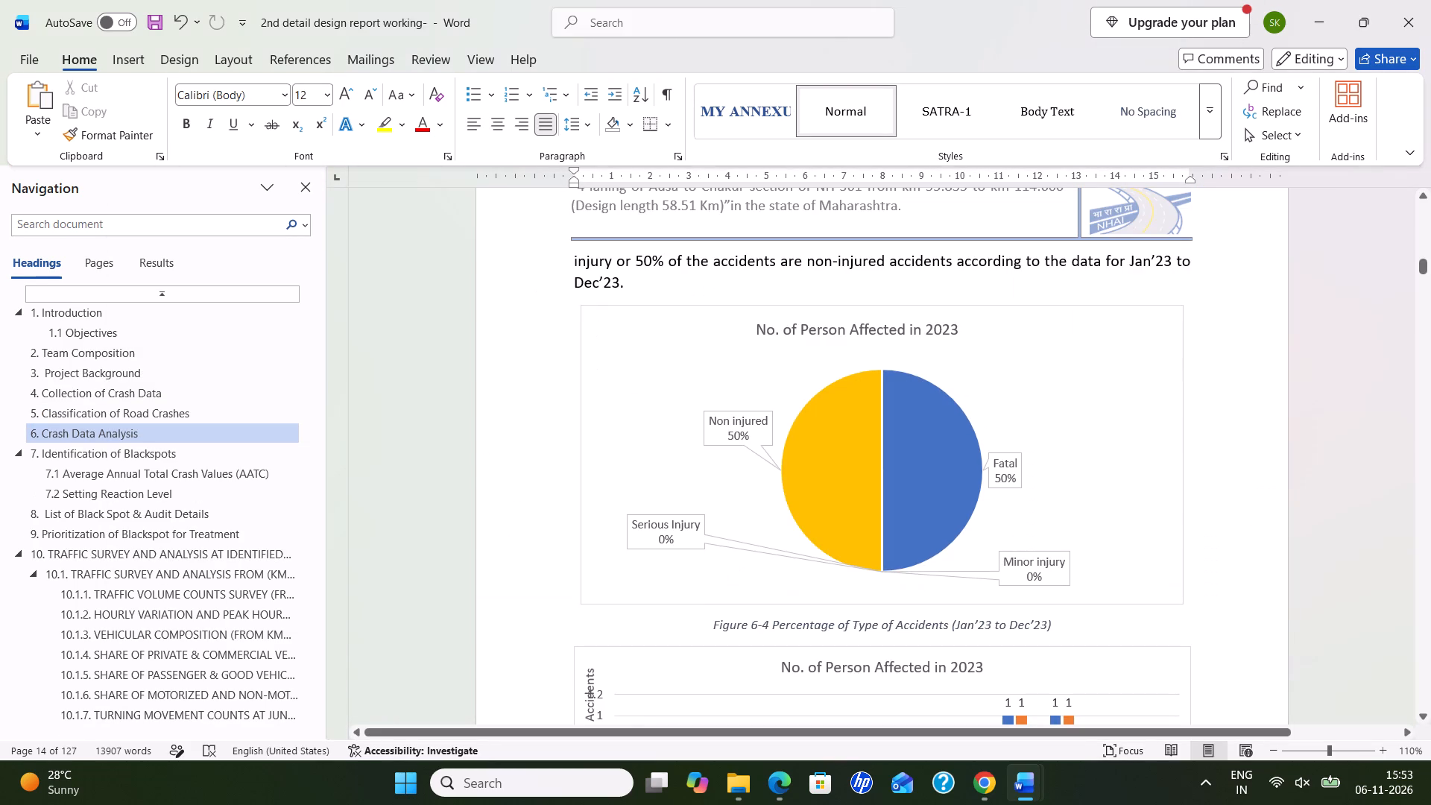
{"action": "left_click", "coordinate": [828, 330]}
{"action": "left_click_drag", "start_coordinate": [764, 328], "coordinate": [900, 341]}
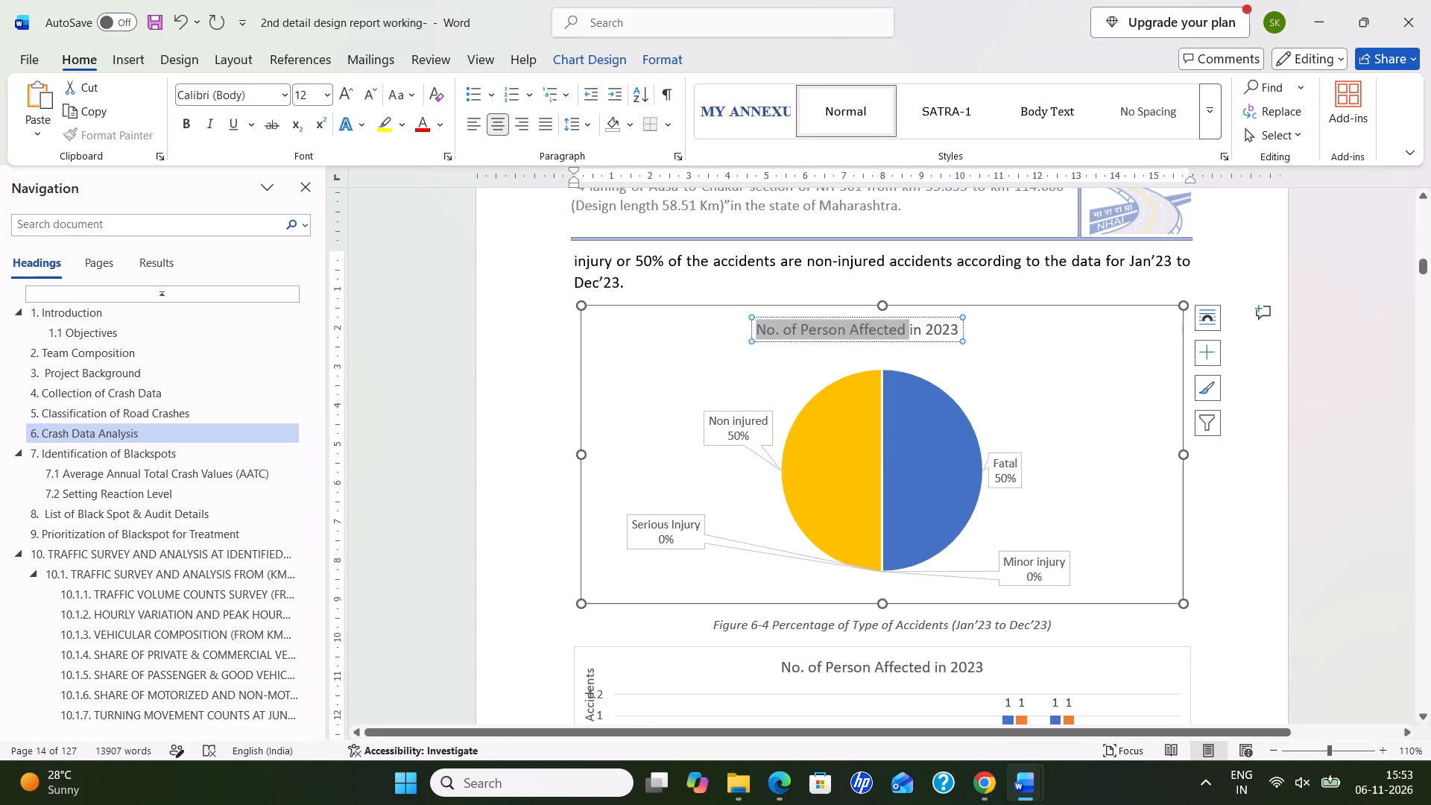
{"action": "left_click_drag", "start_coordinate": [900, 341], "coordinate": [951, 339]}
{"action": "key", "text": "ctrl+v"}
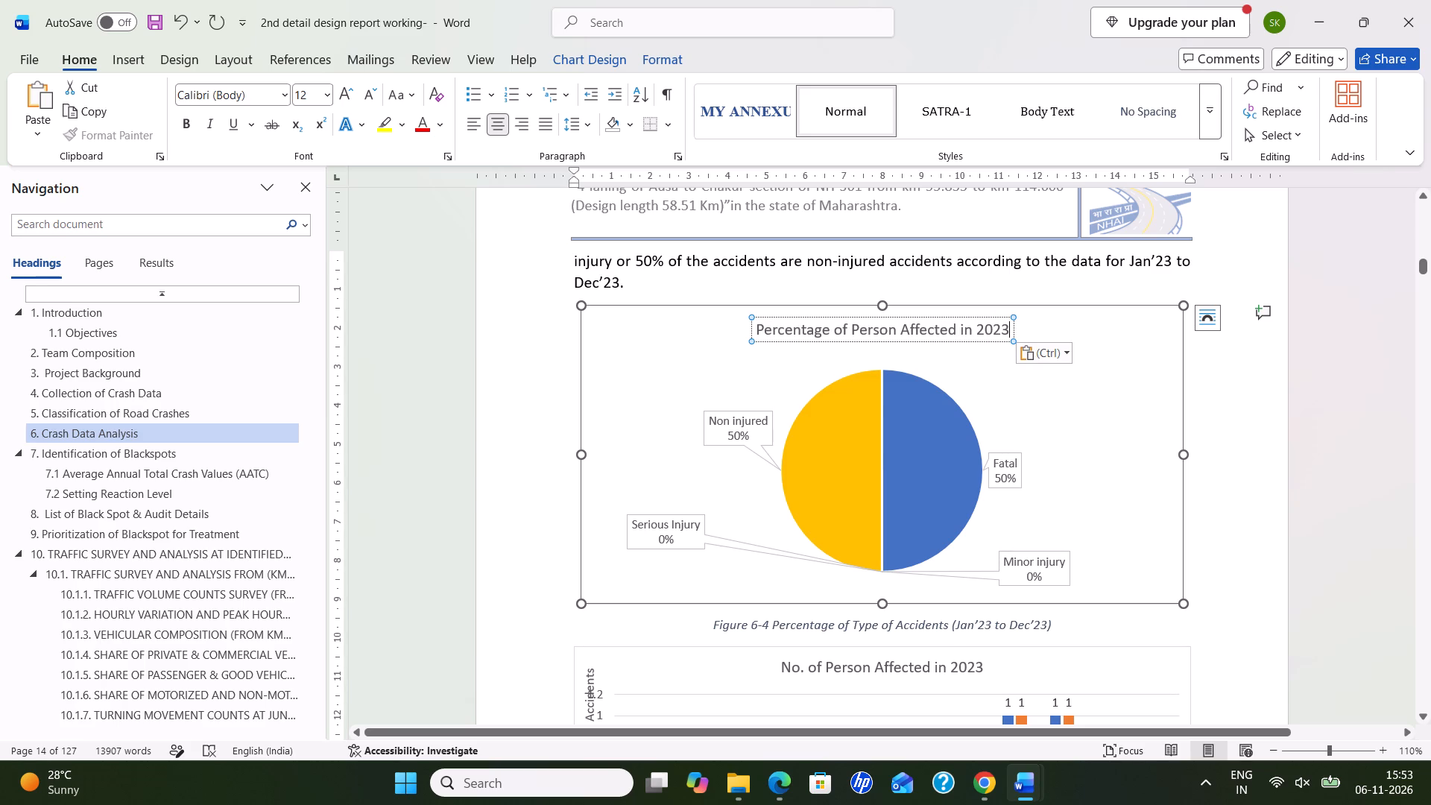
Reword the Ausa–Chakur Figure 6-4 caption to "Percentage of persons affected", copied from the Chakur to Loha report, keeping its date range.
{"action": "key", "text": "alt+Tab"}
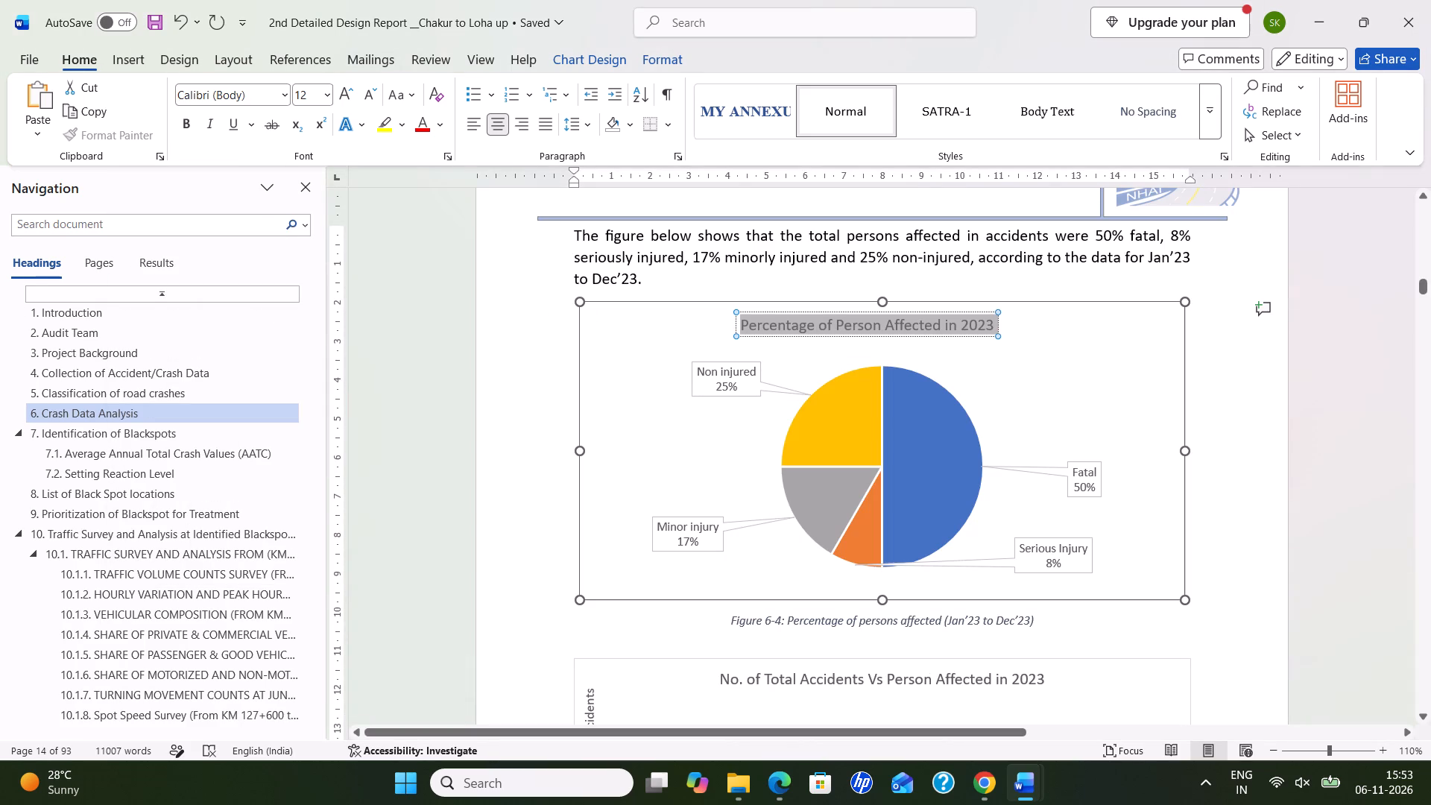
{"action": "left_click_drag", "start_coordinate": [792, 618], "coordinate": [924, 624]}
{"action": "key", "text": "ctrl+c"}
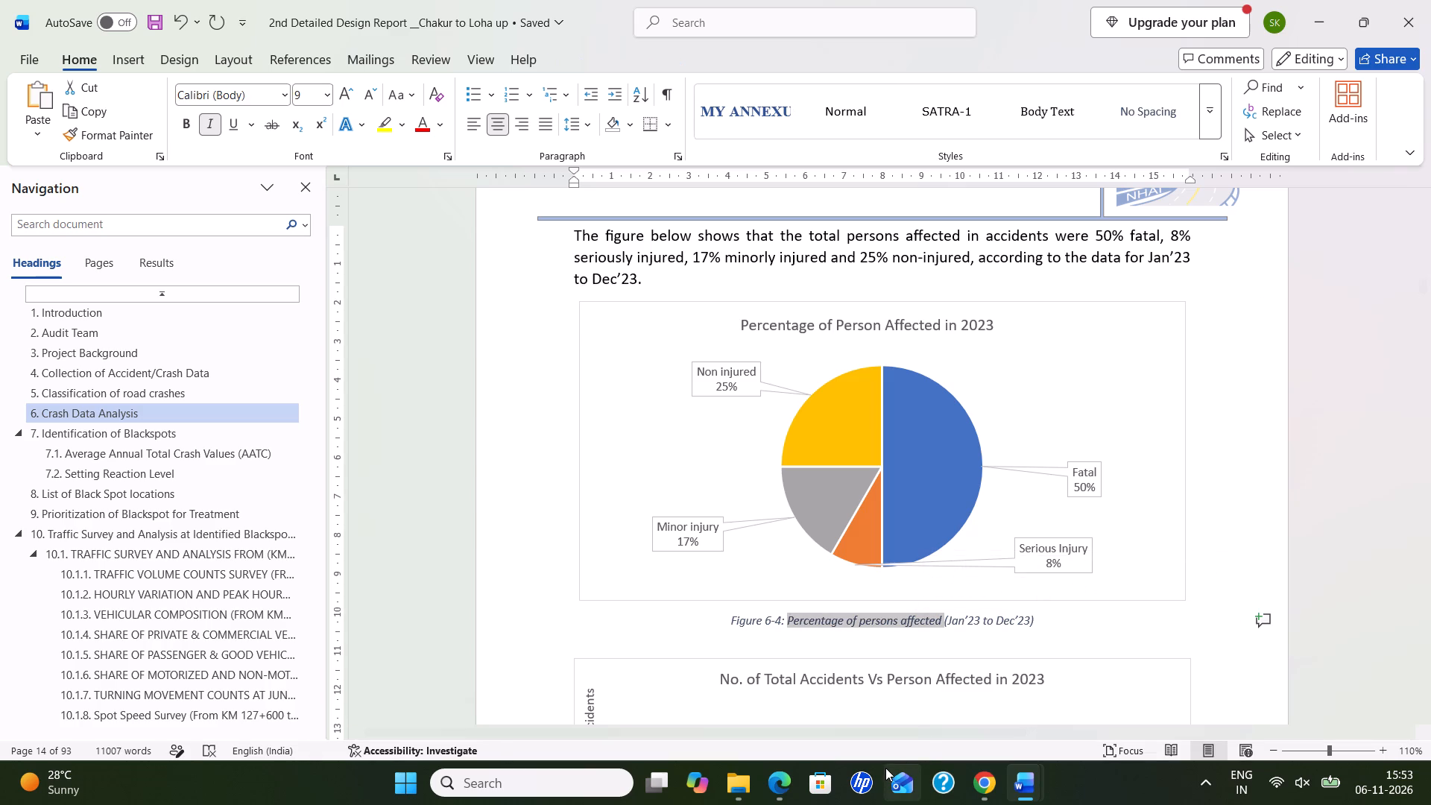
{"action": "key", "text": "alt+Tab"}
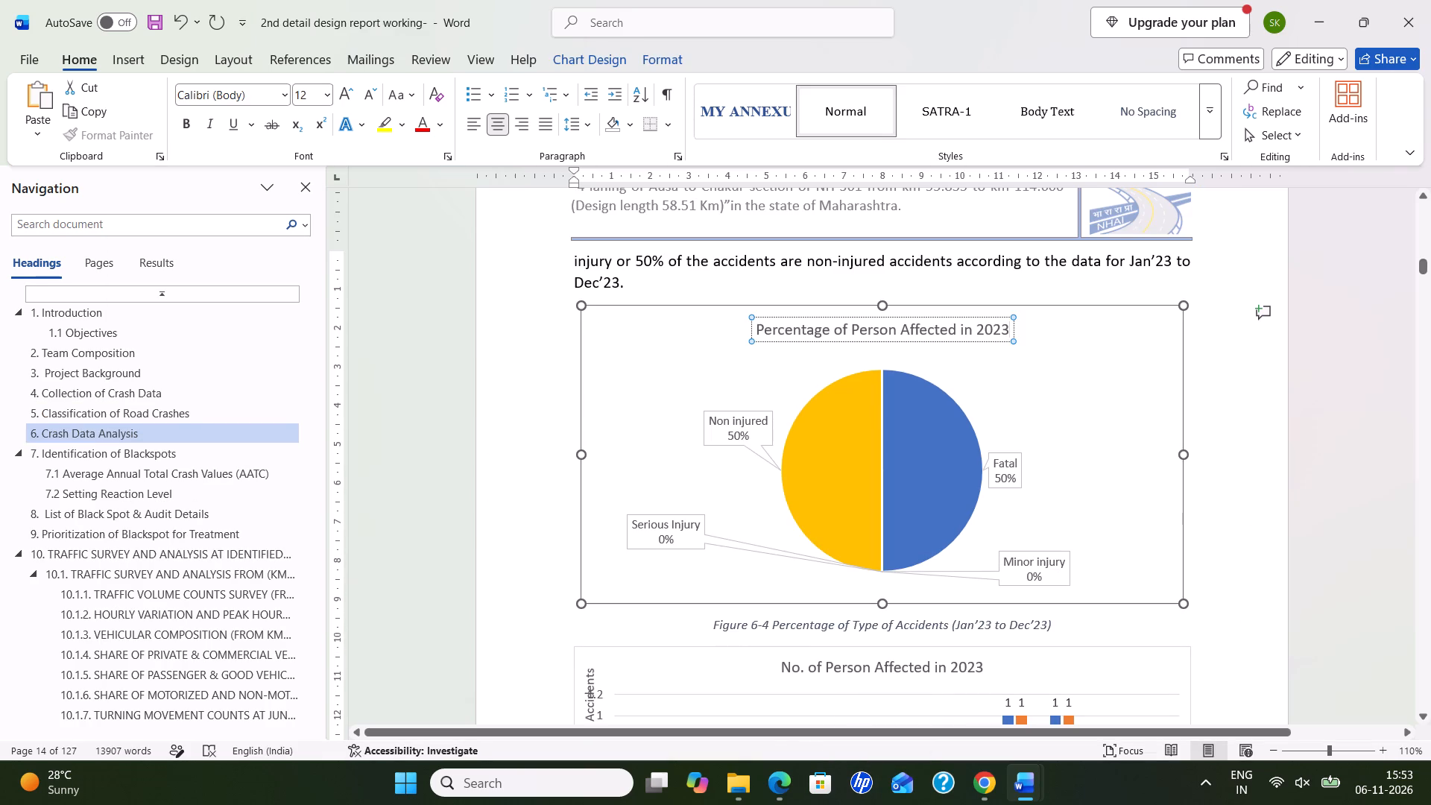
{"action": "left_click_drag", "start_coordinate": [777, 625], "coordinate": [922, 630]}
{"action": "key", "text": "ctrl+v"}
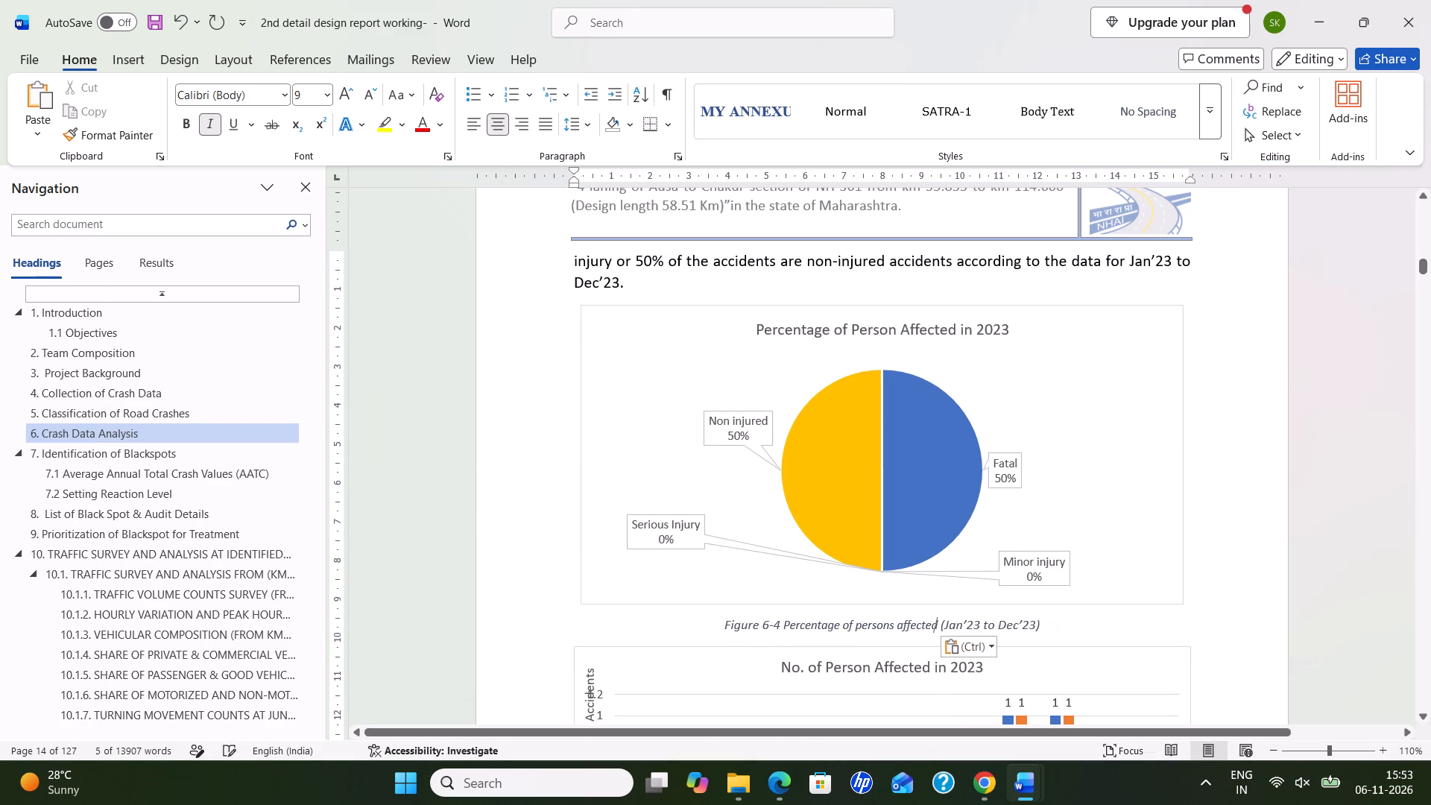
{"action": "left_click", "coordinate": [686, 619]}
Compare the 2023 persons-affected bar chart title and Figure 6-5 caption between the Ausa–Chakur and Chakur to Loha reports.
{"action": "scroll", "coordinate": [809, 463], "scroll_direction": "down", "scroll_amount": 4}
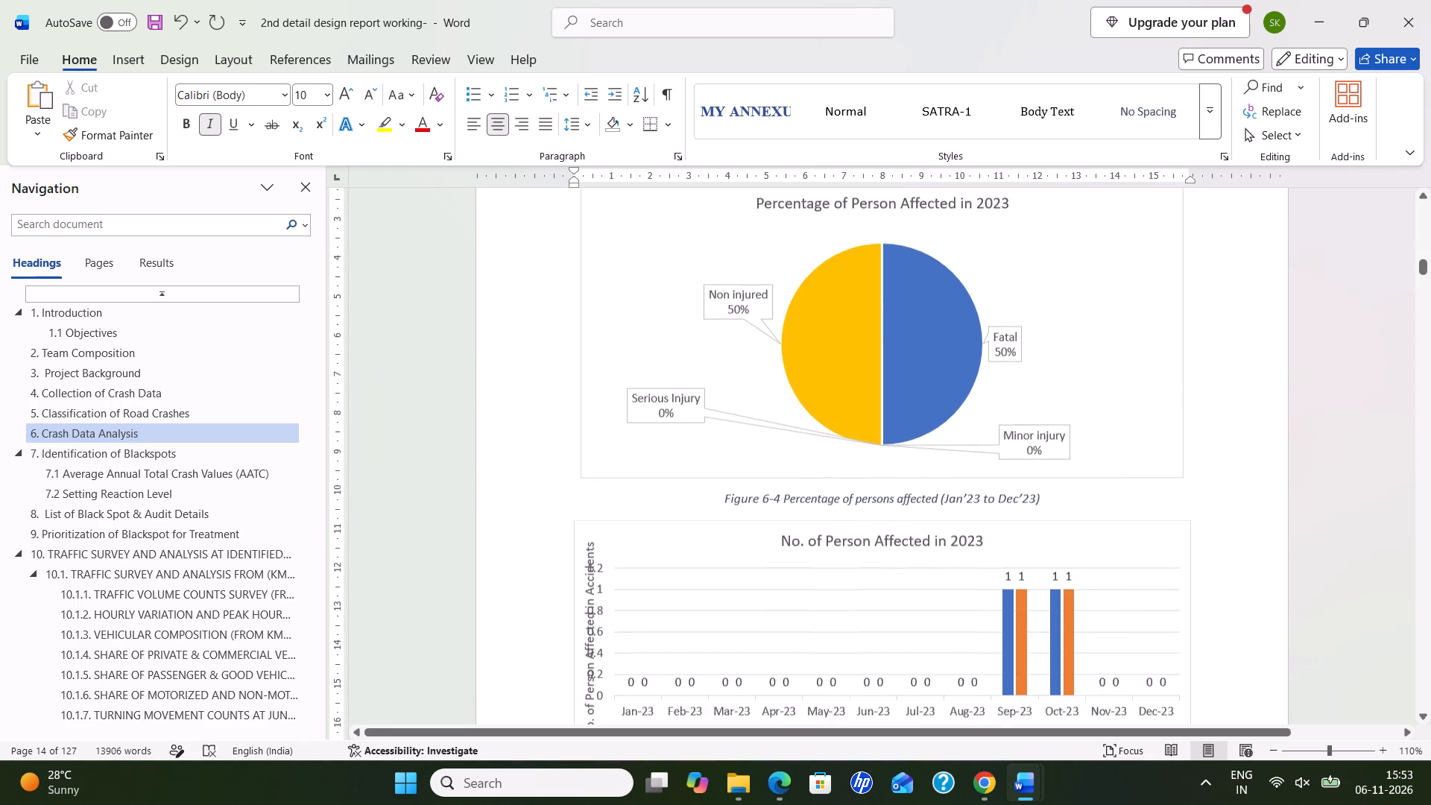
{"action": "scroll", "coordinate": [806, 457], "scroll_direction": "down", "scroll_amount": 3}
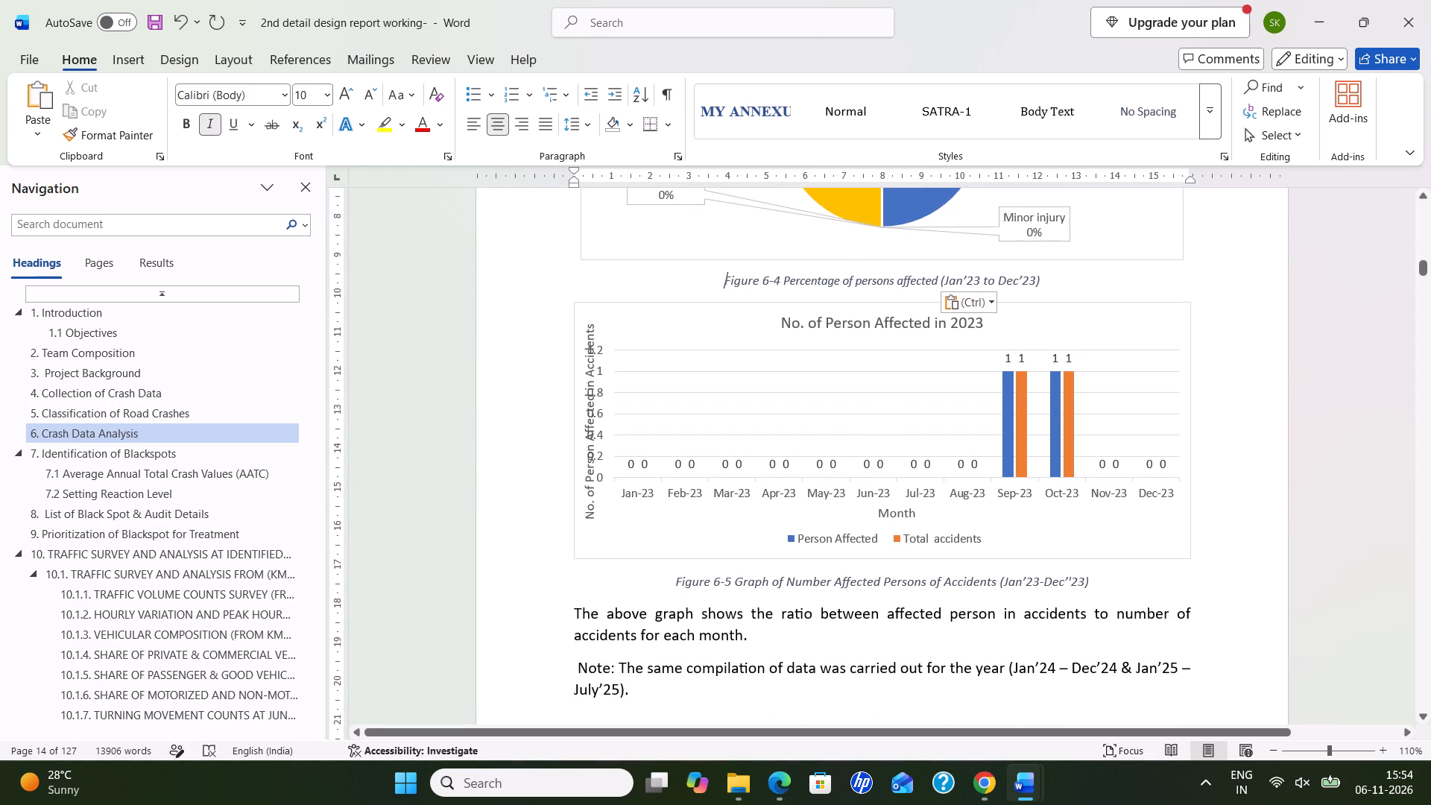
{"action": "left_click", "coordinate": [868, 326]}
{"action": "left_click_drag", "start_coordinate": [851, 326], "coordinate": [880, 330]}
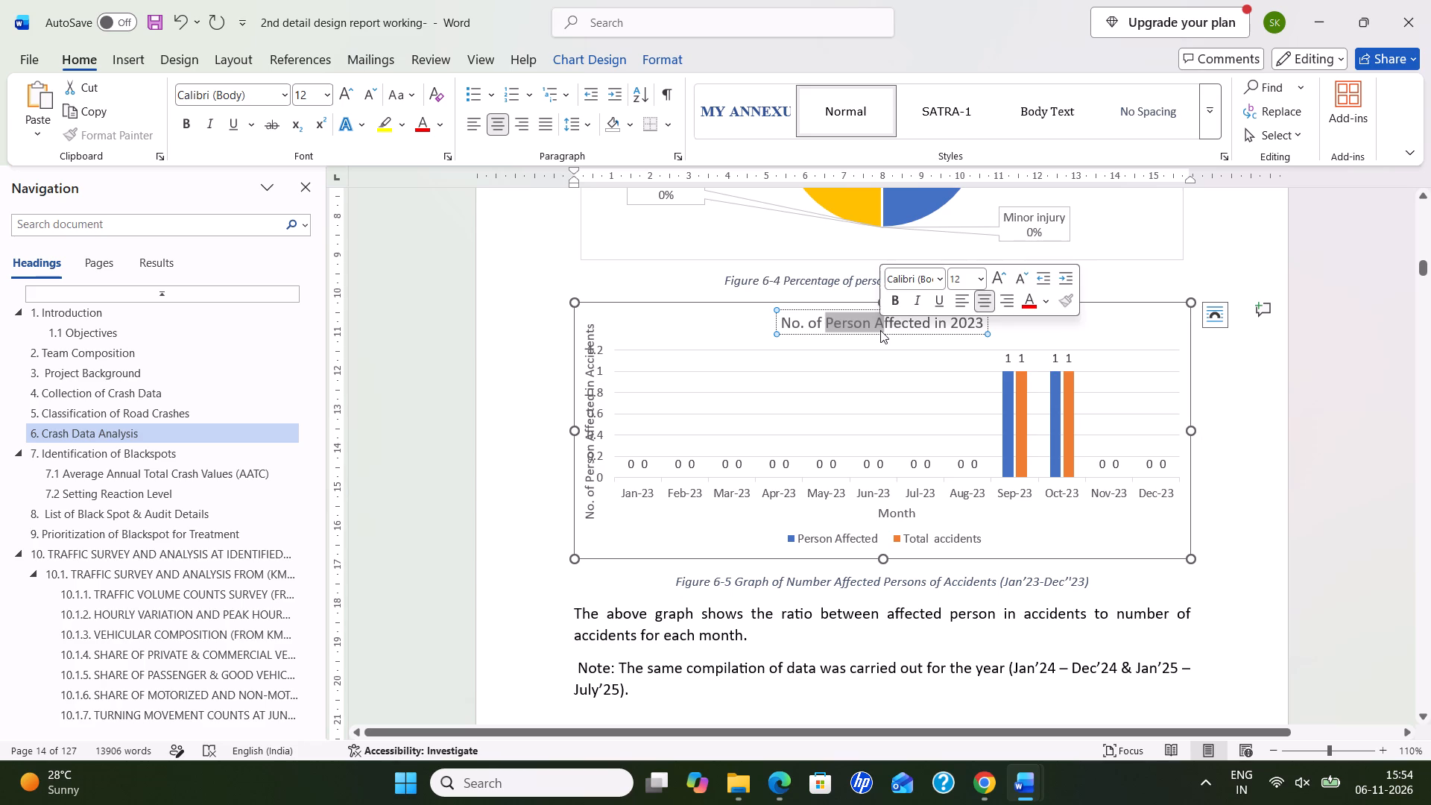
{"action": "key", "text": "alt+Tab"}
{"action": "scroll", "coordinate": [845, 329], "scroll_direction": "down", "scroll_amount": 8}
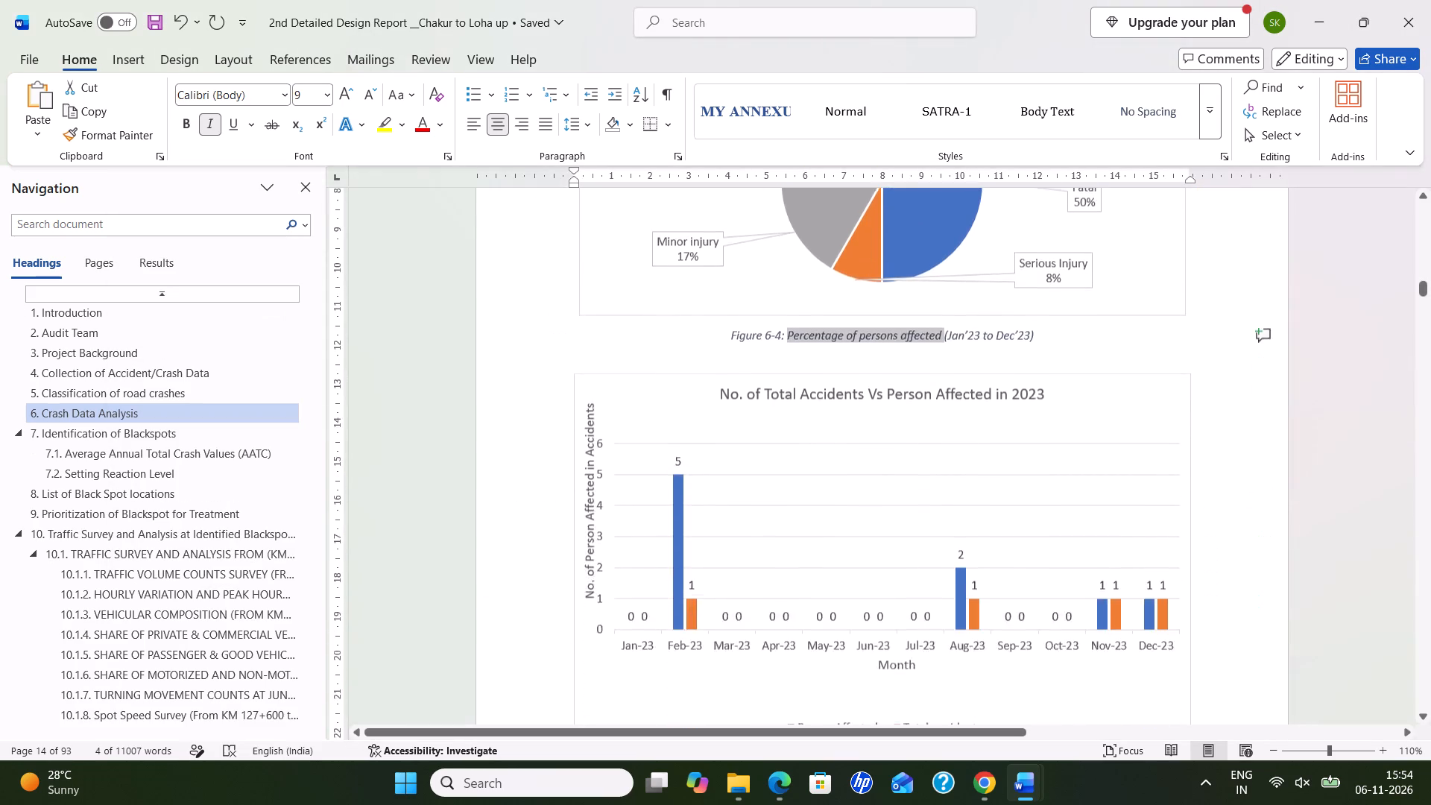
{"action": "scroll", "coordinate": [859, 336], "scroll_direction": "down", "scroll_amount": 3}
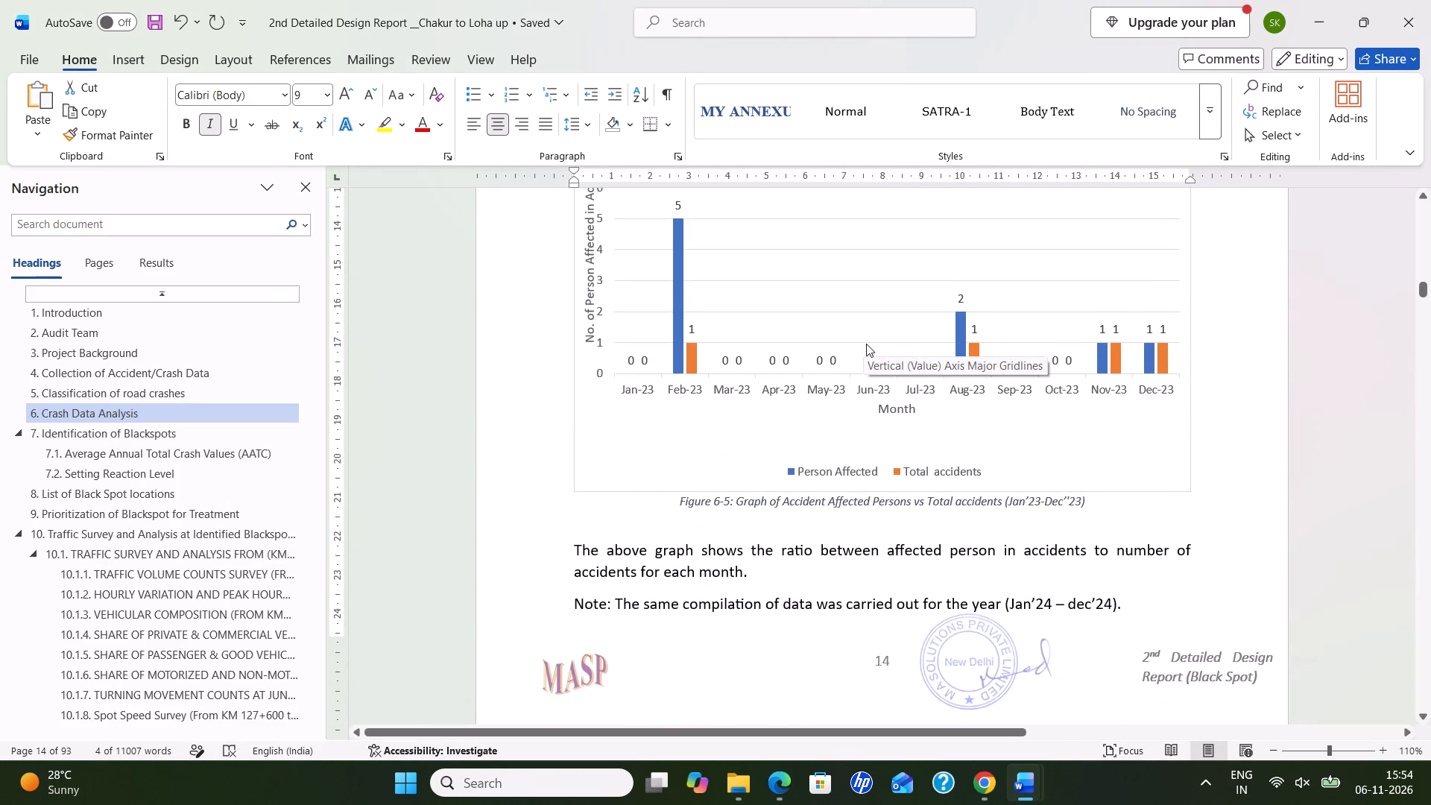
{"action": "key", "text": "alt+Tab"}
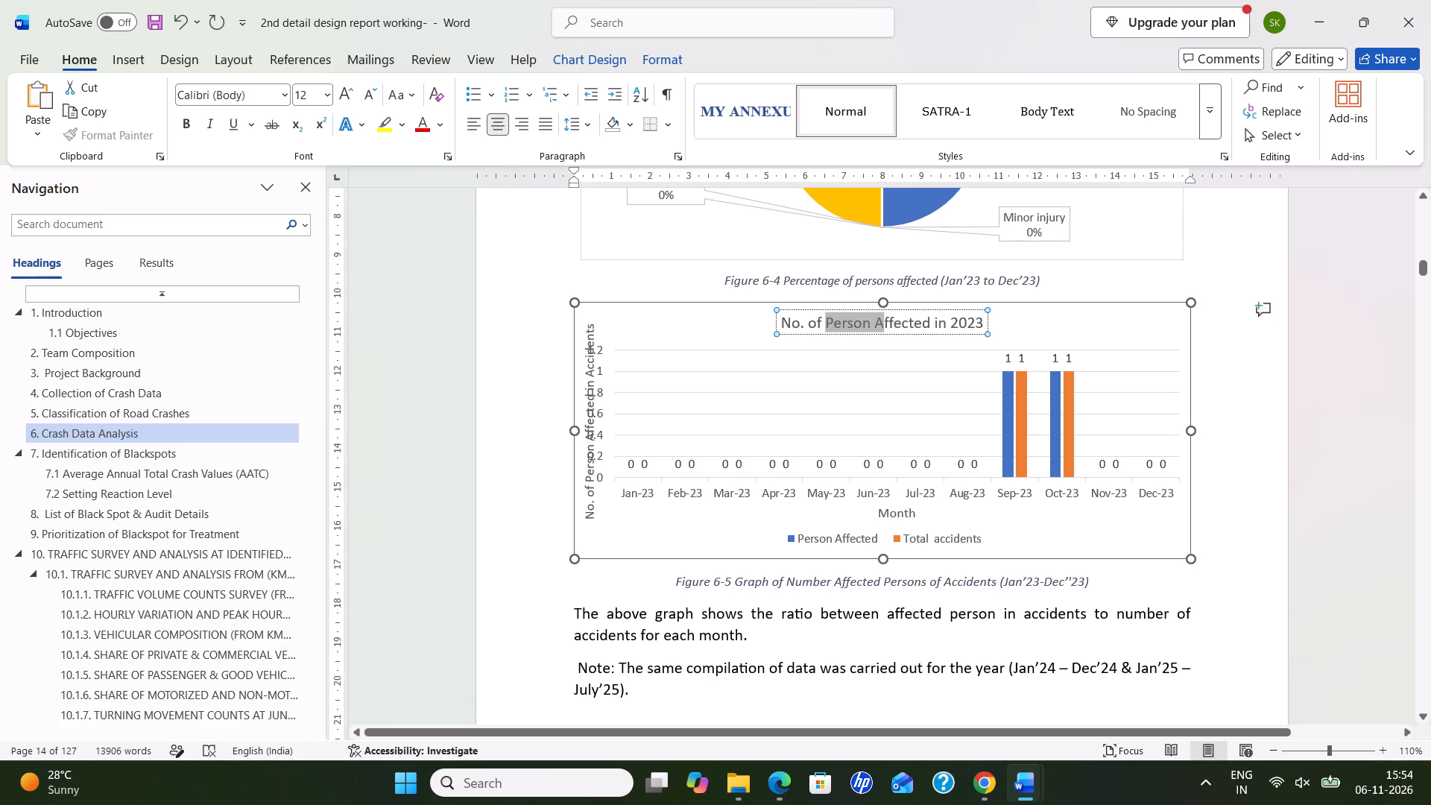
{"action": "key", "text": "alt+Tab"}
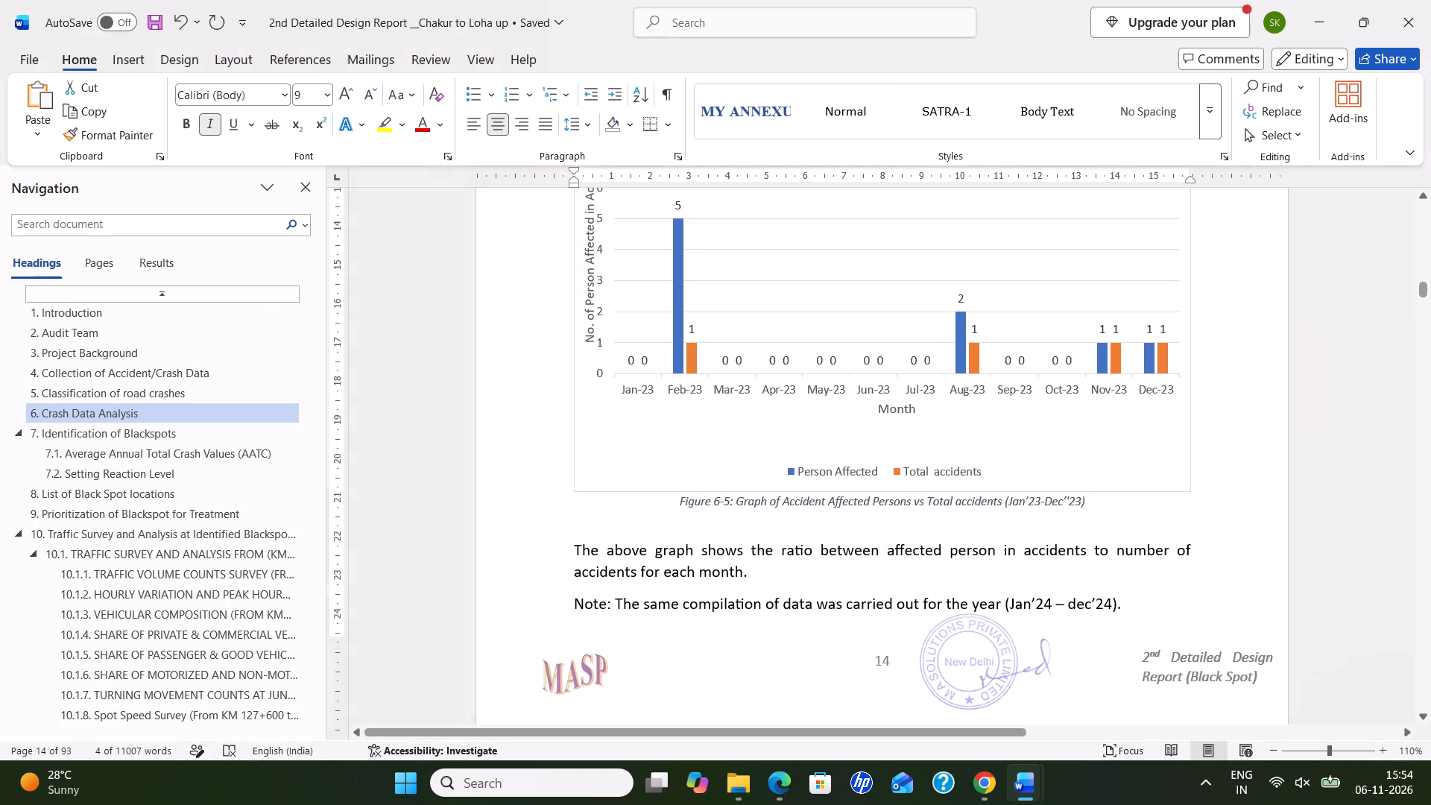
Replace the Ausa–Chakur Figure 6-5 caption text with "Graph of Accident Affected Persons vs Total accidents (Jan'23-Dec''23)" copied from the Chakur to Loha report.
{"action": "left_click_drag", "start_coordinate": [738, 504], "coordinate": [781, 507]}
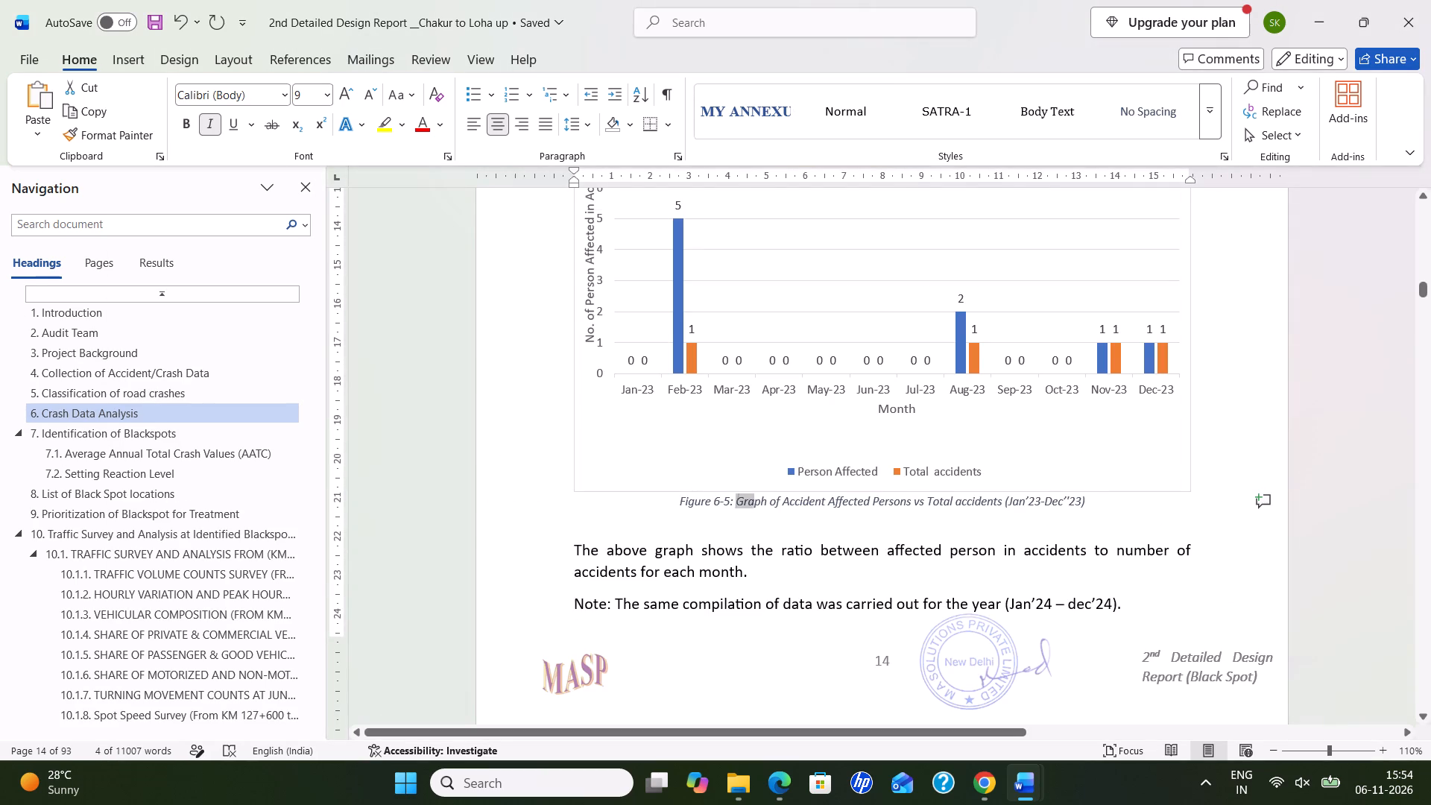
{"action": "left_click_drag", "start_coordinate": [781, 507], "coordinate": [1107, 507]}
{"action": "key", "text": "ctrl+c"}
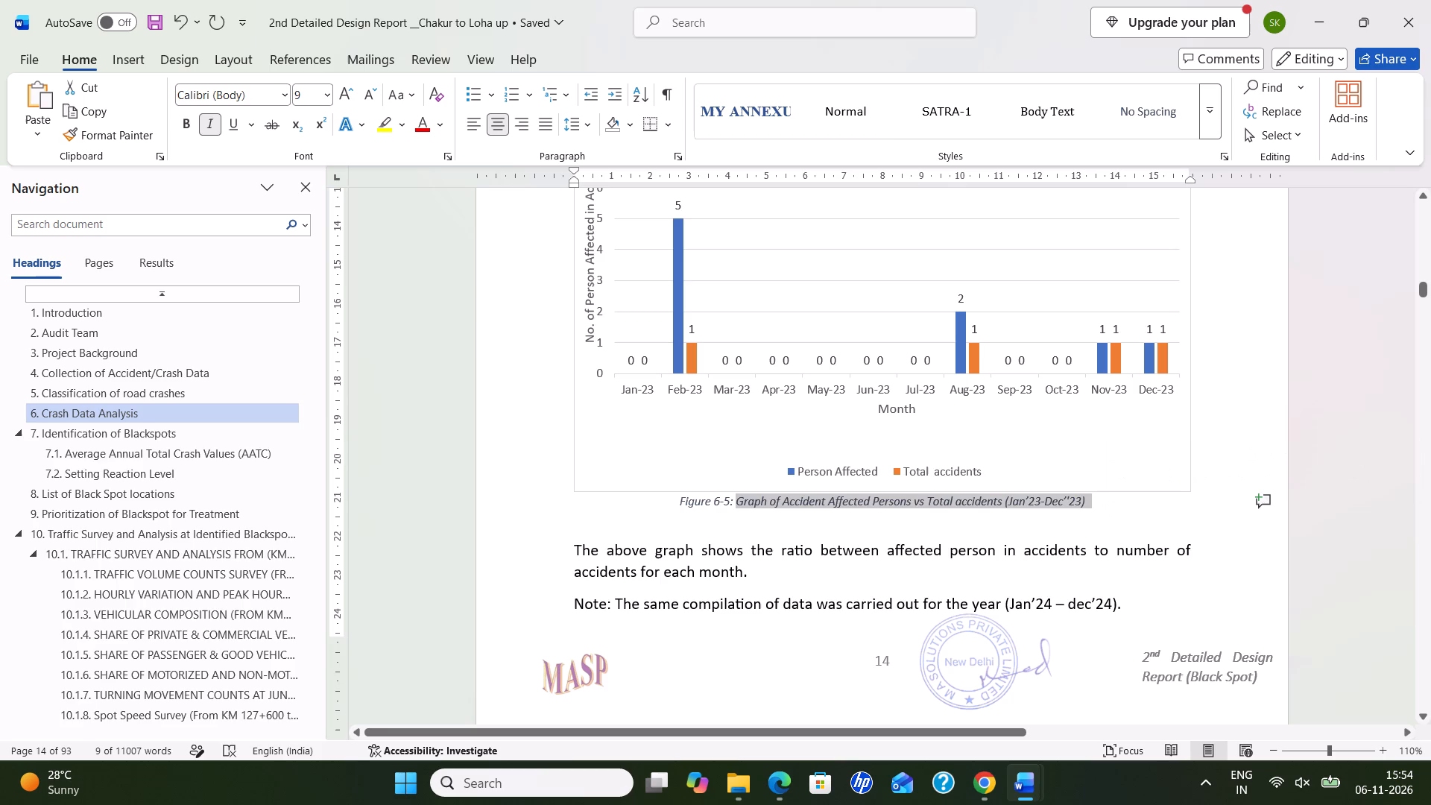
{"action": "key", "text": "alt+Tab"}
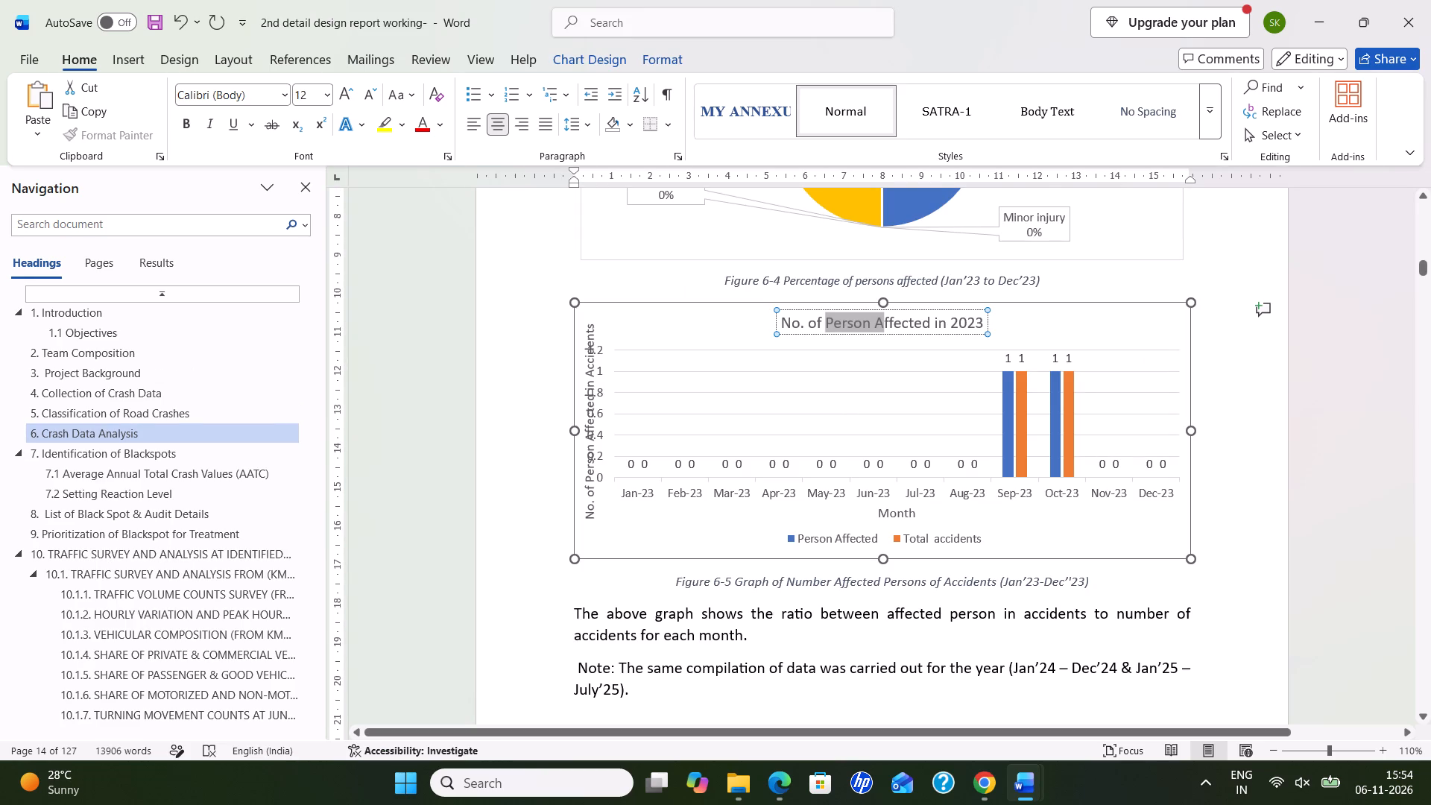
{"action": "left_click_drag", "start_coordinate": [741, 581], "coordinate": [1061, 586]}
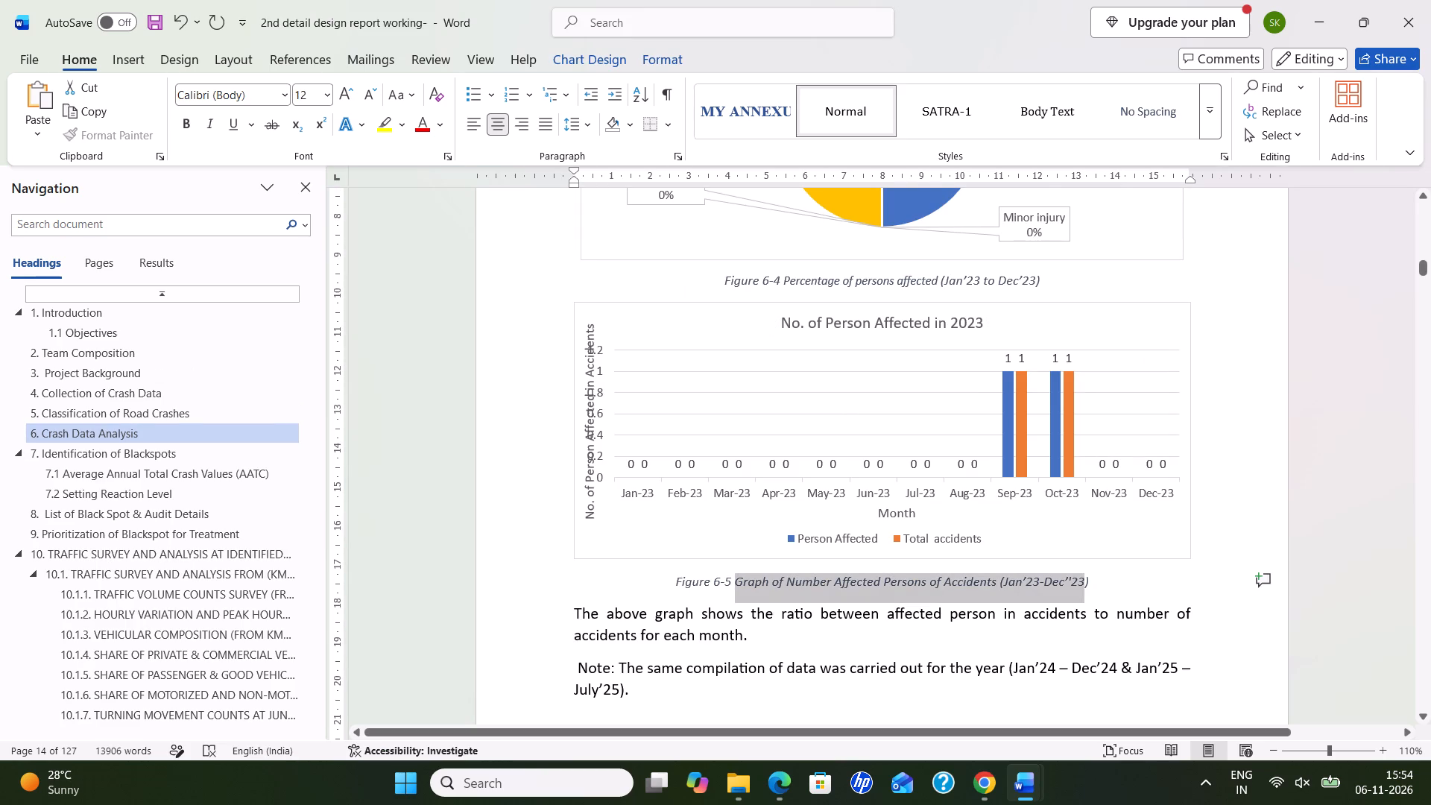
{"action": "left_click_drag", "start_coordinate": [1061, 586], "coordinate": [1094, 587]}
{"action": "key", "text": "ctrl+v"}
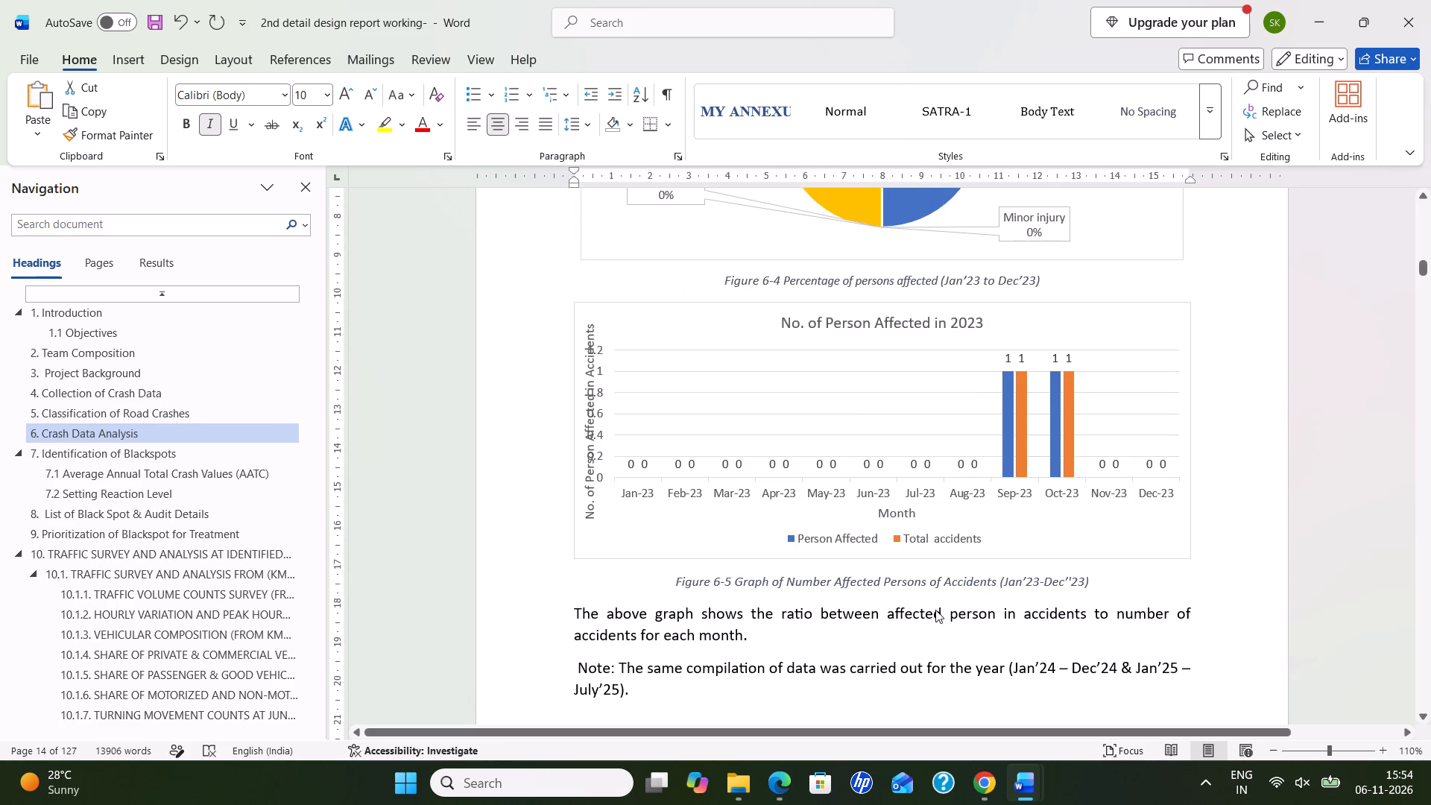
{"action": "left_click", "coordinate": [879, 608]}
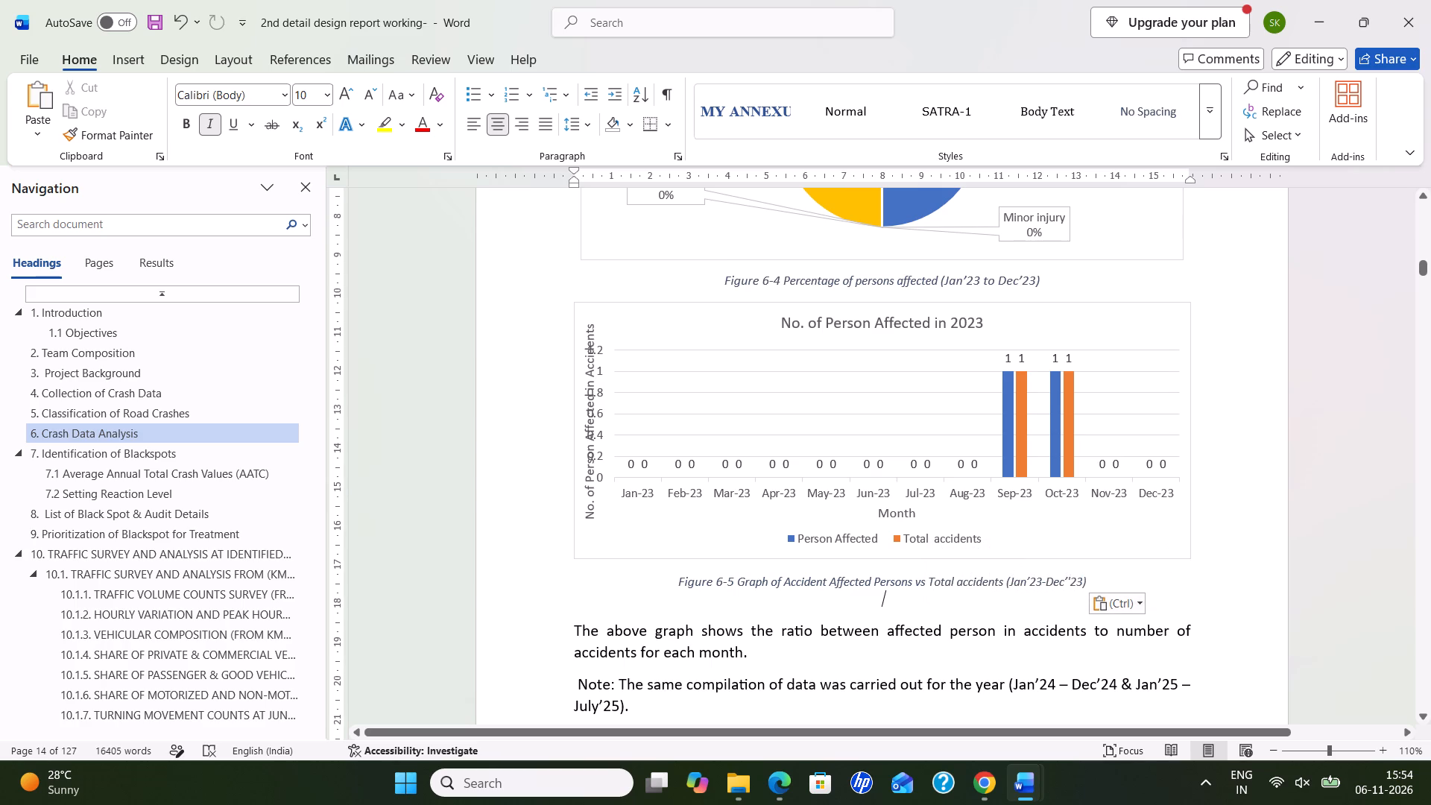
Copy the bar chart title "No. of Total Accidents Vs Person Affected in 2023" from the Chakur to Loha report and try to select the matching Ausa–Chakur title.
{"action": "key", "text": "alt+Tab"}
{"action": "scroll", "coordinate": [962, 551], "scroll_direction": "up", "scroll_amount": 5}
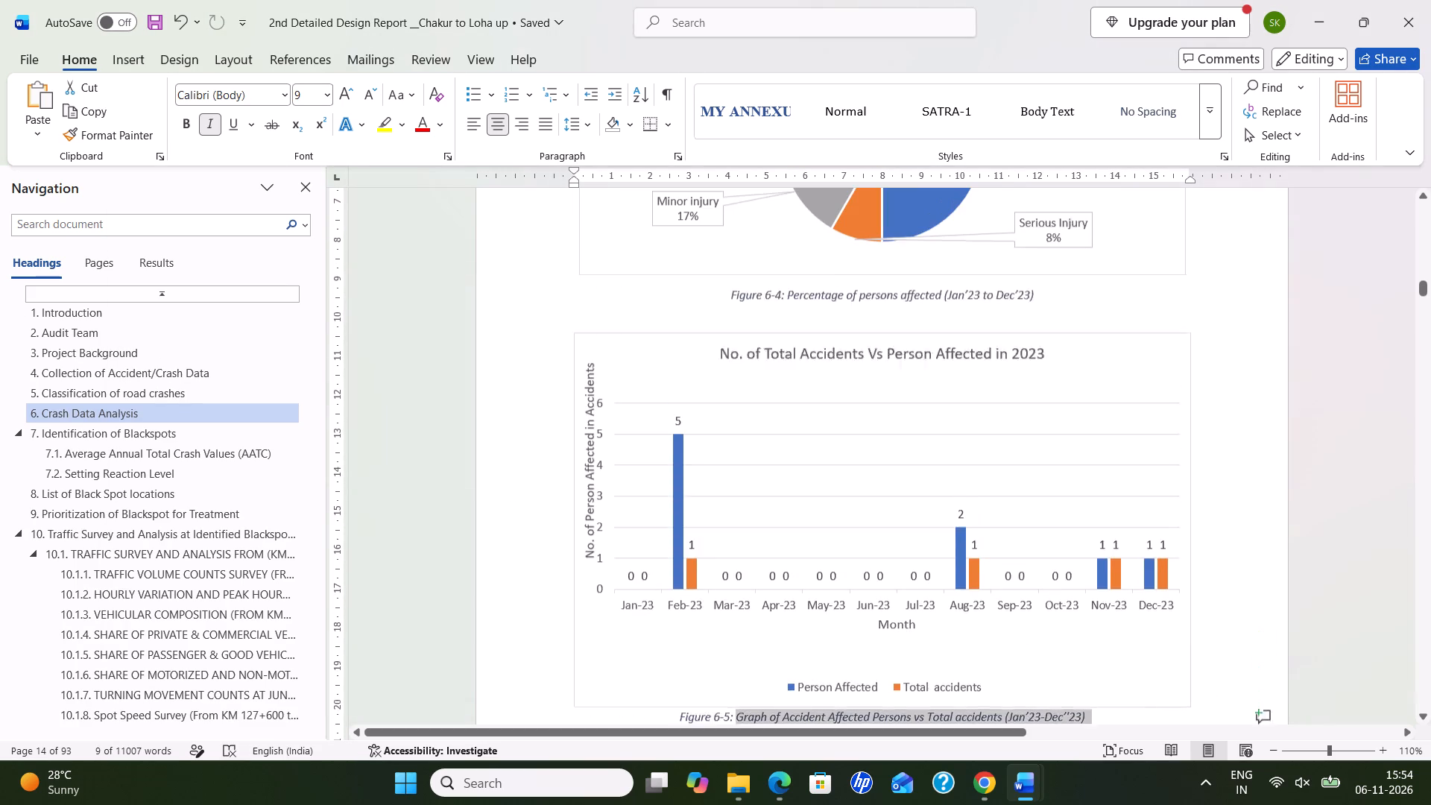
{"action": "left_click", "coordinate": [849, 389]}
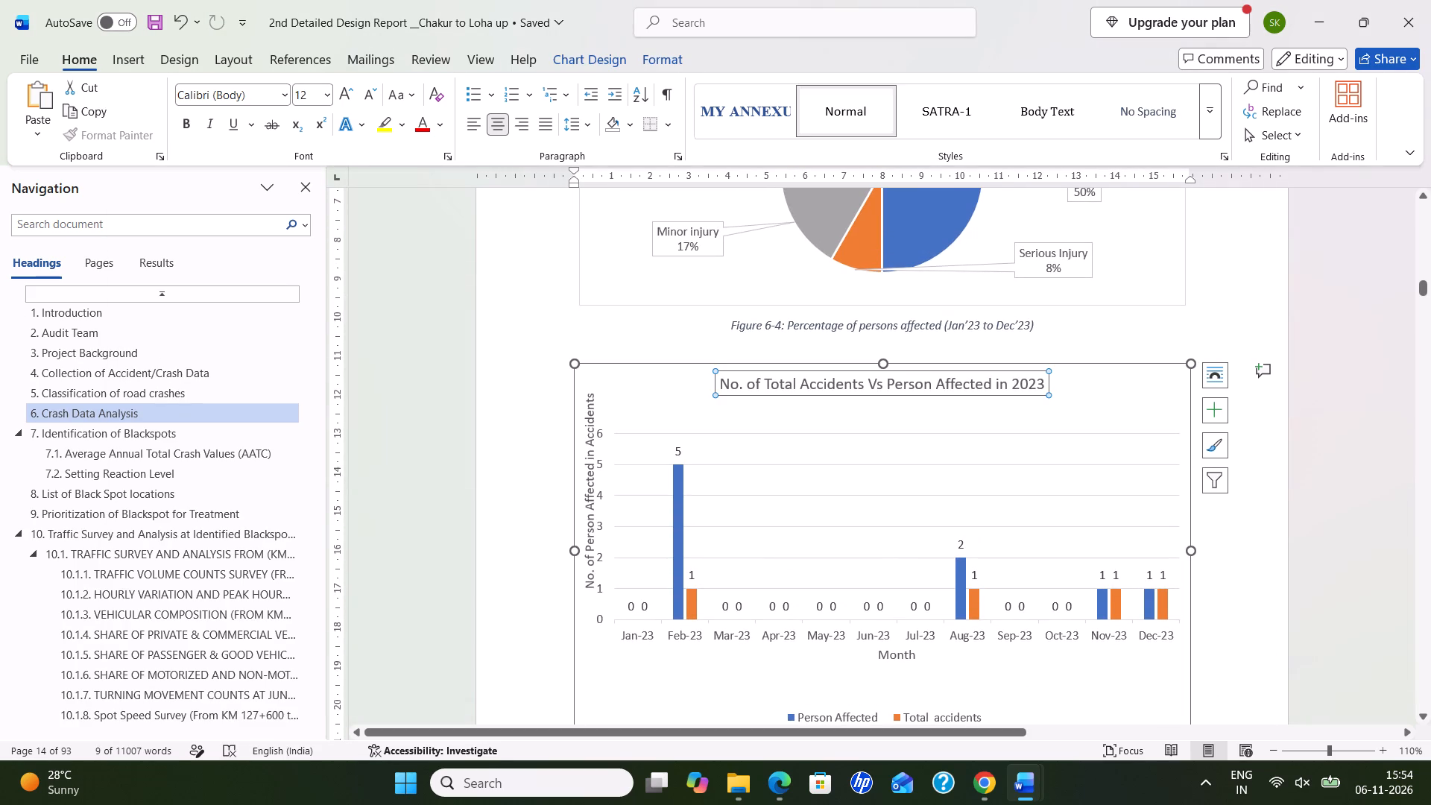
{"action": "left_click_drag", "start_coordinate": [729, 383], "coordinate": [1023, 396]}
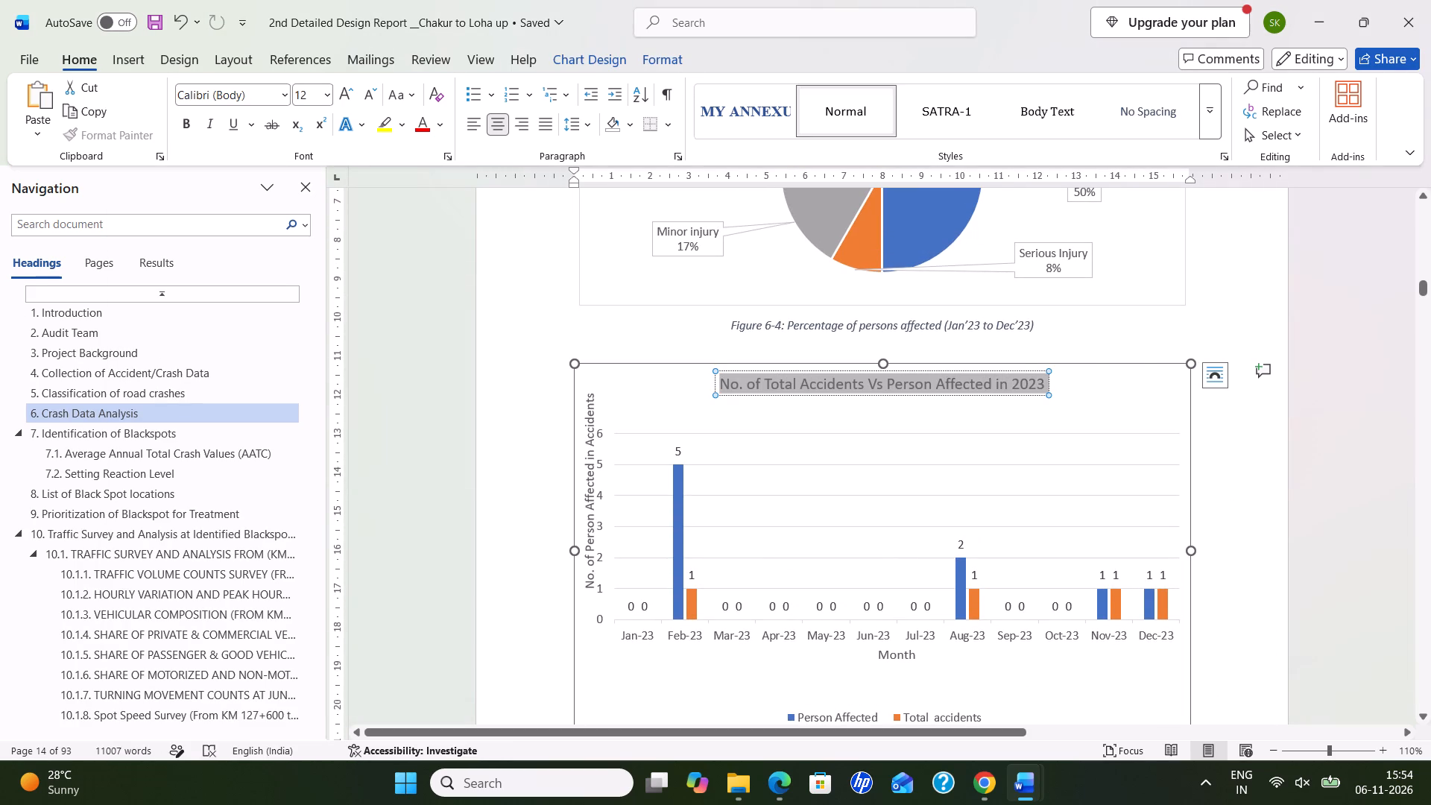
{"action": "left_click_drag", "start_coordinate": [1023, 396], "coordinate": [1025, 396]}
{"action": "key", "text": "ctrl+c"}
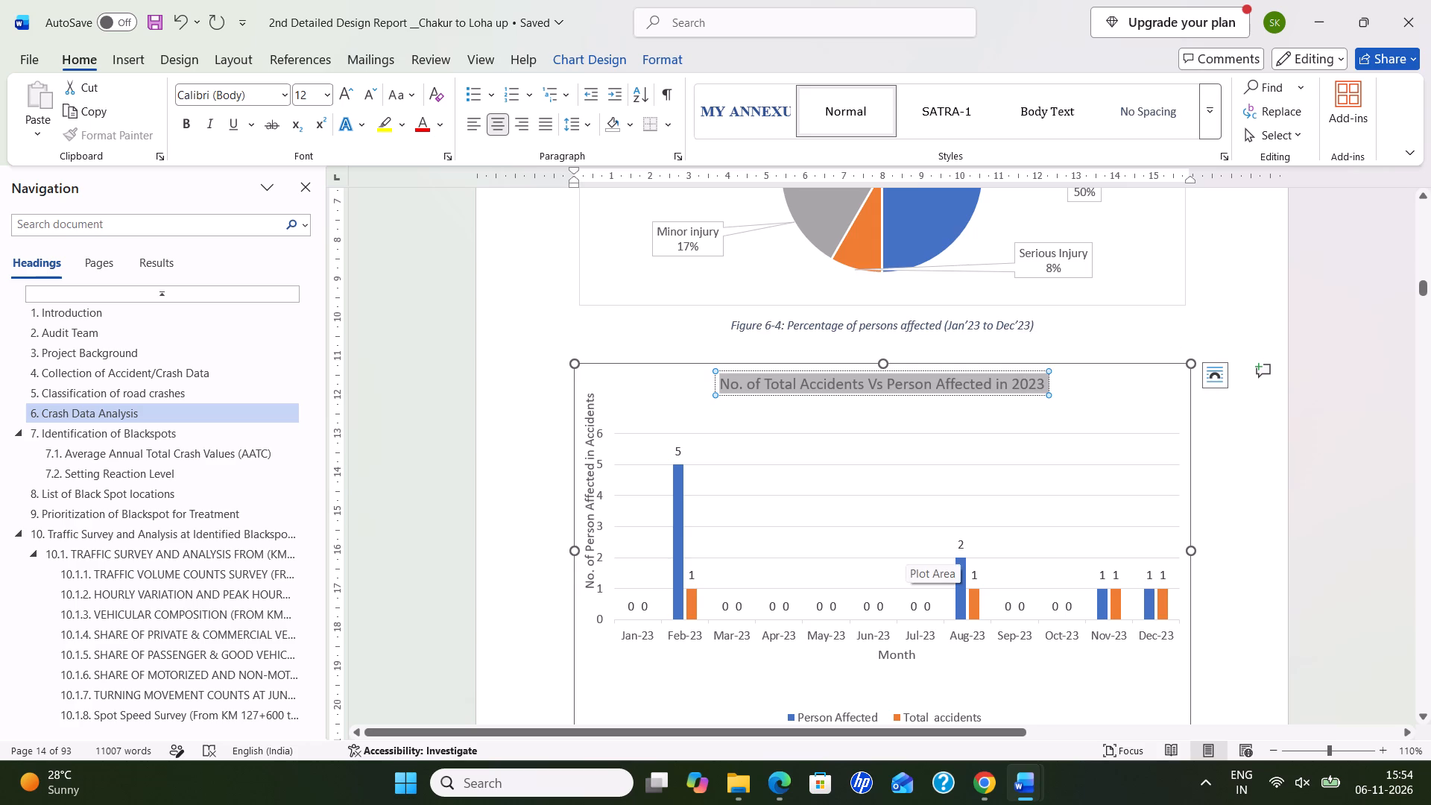
{"action": "key", "text": "alt+Tab"}
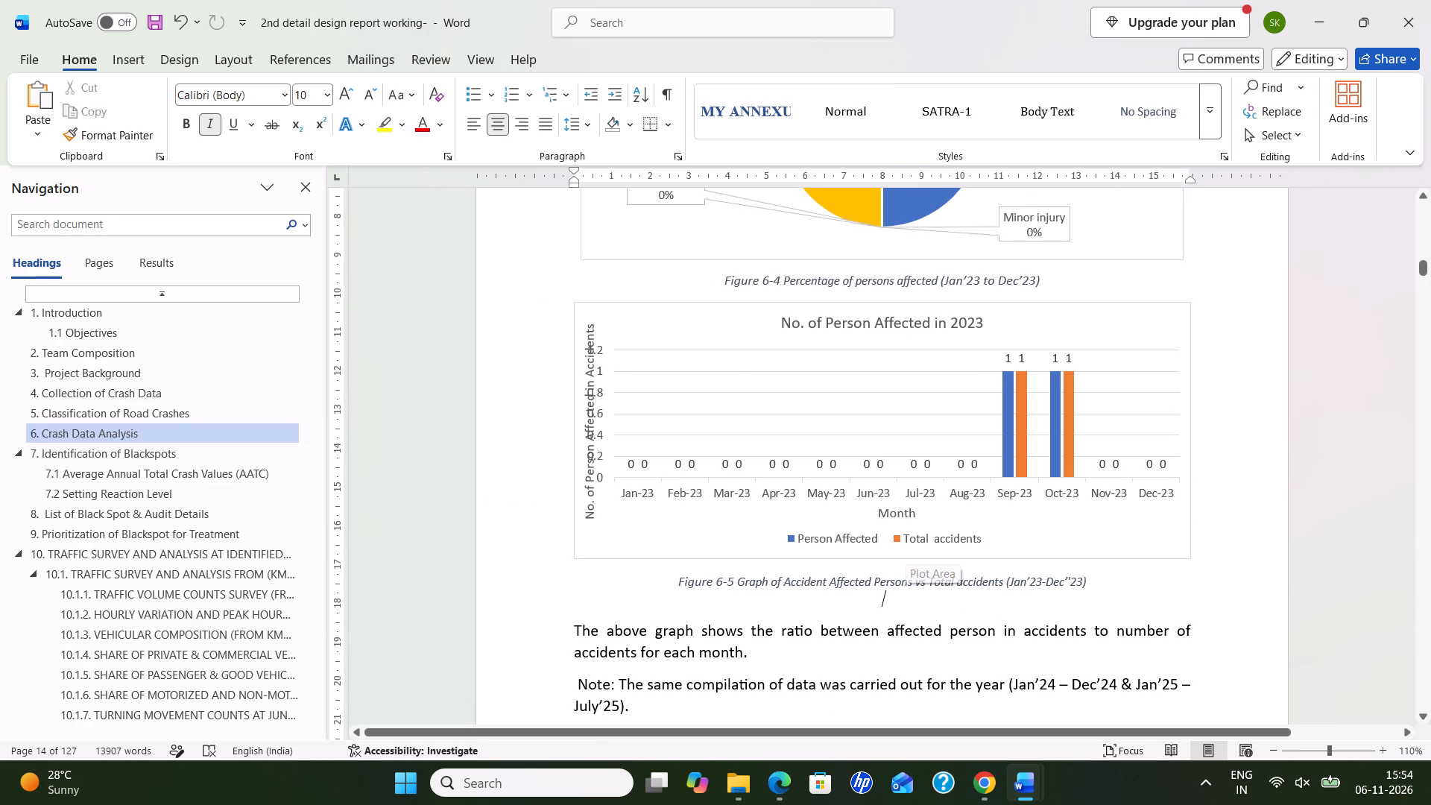
{"action": "left_click", "coordinate": [803, 325]}
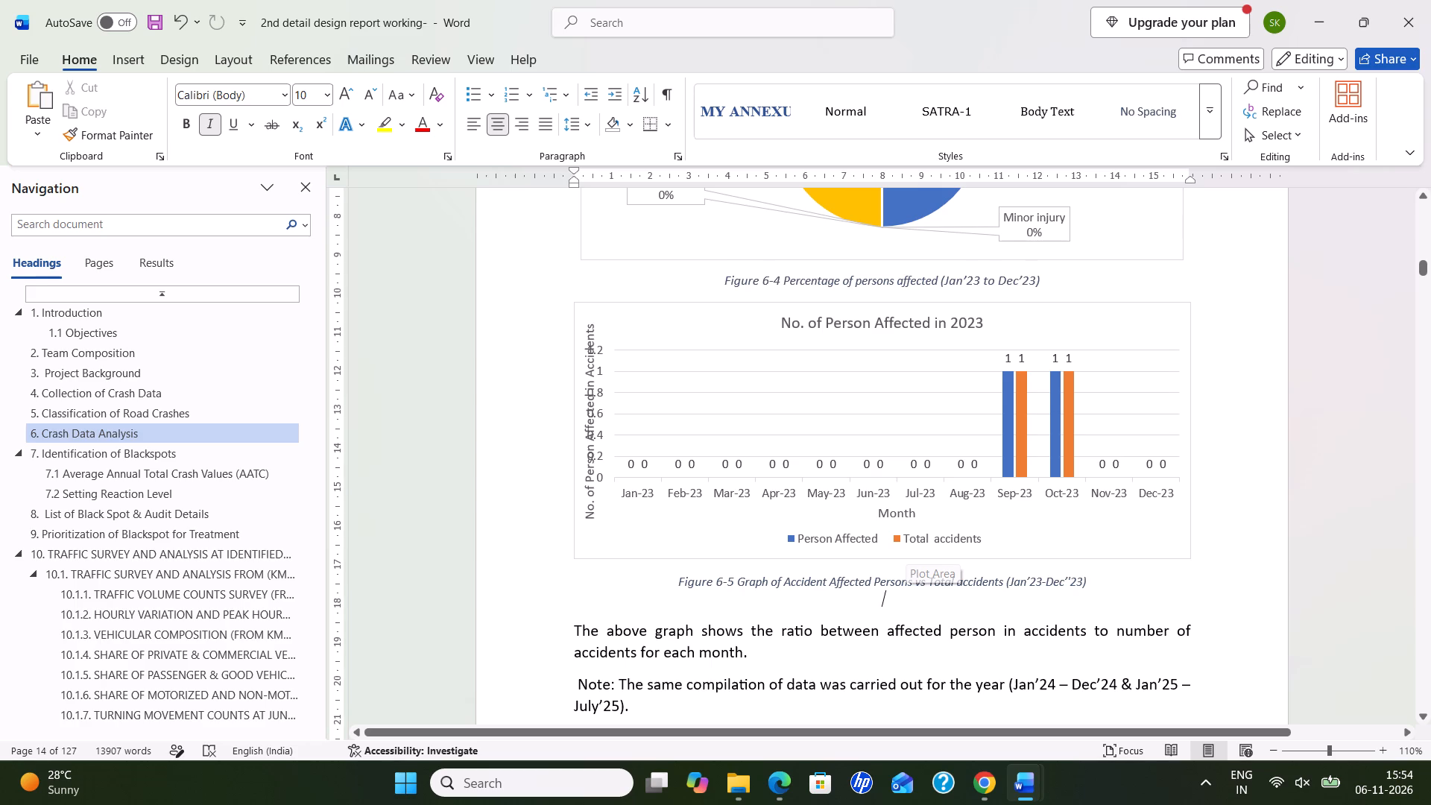
{"action": "left_click", "coordinate": [780, 321]}
{"action": "left_click", "coordinate": [787, 325]}
{"action": "left_click", "coordinate": [1109, 341]}
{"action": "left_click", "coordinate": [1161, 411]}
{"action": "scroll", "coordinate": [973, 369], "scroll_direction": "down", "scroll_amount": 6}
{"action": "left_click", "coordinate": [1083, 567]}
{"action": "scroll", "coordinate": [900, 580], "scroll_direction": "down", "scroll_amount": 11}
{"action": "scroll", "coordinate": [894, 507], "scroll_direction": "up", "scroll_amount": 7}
Save the Ausa–Chakur report.
{"action": "key", "text": "ctrl+s"}
{"action": "key", "text": "ctrl+s"}
{"action": "key", "text": "ctrl+s"}
{"action": "key", "text": "ctrl+s"}
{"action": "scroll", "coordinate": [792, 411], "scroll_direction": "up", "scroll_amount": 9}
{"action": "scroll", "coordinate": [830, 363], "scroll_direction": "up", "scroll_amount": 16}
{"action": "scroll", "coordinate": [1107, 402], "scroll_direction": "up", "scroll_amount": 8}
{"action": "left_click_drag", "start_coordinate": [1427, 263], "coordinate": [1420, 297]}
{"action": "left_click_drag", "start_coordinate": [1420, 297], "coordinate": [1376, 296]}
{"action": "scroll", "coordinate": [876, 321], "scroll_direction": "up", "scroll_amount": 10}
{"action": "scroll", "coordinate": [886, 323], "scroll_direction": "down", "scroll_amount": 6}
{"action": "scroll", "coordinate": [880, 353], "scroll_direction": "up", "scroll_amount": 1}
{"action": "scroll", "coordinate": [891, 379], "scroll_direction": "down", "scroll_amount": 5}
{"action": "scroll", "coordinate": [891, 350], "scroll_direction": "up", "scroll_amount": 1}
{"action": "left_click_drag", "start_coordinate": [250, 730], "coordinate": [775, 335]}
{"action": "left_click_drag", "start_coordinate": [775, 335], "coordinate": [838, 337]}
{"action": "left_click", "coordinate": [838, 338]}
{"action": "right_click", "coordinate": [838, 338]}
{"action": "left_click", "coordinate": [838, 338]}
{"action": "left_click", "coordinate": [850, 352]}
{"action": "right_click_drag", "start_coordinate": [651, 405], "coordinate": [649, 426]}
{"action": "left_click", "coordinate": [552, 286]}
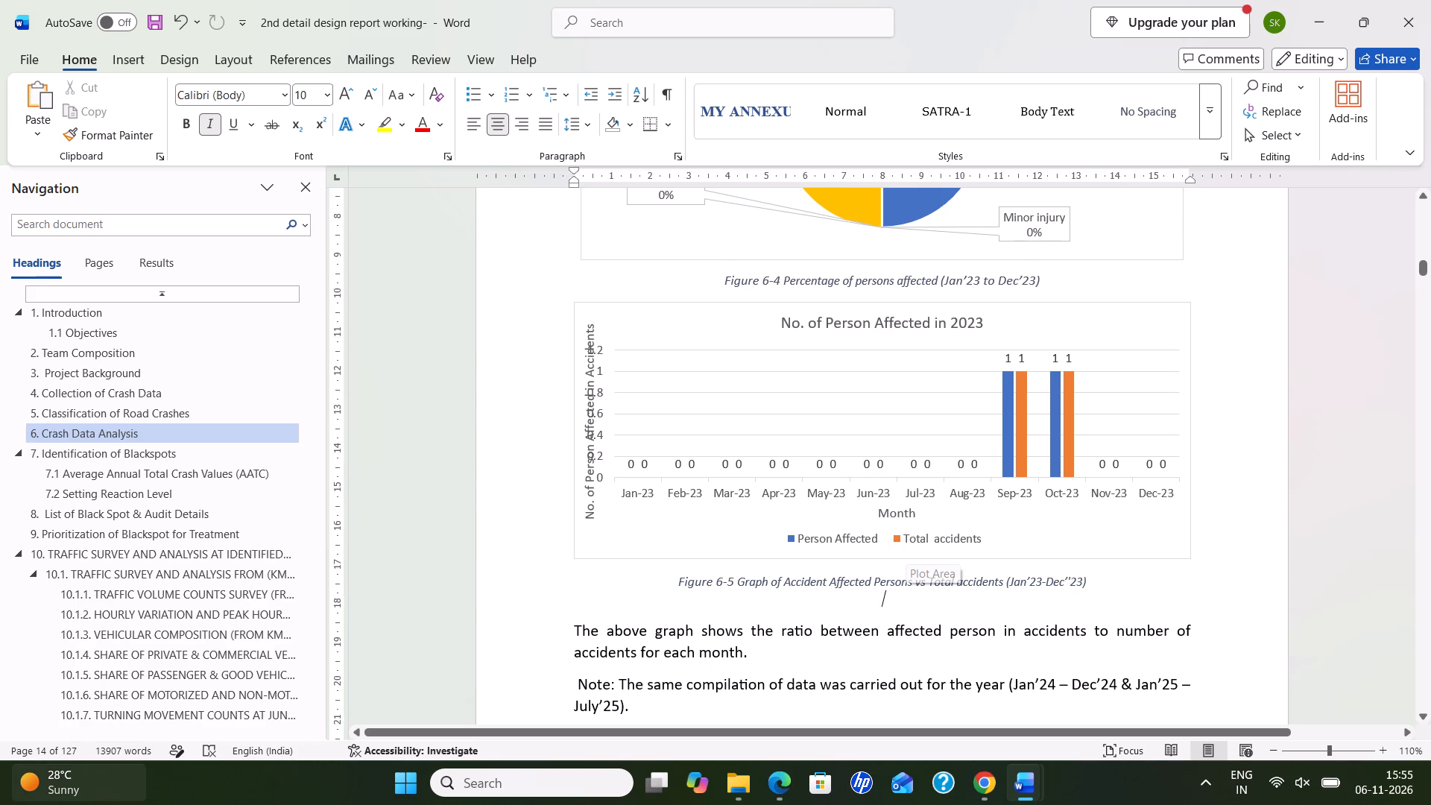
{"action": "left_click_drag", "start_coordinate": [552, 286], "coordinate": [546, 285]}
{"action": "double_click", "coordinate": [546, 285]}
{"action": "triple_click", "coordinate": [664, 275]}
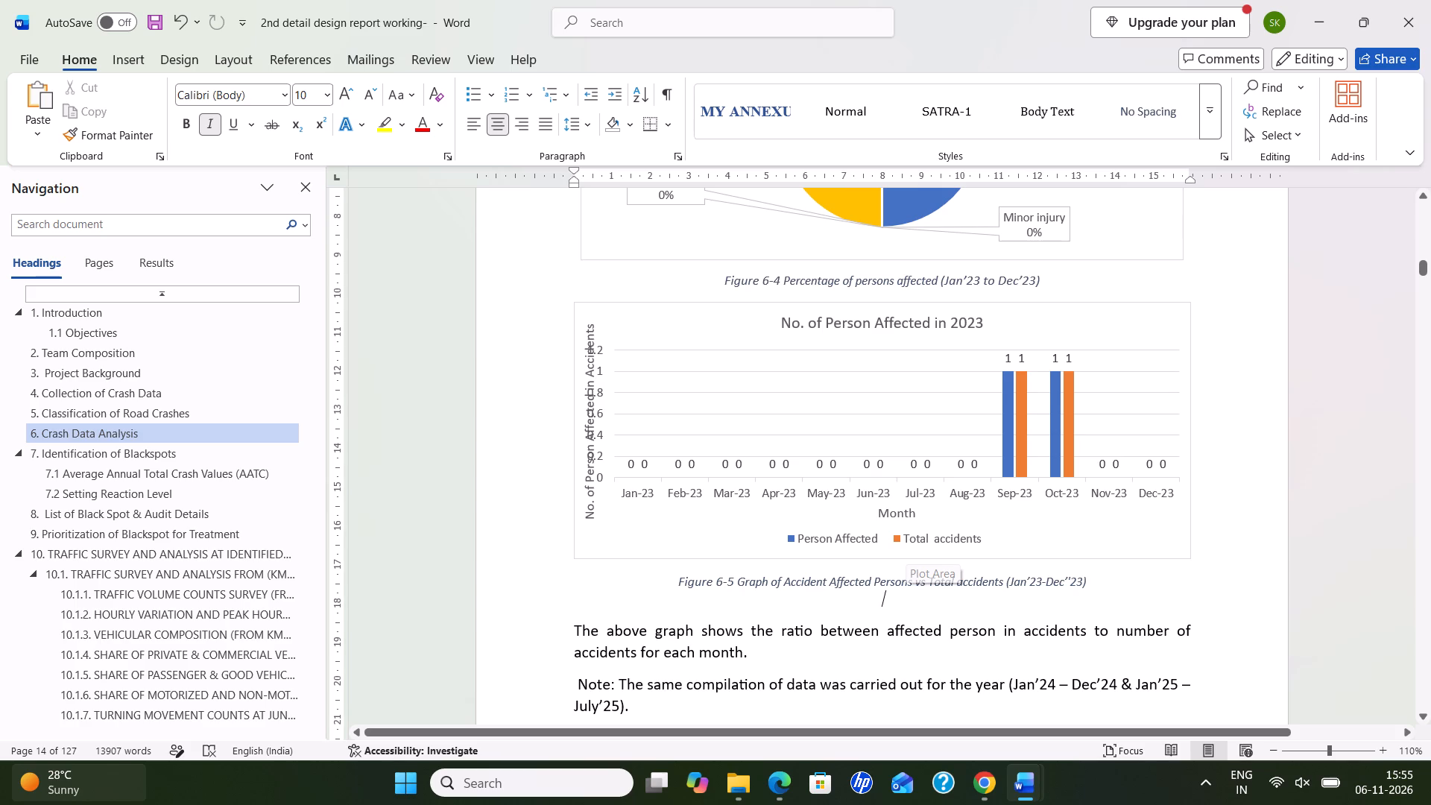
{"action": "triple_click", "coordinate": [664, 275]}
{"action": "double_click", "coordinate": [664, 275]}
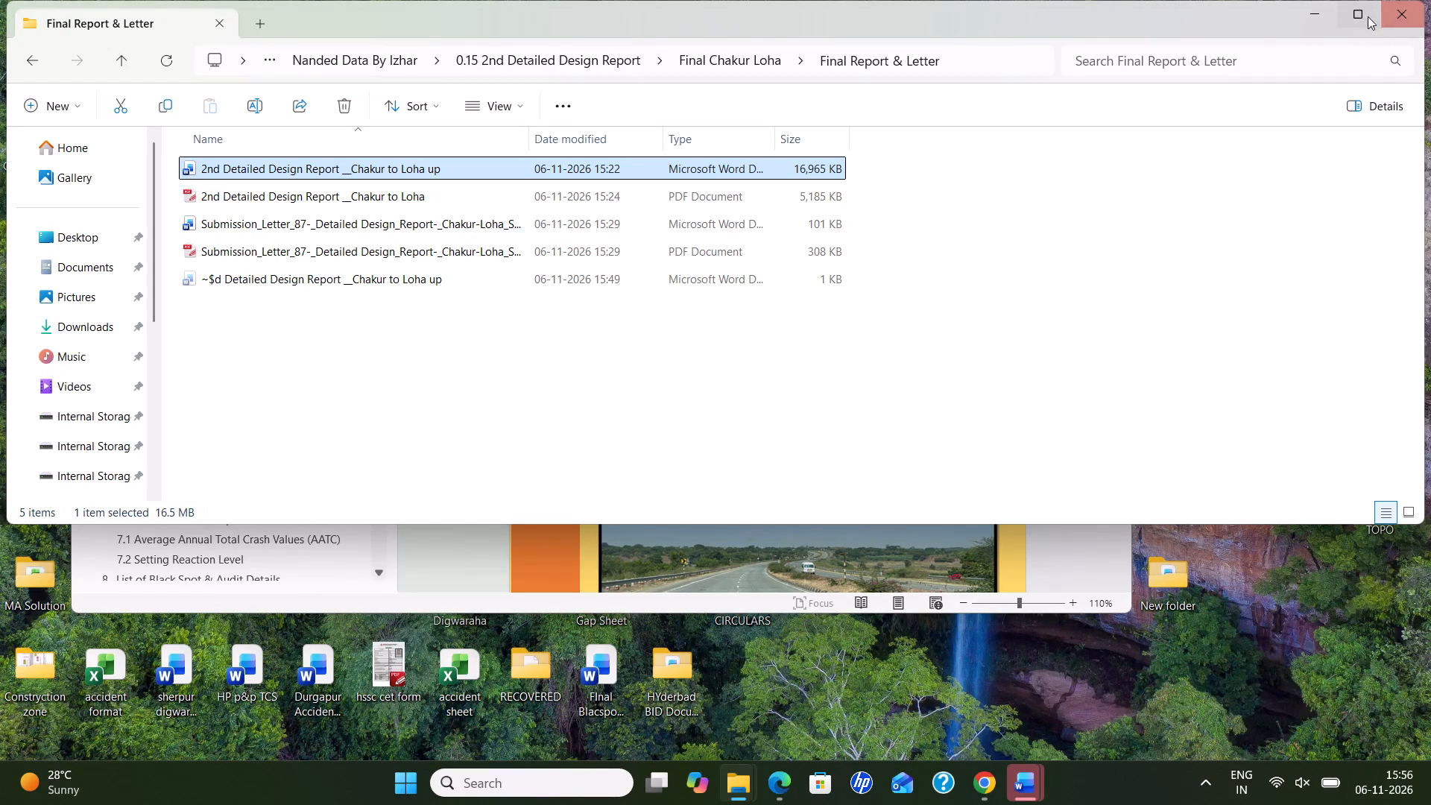
Clear the file window out of the way and switch to the recovered Ausa–Chakur document, "2nd detail design report working-".
{"action": "left_click", "coordinate": [1324, 10]}
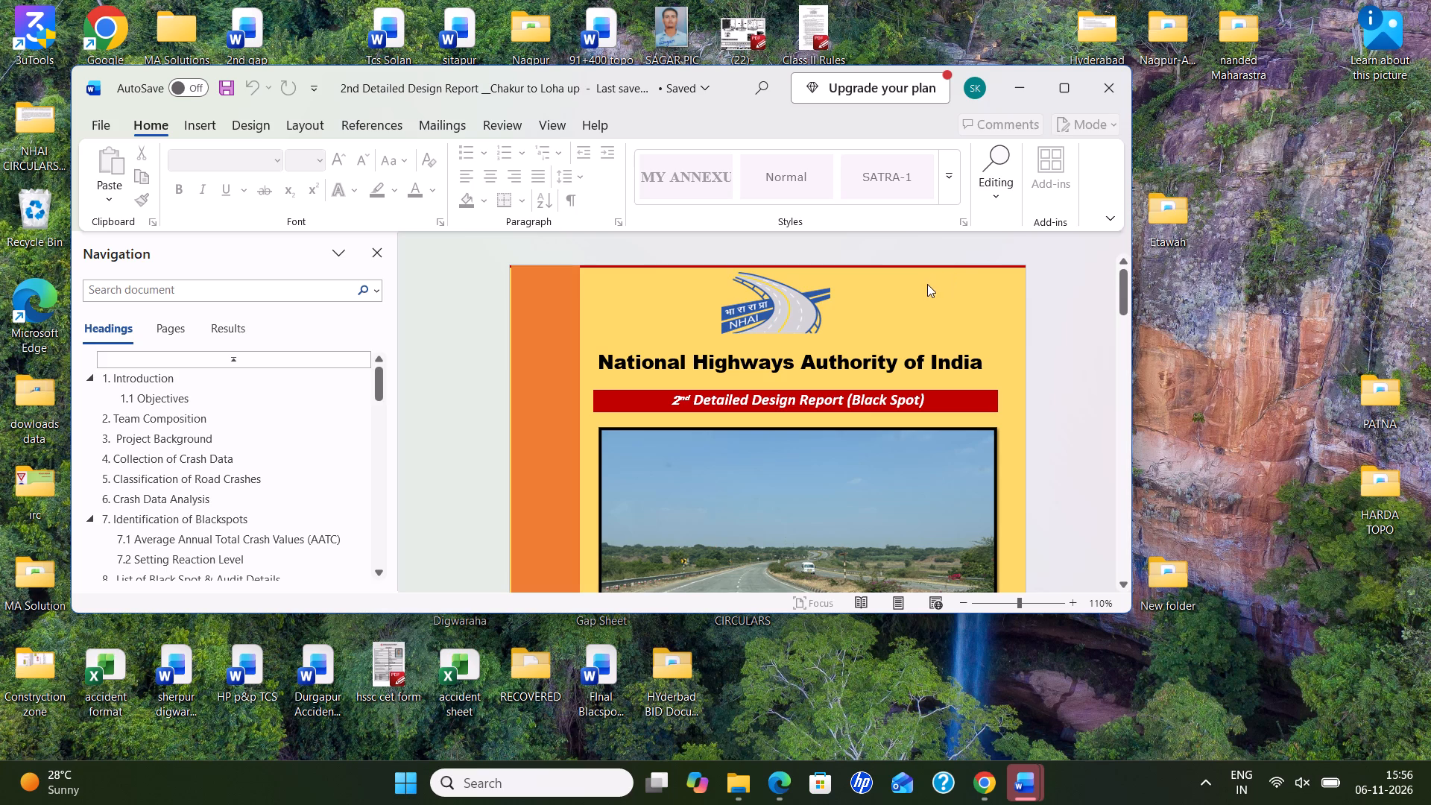
{"action": "scroll", "coordinate": [927, 286], "scroll_direction": "down", "scroll_amount": 4}
{"action": "scroll", "coordinate": [980, 374], "scroll_direction": "down", "scroll_amount": 7}
{"action": "left_click", "coordinate": [1024, 765]}
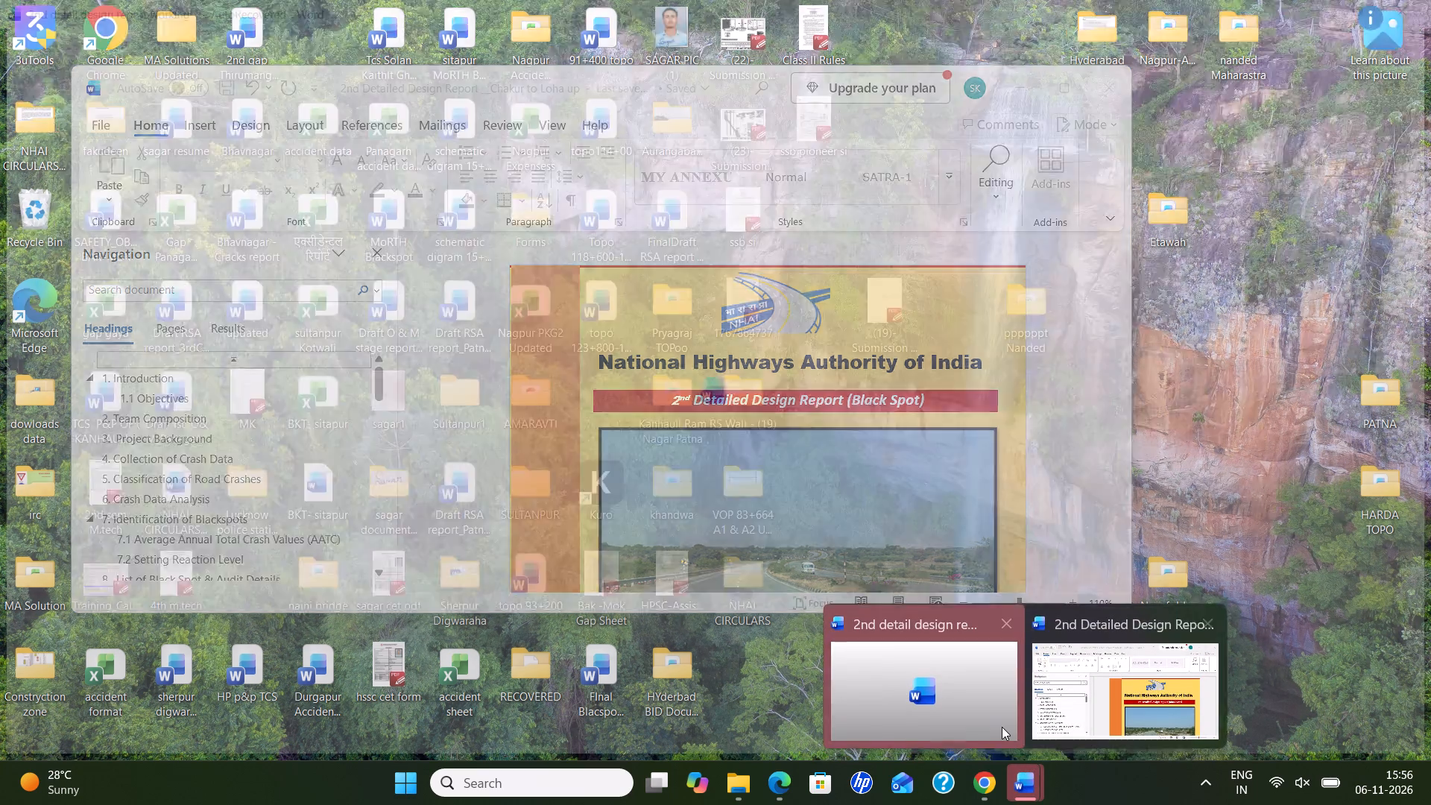
{"action": "left_click", "coordinate": [1002, 726]}
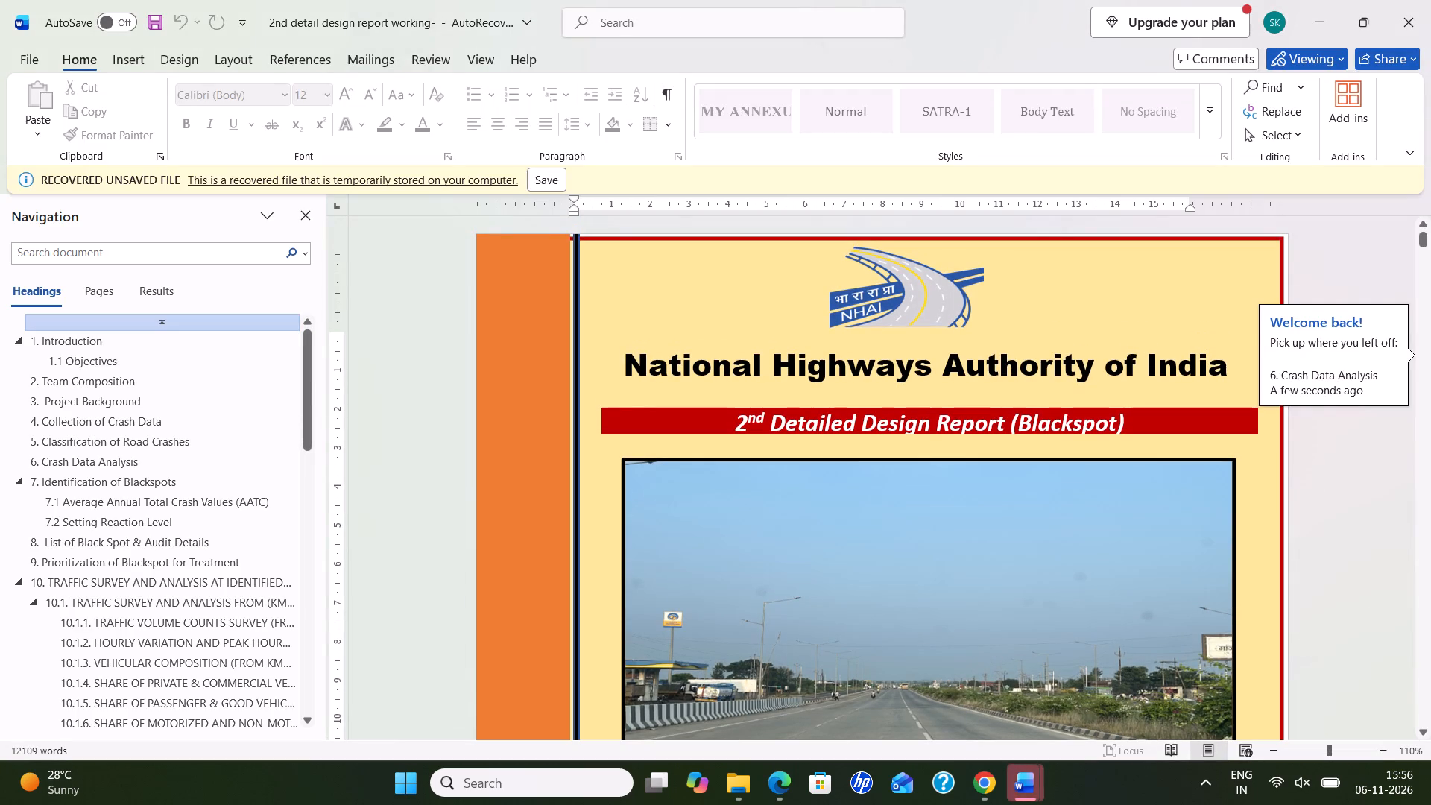
Review the recovered report's section 11.1 Blackspot-01 (77+835-78+335) and section 8 List of Black Spot & Audit Details.
{"action": "scroll", "coordinate": [272, 569], "scroll_direction": "down", "scroll_amount": 6}
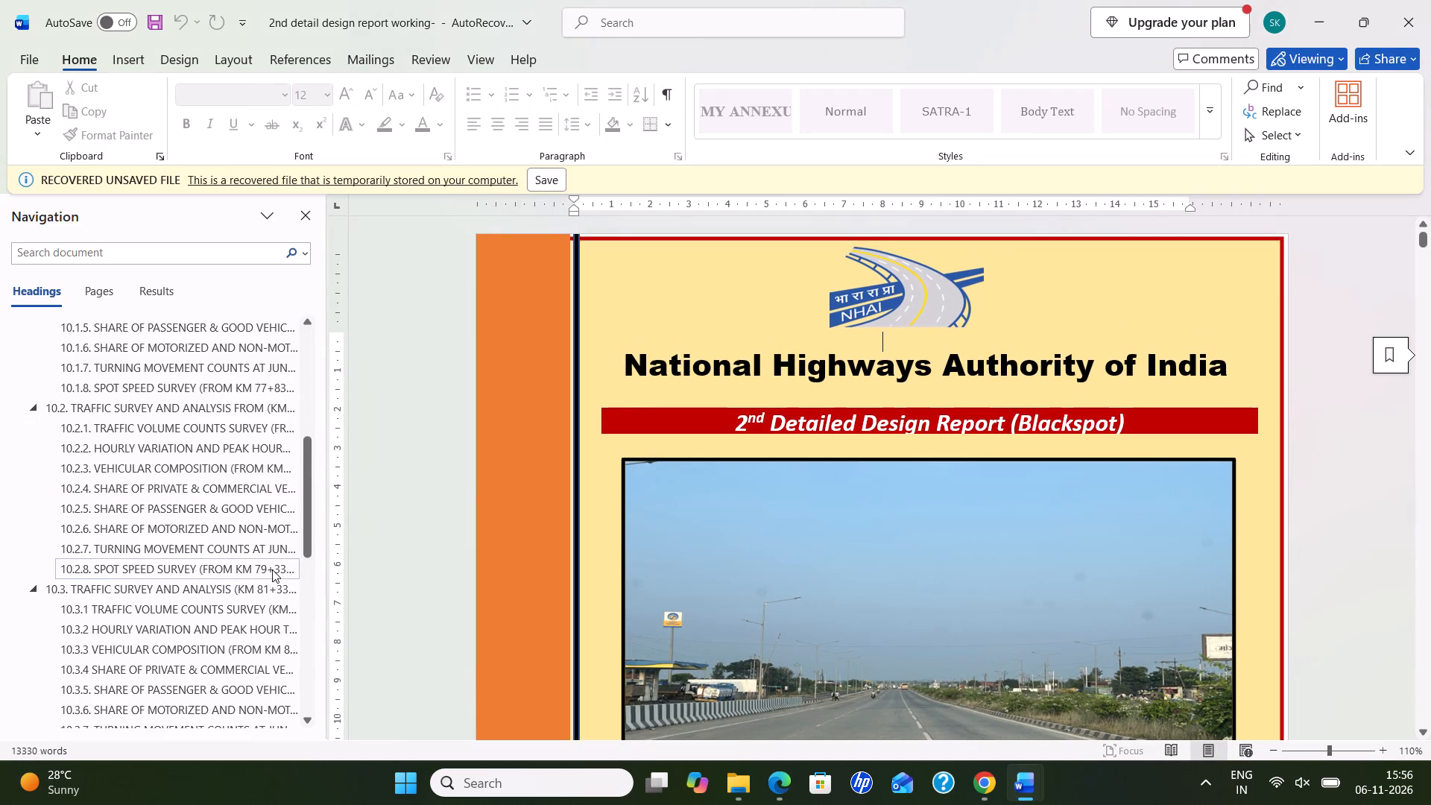
{"action": "scroll", "coordinate": [272, 569], "scroll_direction": "down", "scroll_amount": 10}
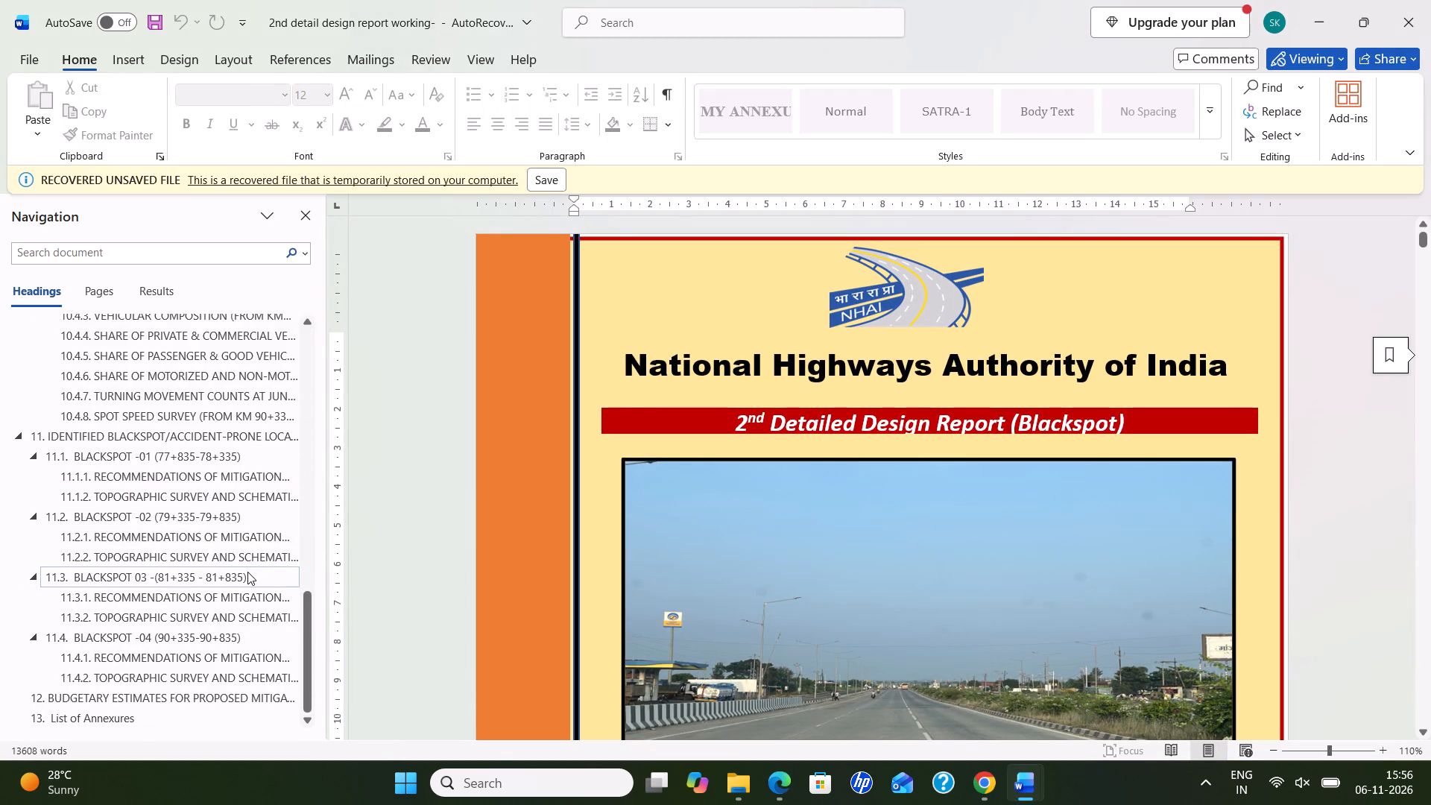
{"action": "left_click", "coordinate": [245, 463]}
{"action": "scroll", "coordinate": [736, 524], "scroll_direction": "down", "scroll_amount": 2}
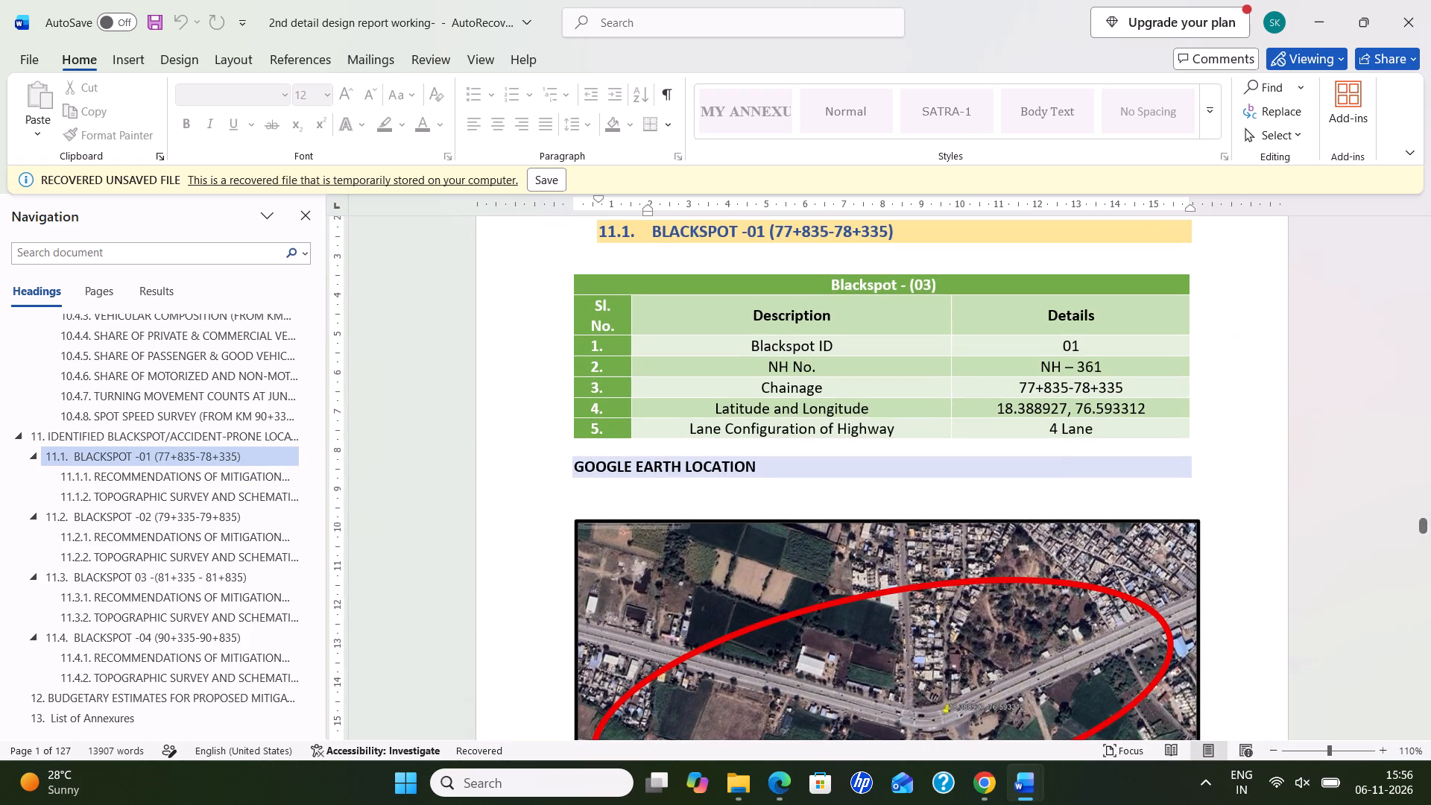
{"action": "scroll", "coordinate": [739, 525], "scroll_direction": "down", "scroll_amount": 5}
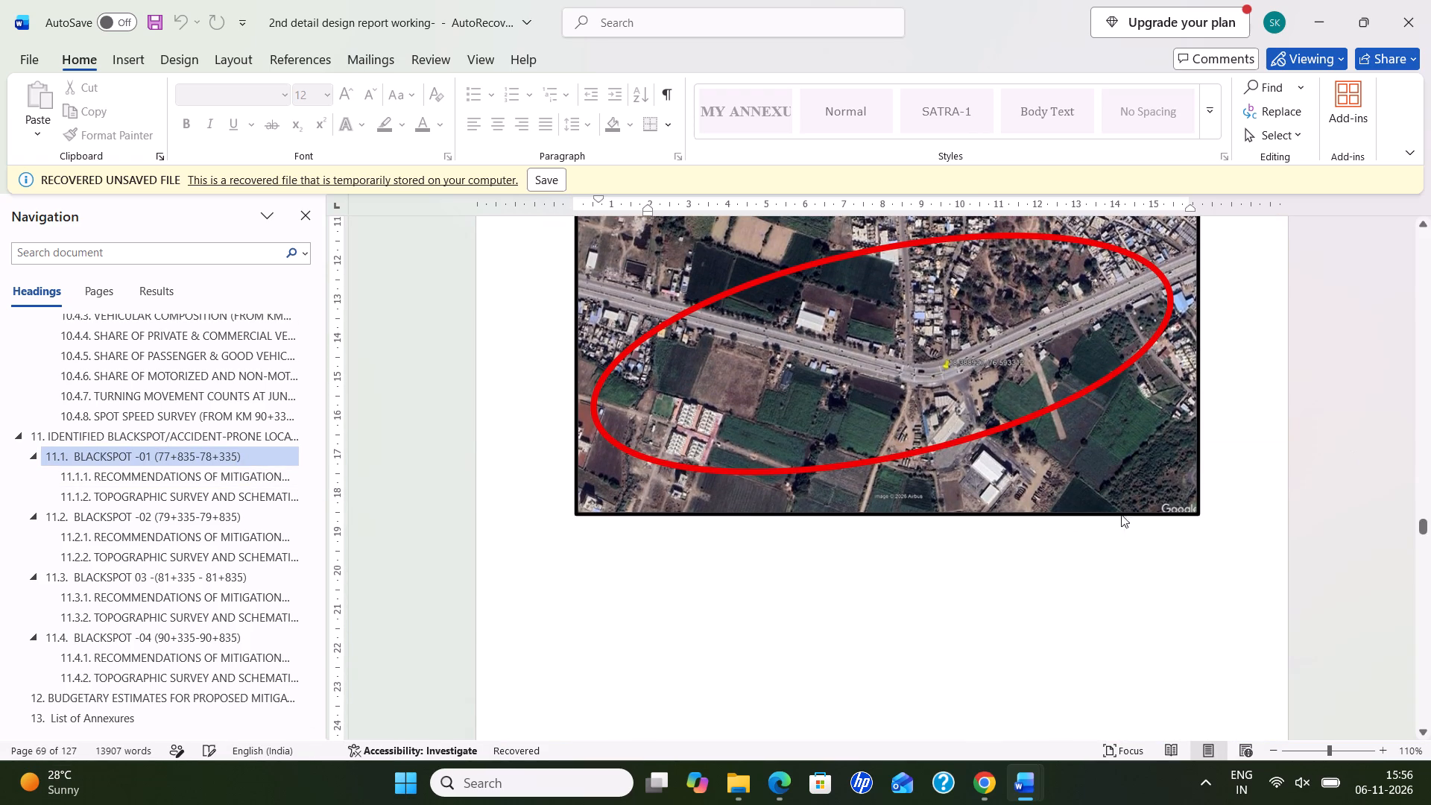
{"action": "scroll", "coordinate": [238, 454], "scroll_direction": "up", "scroll_amount": 7}
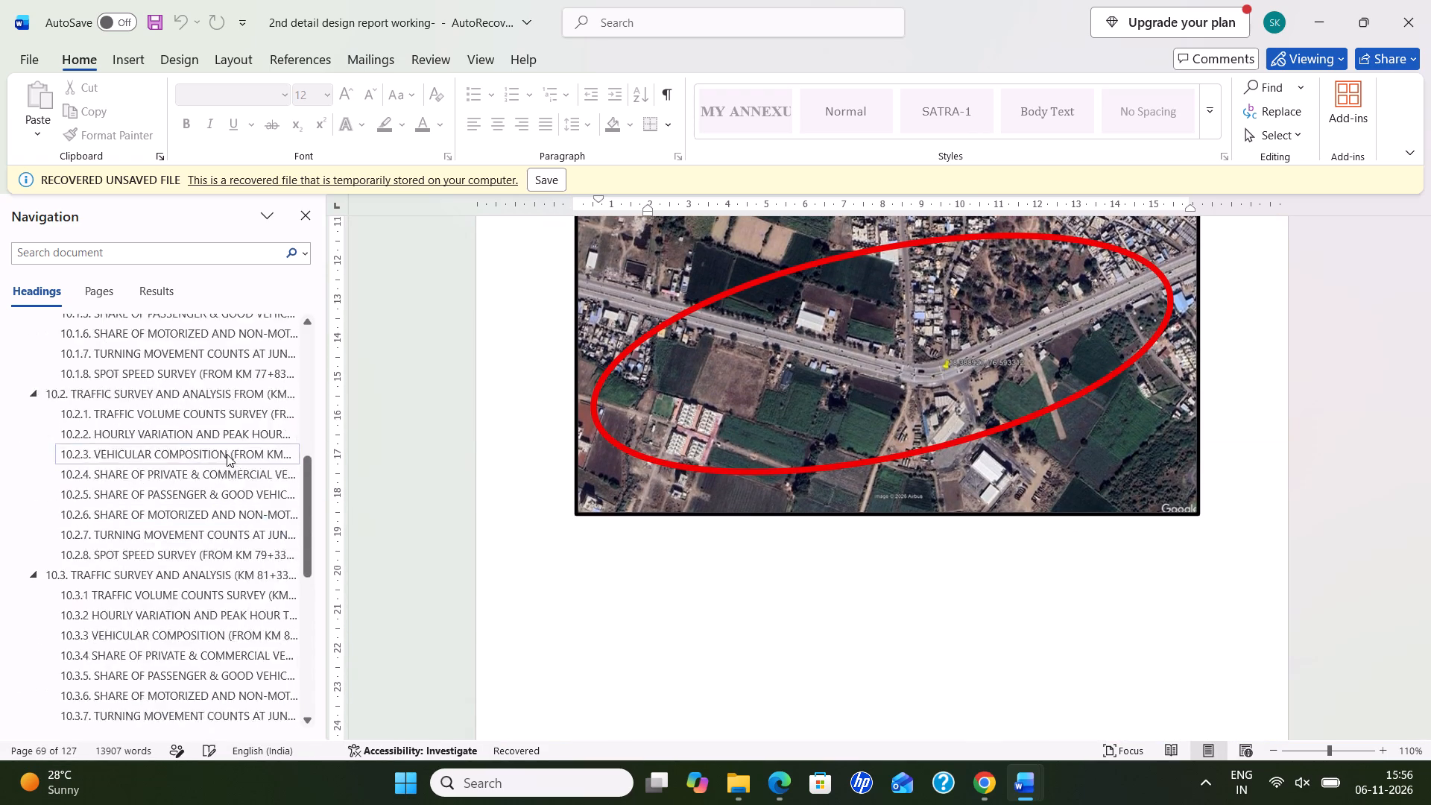
{"action": "scroll", "coordinate": [227, 454], "scroll_direction": "up", "scroll_amount": 11}
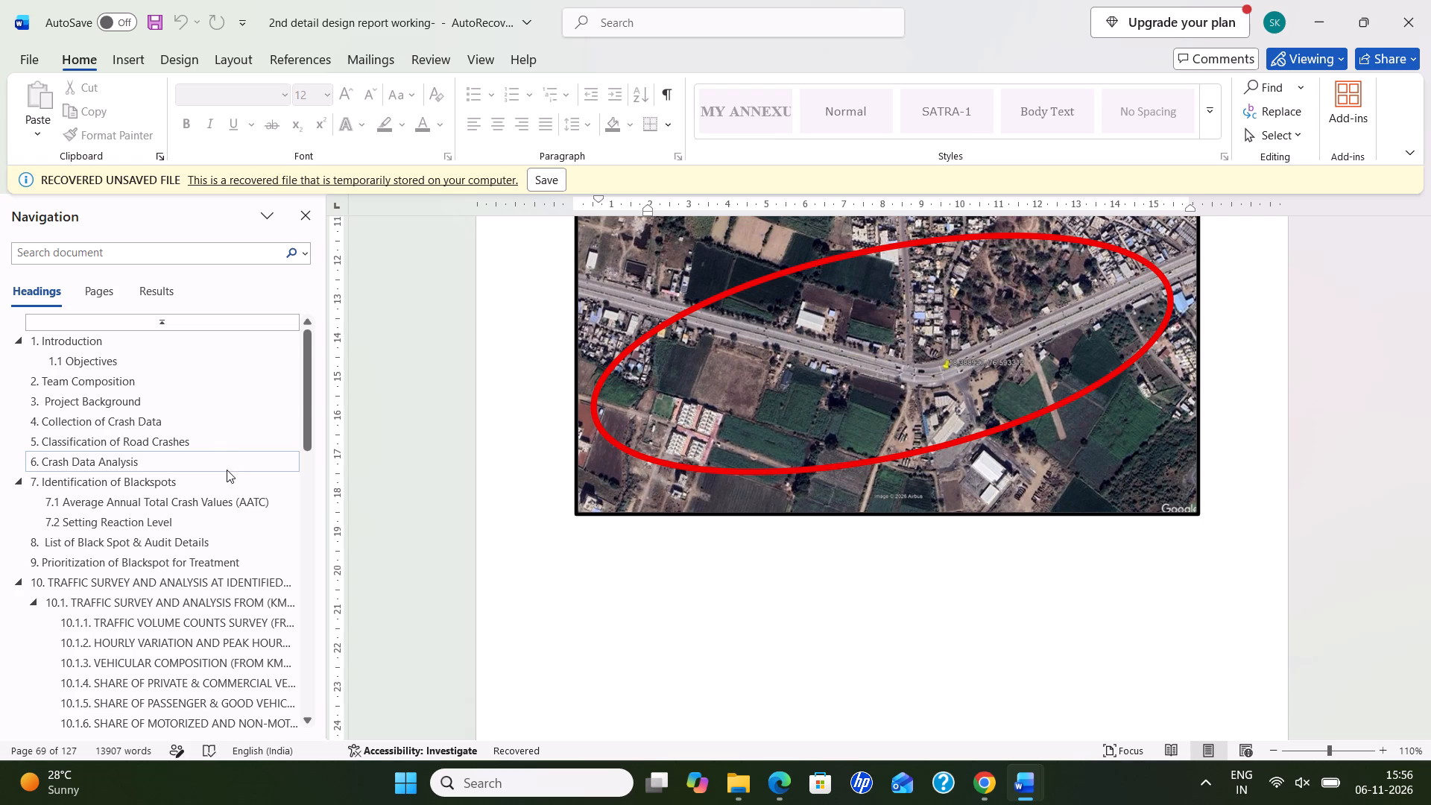
{"action": "left_click", "coordinate": [133, 534]}
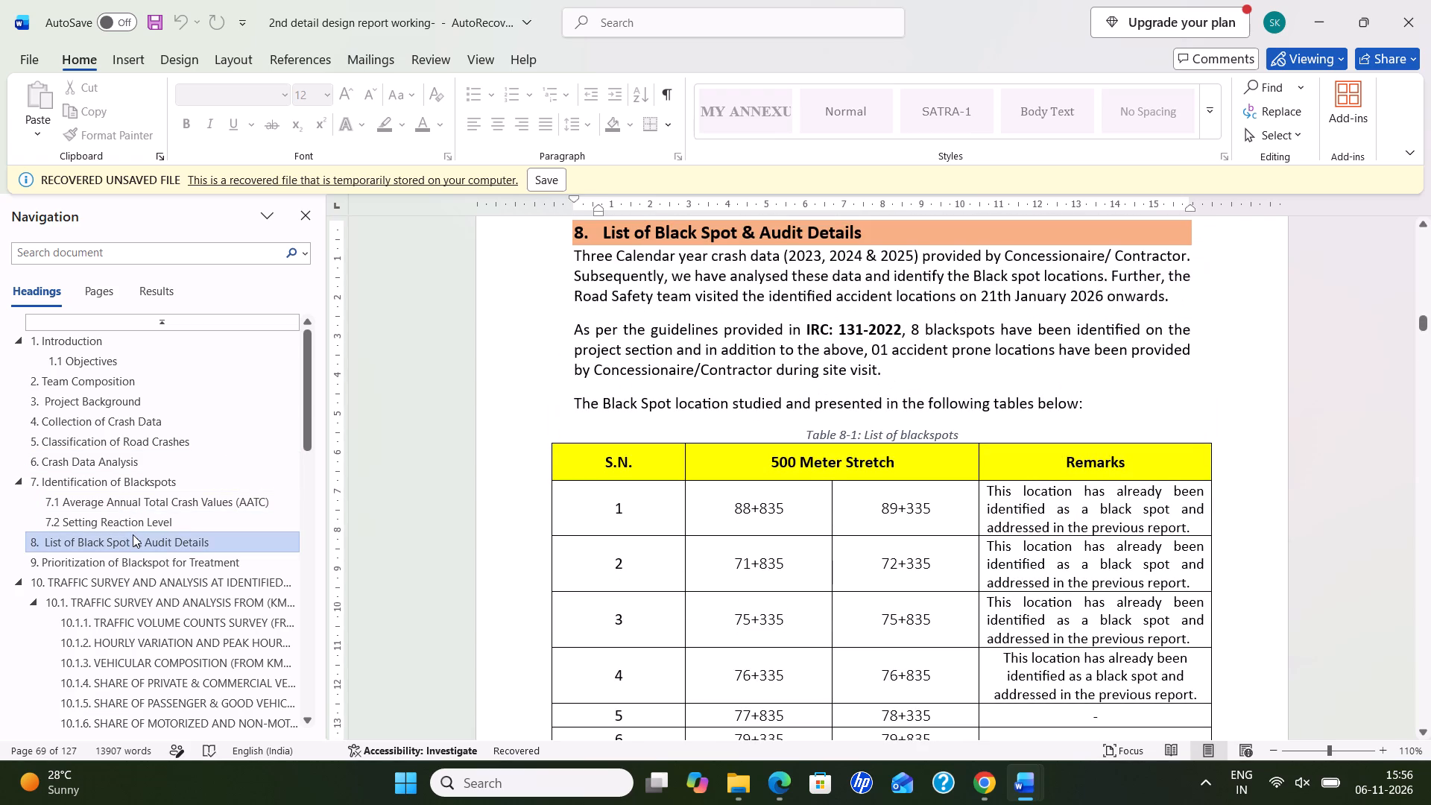
{"action": "scroll", "coordinate": [578, 499], "scroll_direction": "down", "scroll_amount": 4}
{"action": "scroll", "coordinate": [586, 499], "scroll_direction": "up", "scroll_amount": 4}
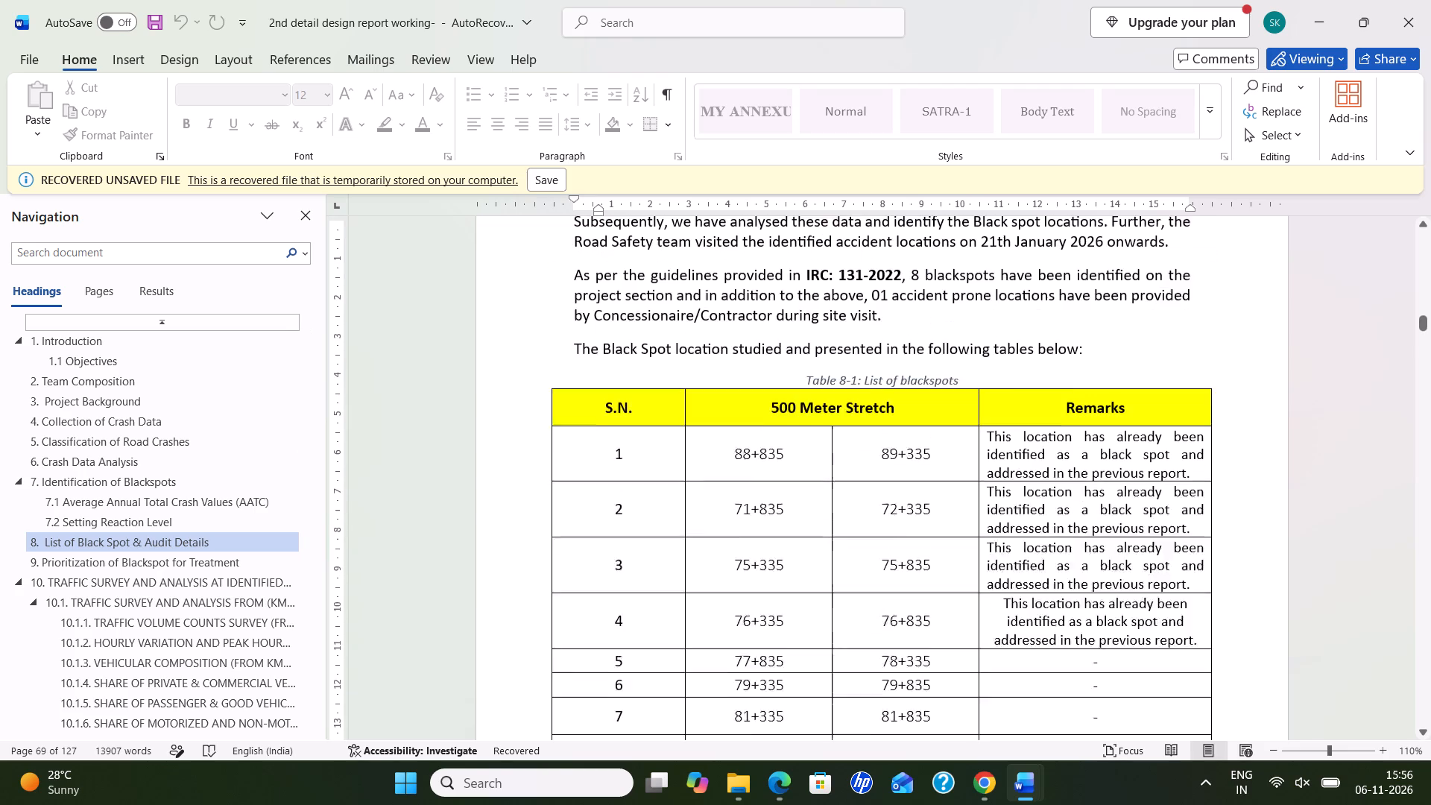
{"action": "scroll", "coordinate": [584, 501], "scroll_direction": "up", "scroll_amount": 1}
{"action": "scroll", "coordinate": [372, 512], "scroll_direction": "up", "scroll_amount": 3}
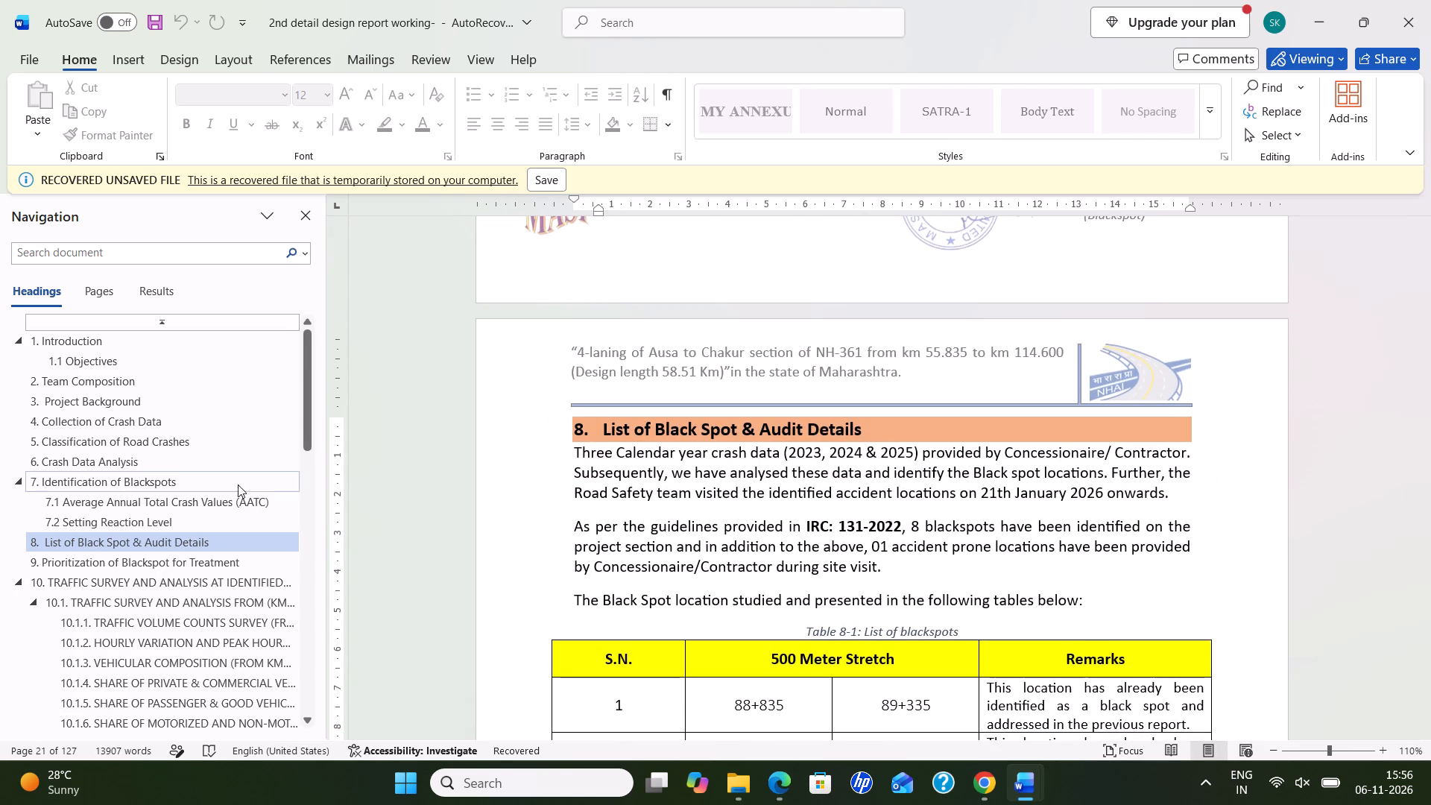
Go to section 6 Crash Data Analysis and check the yearly accident figures in Table 6-1 of the recovered report.
{"action": "left_click", "coordinate": [191, 470]}
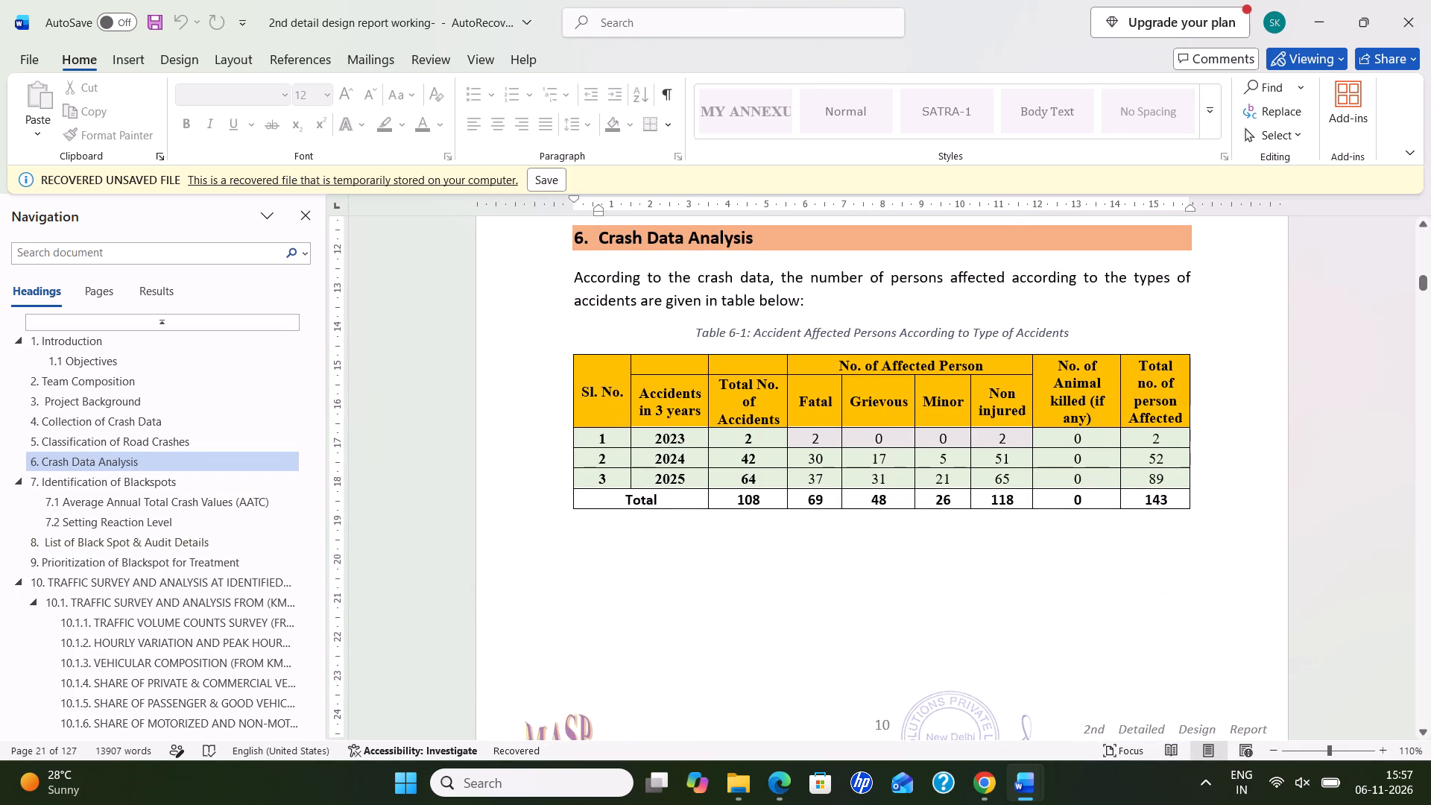
{"action": "left_click_drag", "start_coordinate": [741, 438], "coordinate": [741, 456]}
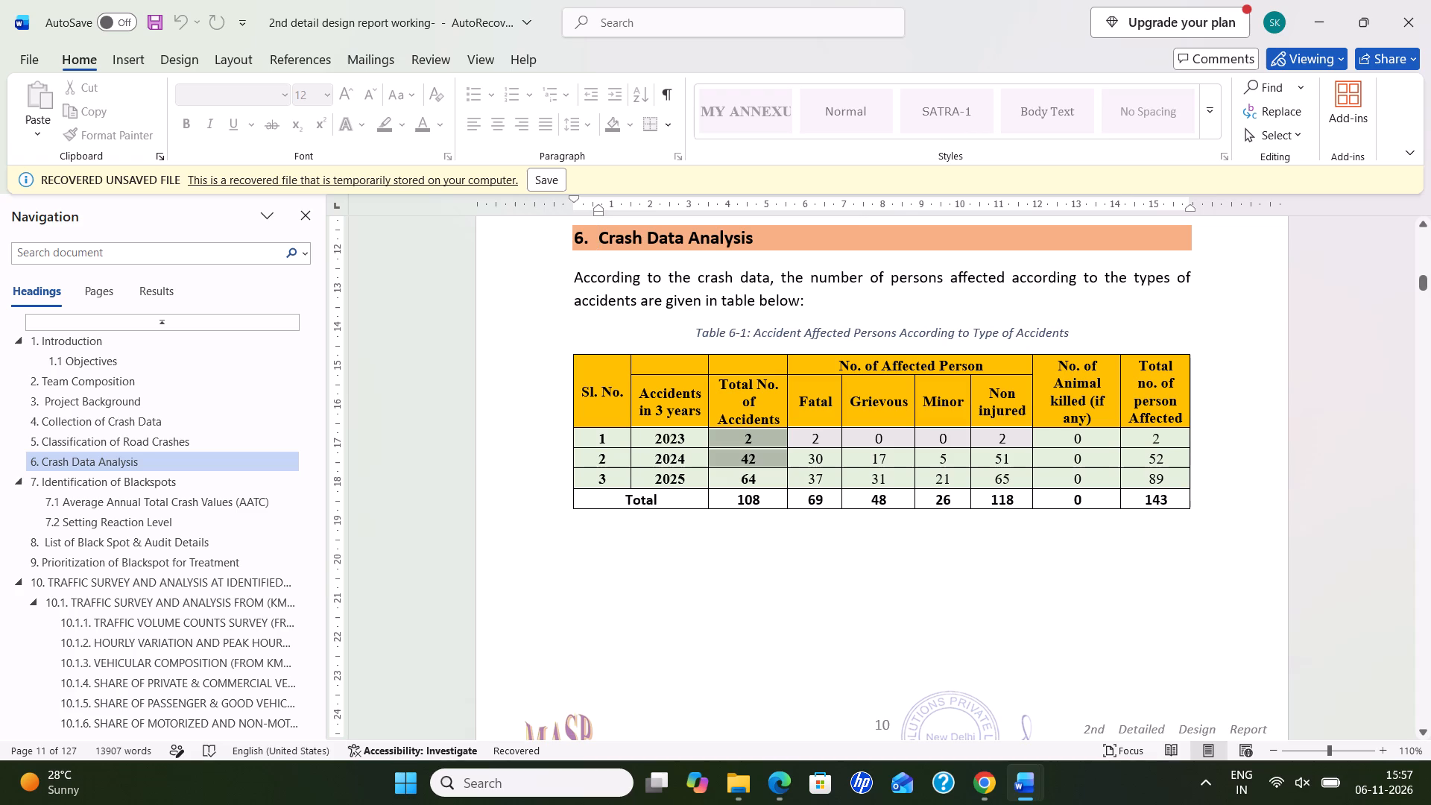
{"action": "left_click_drag", "start_coordinate": [741, 456], "coordinate": [751, 472]}
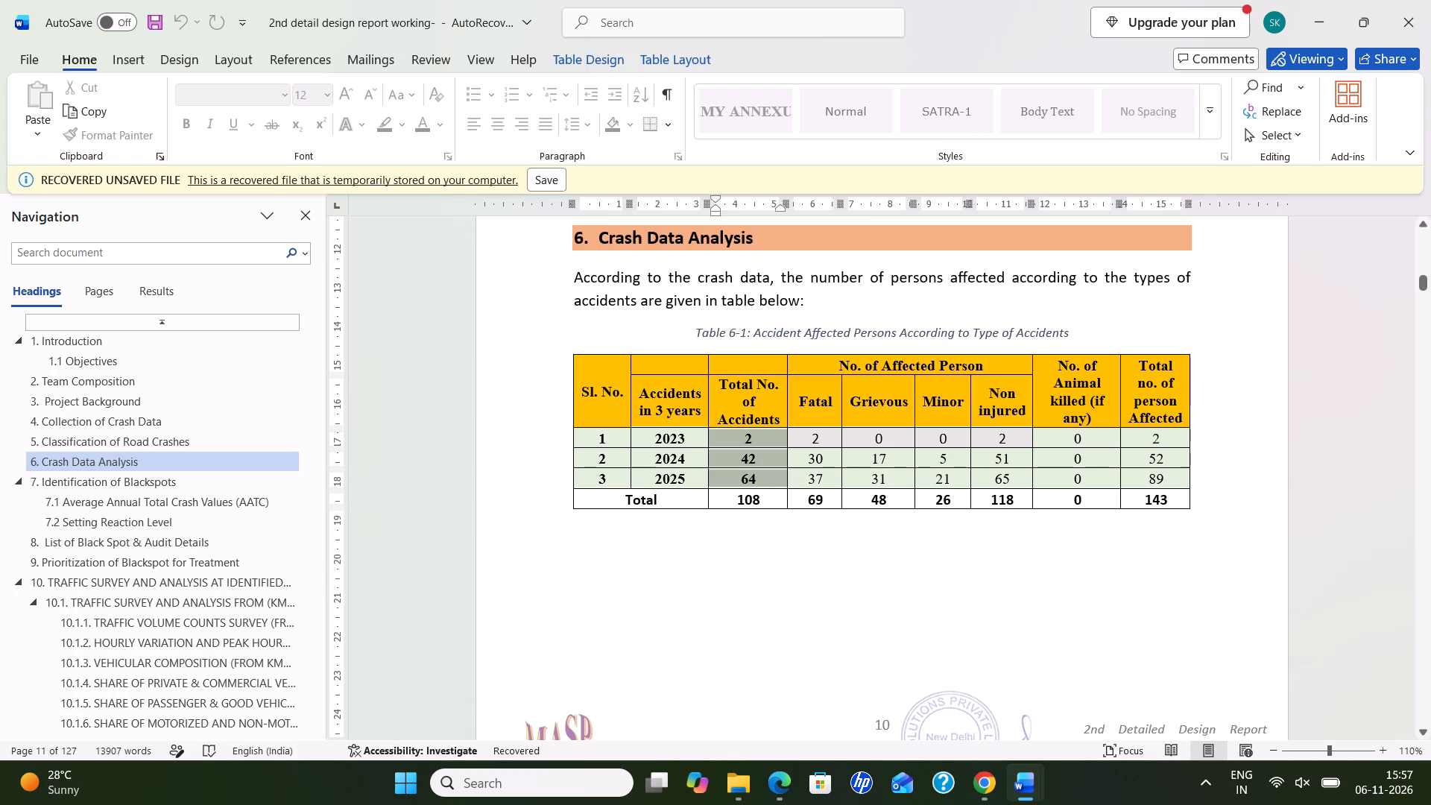
{"action": "left_click", "coordinate": [459, 371]}
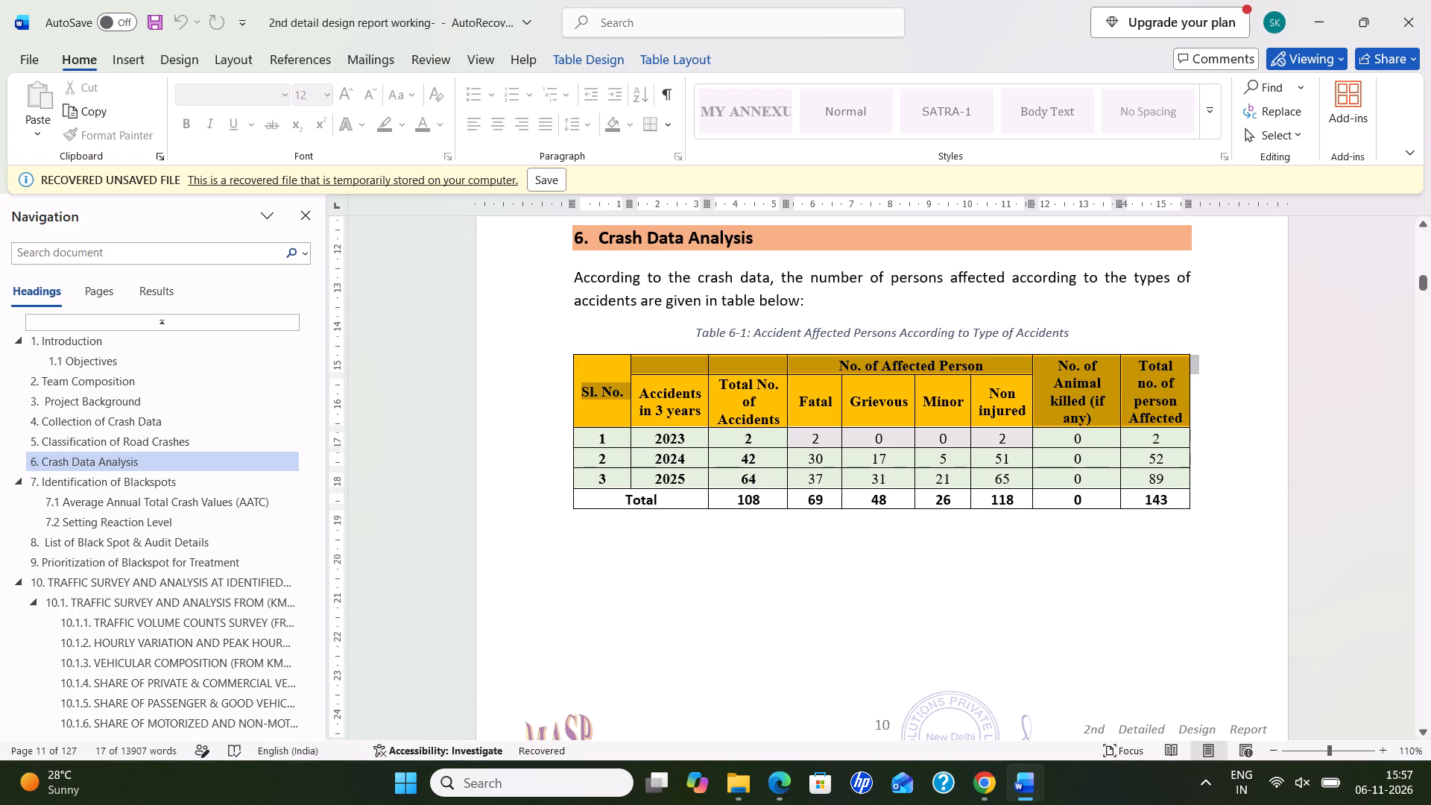
{"action": "left_click", "coordinate": [514, 425]}
{"action": "left_click", "coordinate": [1103, 532]}
{"action": "scroll", "coordinate": [903, 438], "scroll_direction": "down", "scroll_amount": 5}
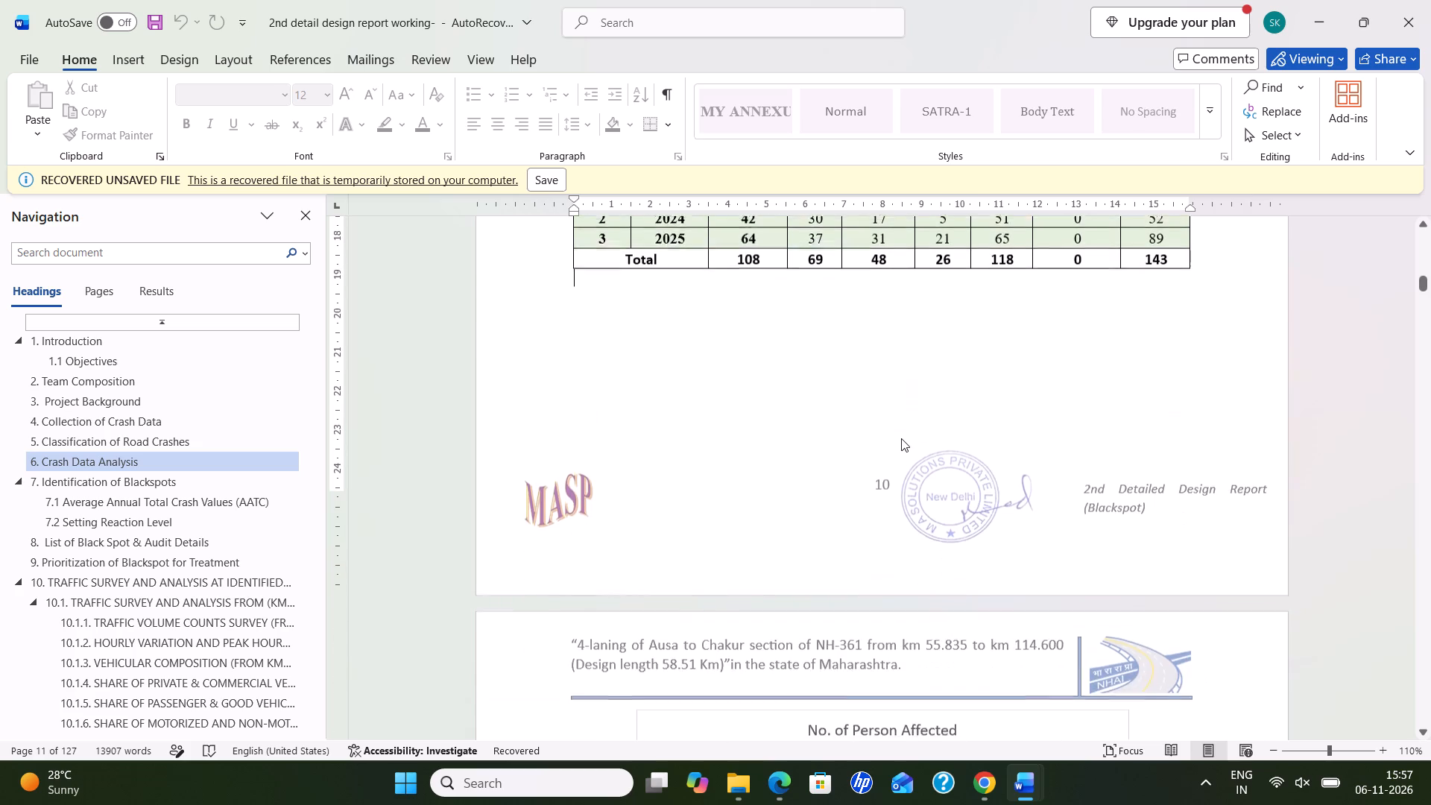
{"action": "scroll", "coordinate": [906, 438], "scroll_direction": "up", "scroll_amount": 9}
Save the recovered Ausa–Chakur report.
{"action": "key", "text": "ctrl+s"}
{"action": "key", "text": "ctrl+s"}
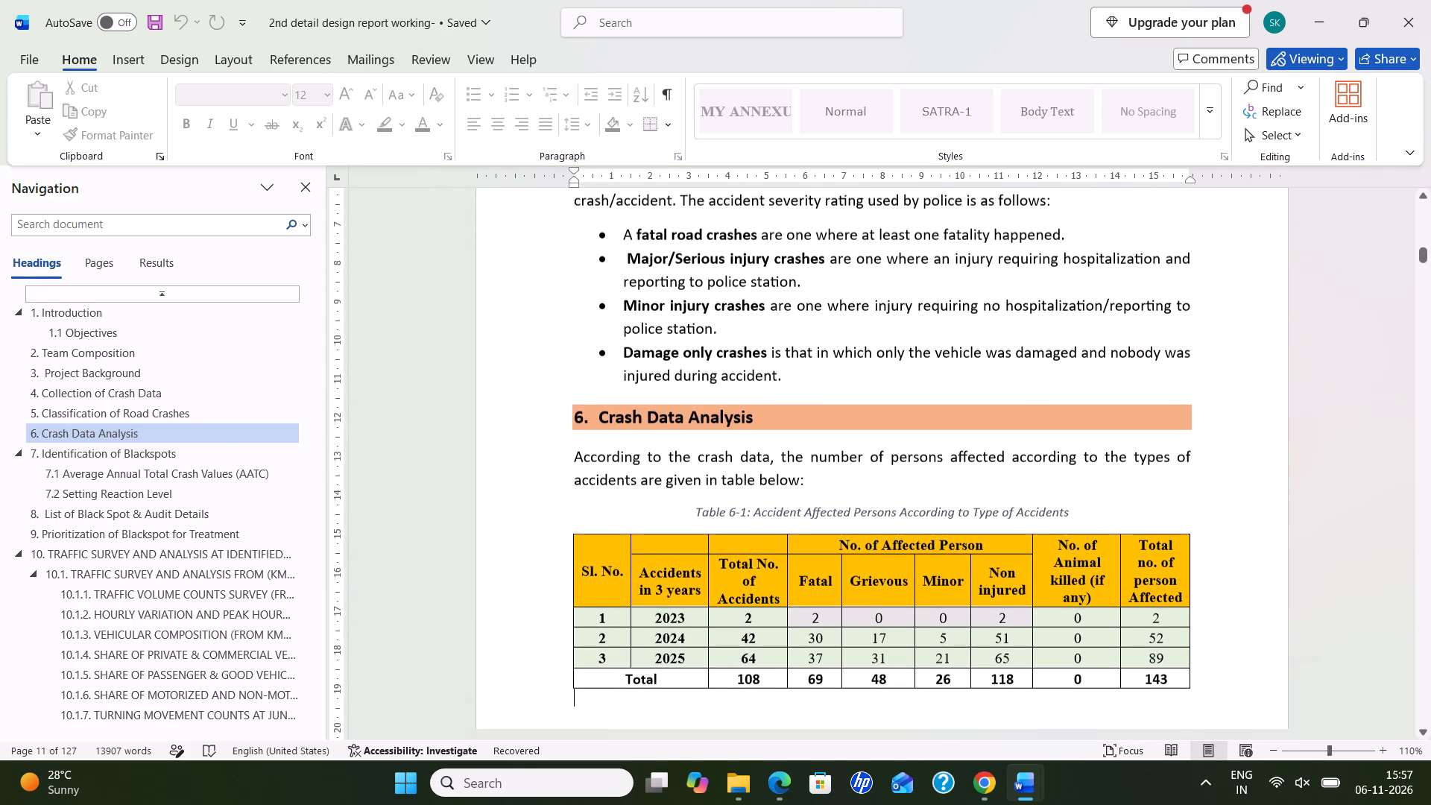
{"action": "key", "text": "ctrl+s"}
{"action": "key", "text": "ctrl+s"}
{"action": "key", "text": "ctrl+s"}
{"action": "key", "text": "ctrl+s"}
{"action": "key", "text": "ctrl+s"}
{"action": "key", "text": "ctrl+s"}
{"action": "key", "text": "ctrl+s"}
{"action": "key", "text": "ctrl+s"}
{"action": "key", "text": "ctrl+s"}
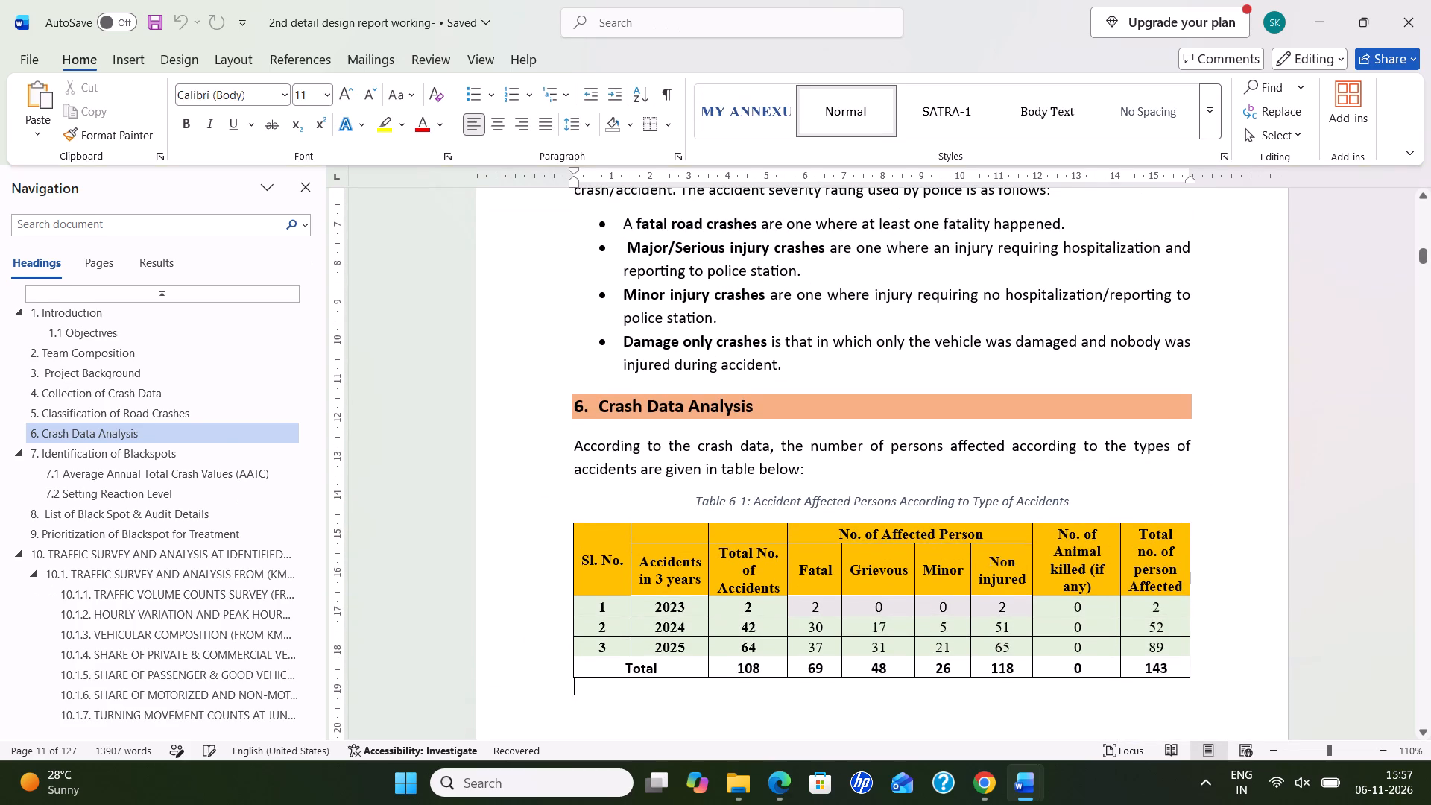
{"action": "key", "text": "ctrl+s"}
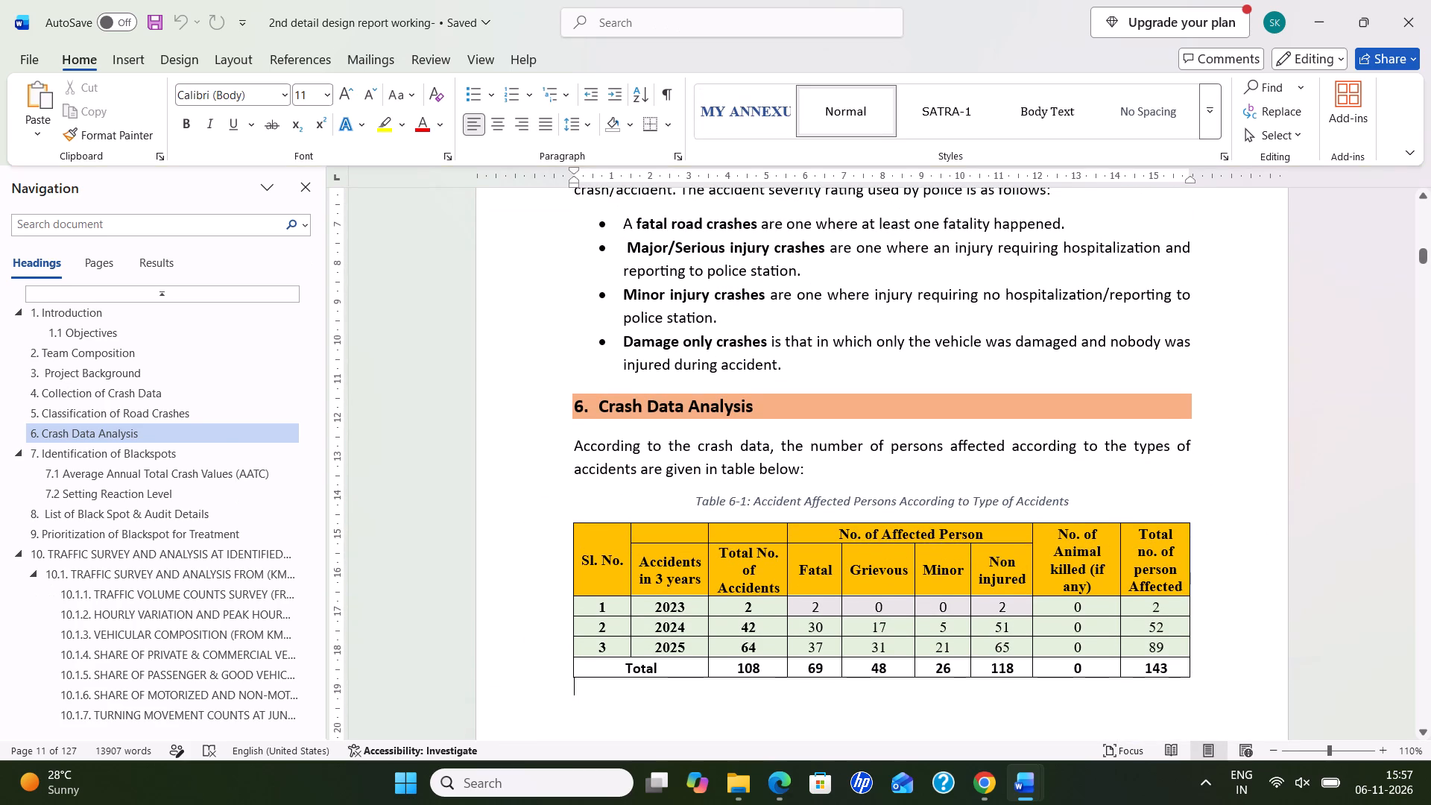
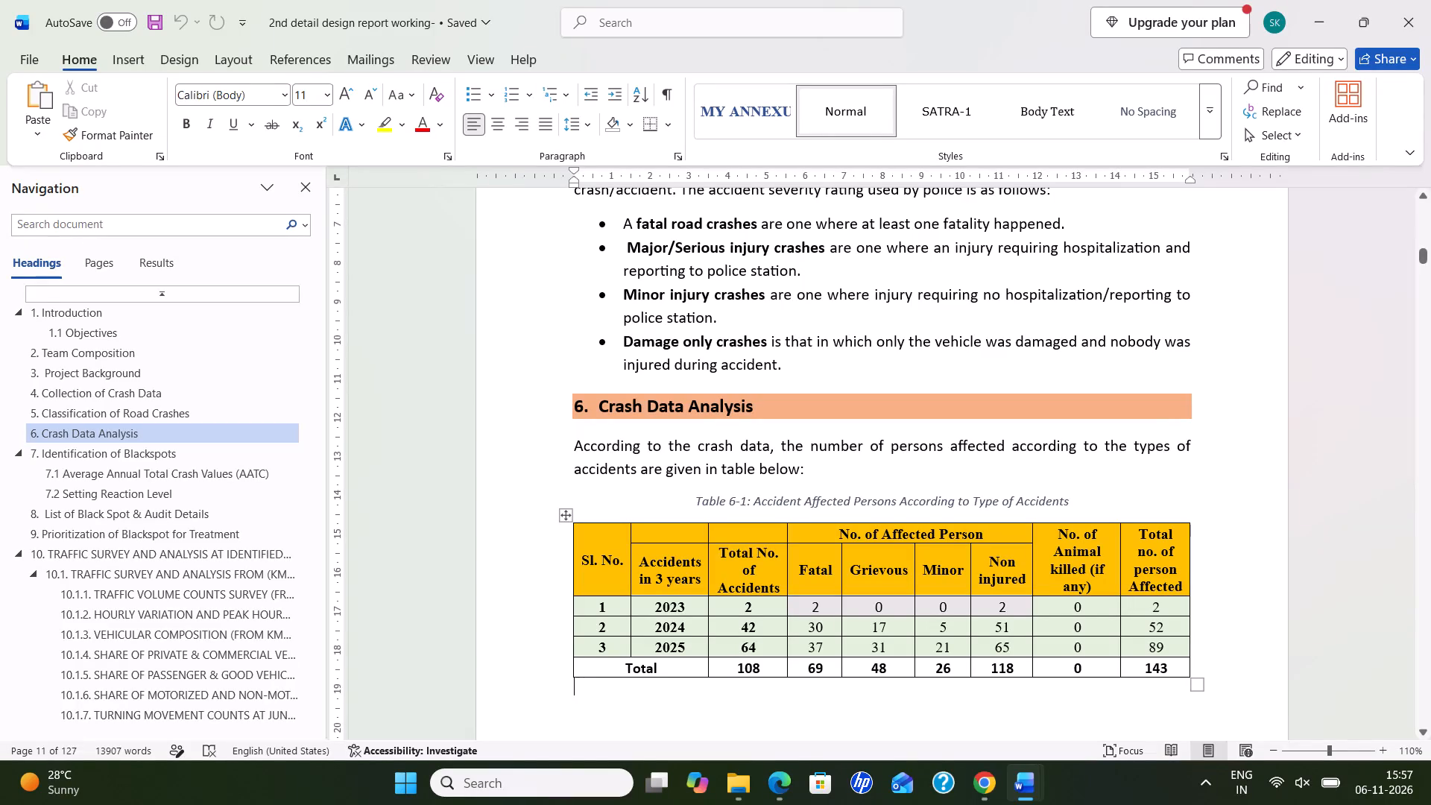
Review Table 6-1, the yearly charts and the 2023 monthly table and graphs in the Ausa–Chakur report's section 6.
{"action": "scroll", "coordinate": [830, 527], "scroll_direction": "down", "scroll_amount": 3}
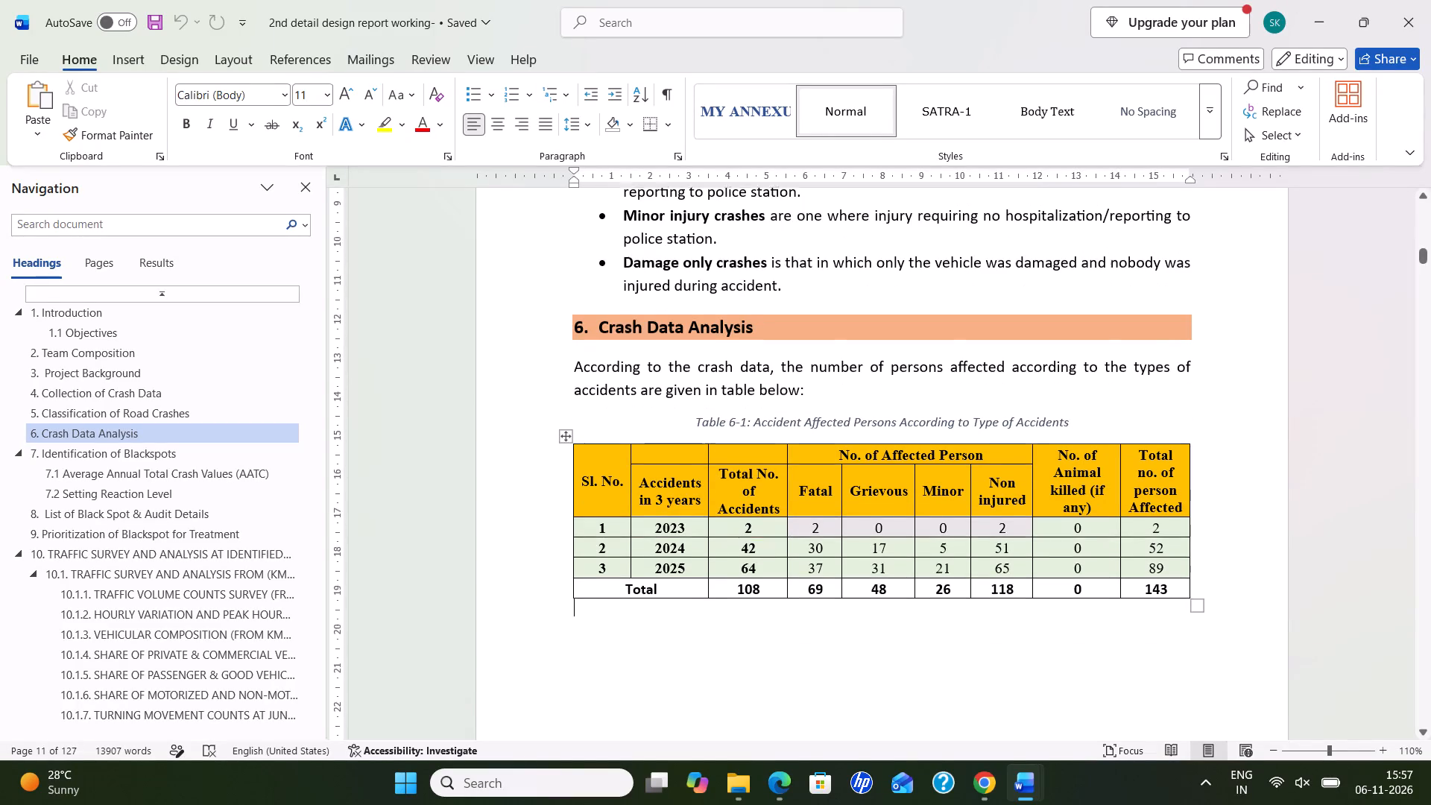
{"action": "scroll", "coordinate": [830, 527], "scroll_direction": "down", "scroll_amount": 17}
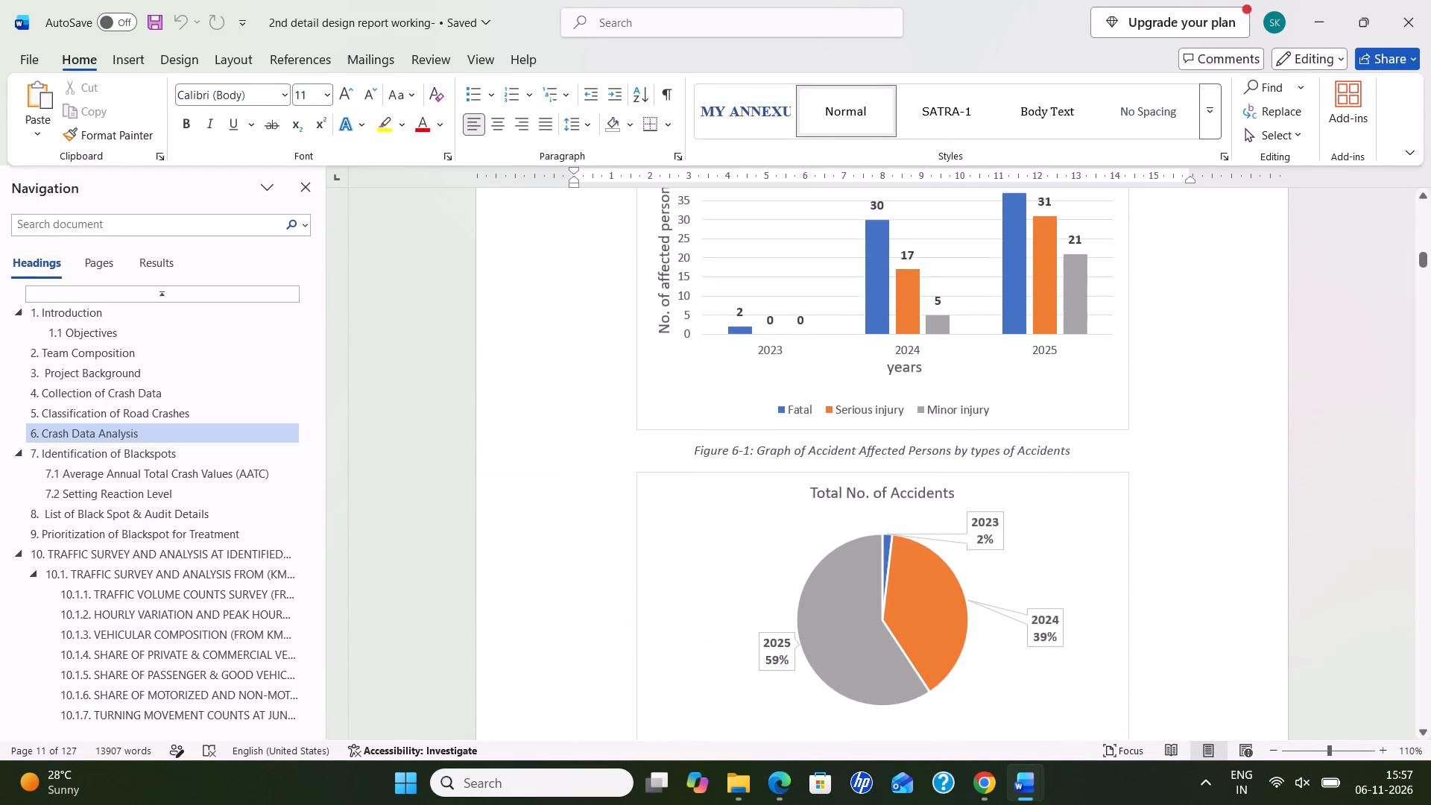
{"action": "scroll", "coordinate": [863, 511], "scroll_direction": "down", "scroll_amount": 8}
{"action": "scroll", "coordinate": [869, 518], "scroll_direction": "up", "scroll_amount": 4}
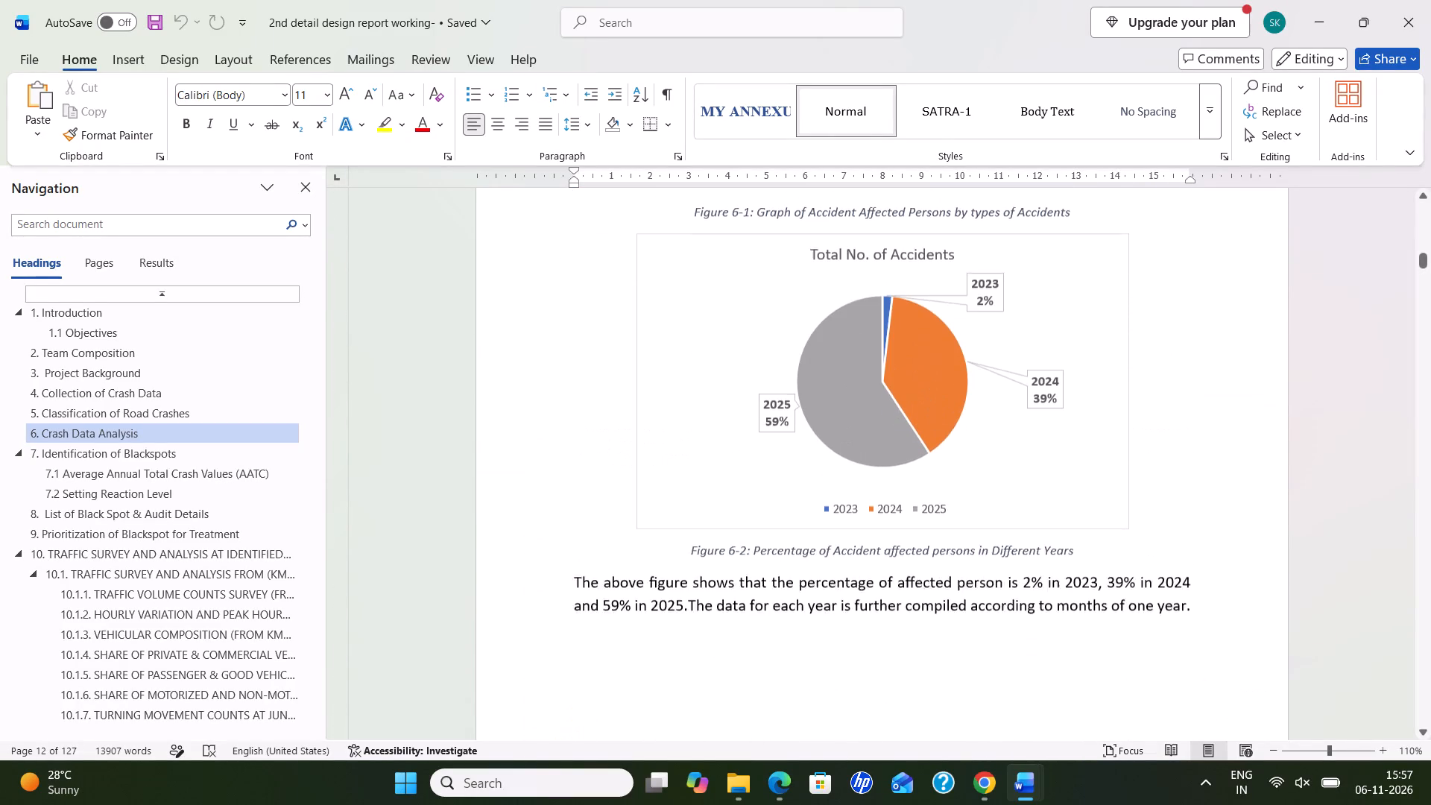
{"action": "scroll", "coordinate": [869, 518], "scroll_direction": "down", "scroll_amount": 5}
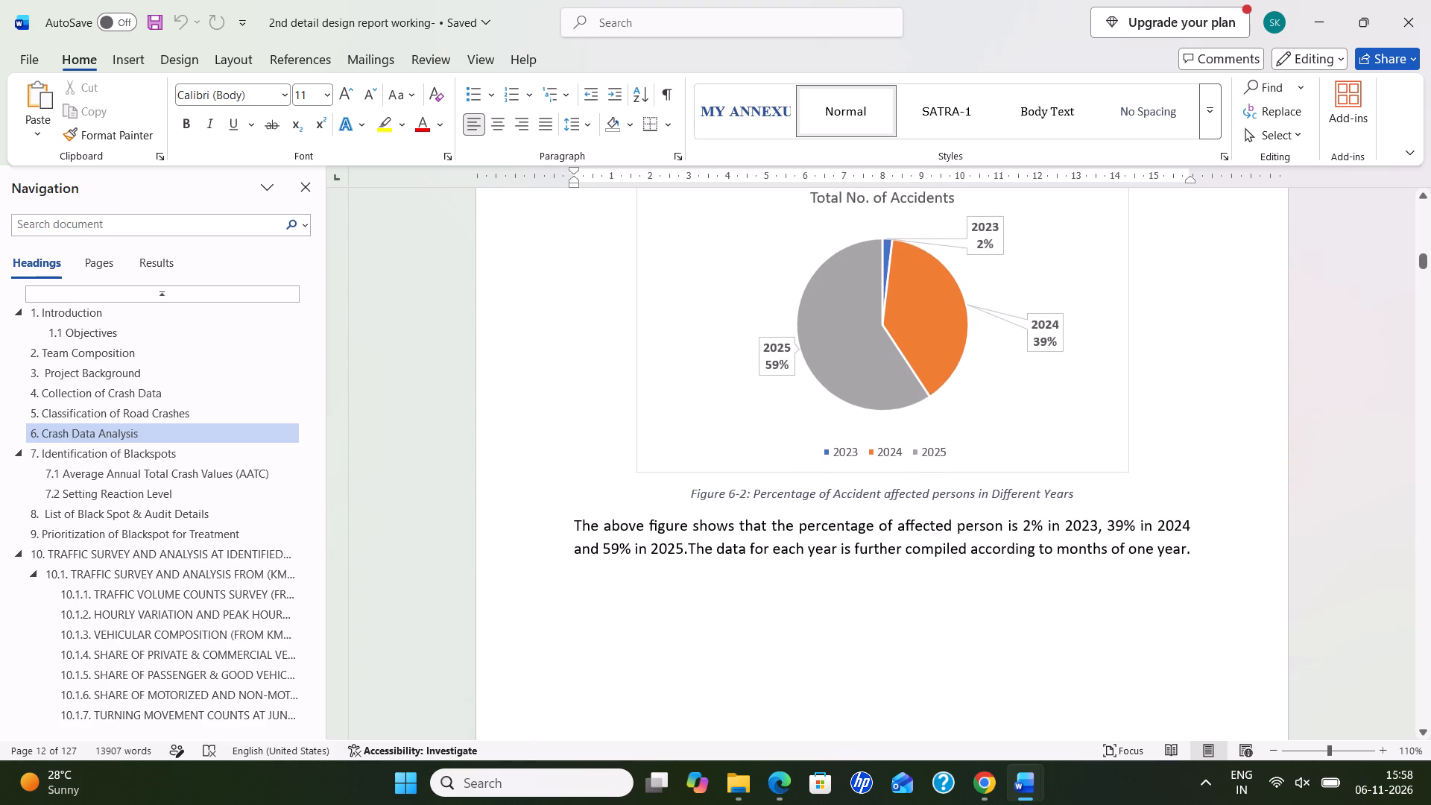
{"action": "scroll", "coordinate": [871, 523], "scroll_direction": "down", "scroll_amount": 13}
{"action": "scroll", "coordinate": [871, 523], "scroll_direction": "down", "scroll_amount": 9}
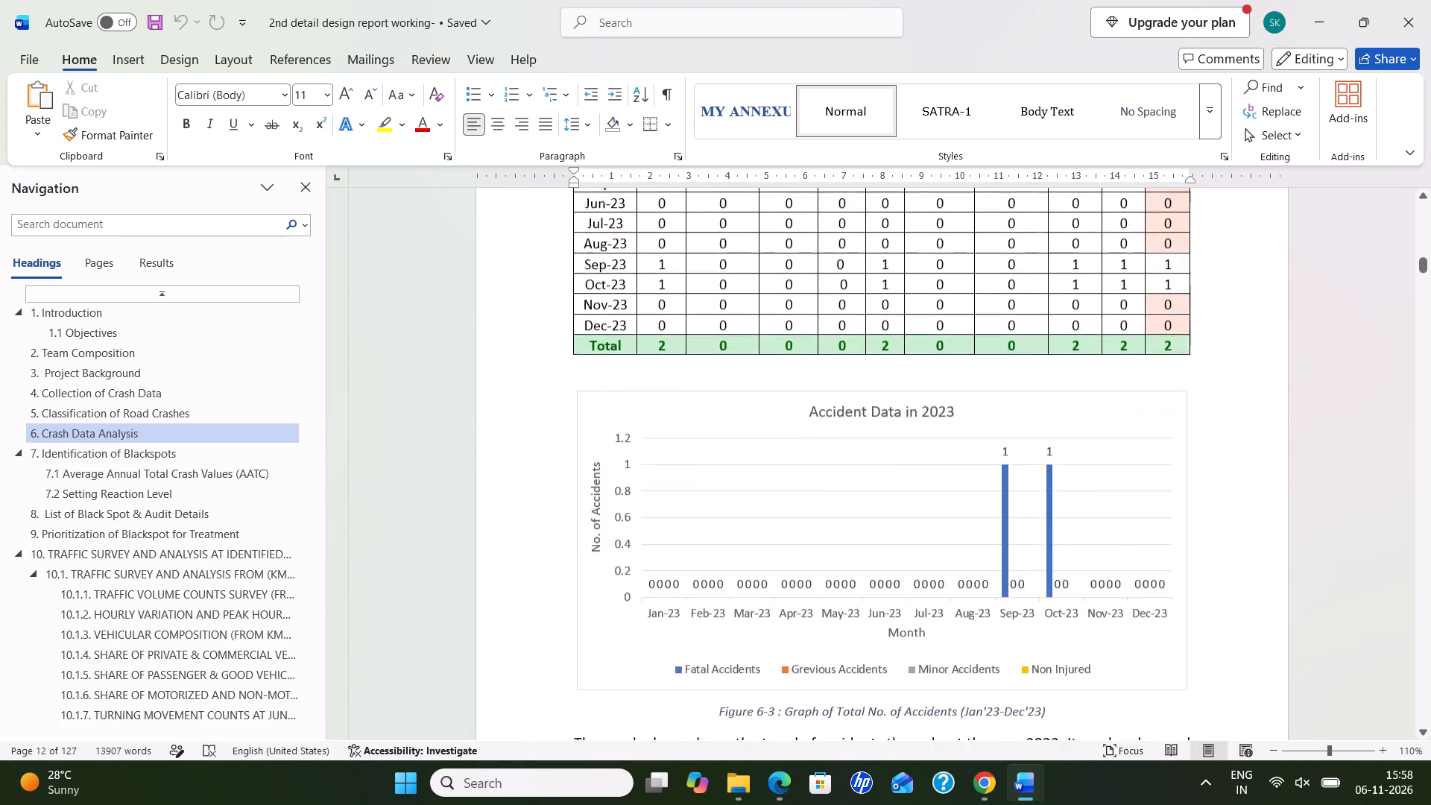
{"action": "scroll", "coordinate": [871, 517], "scroll_direction": "down", "scroll_amount": 7}
{"action": "scroll", "coordinate": [871, 517], "scroll_direction": "up", "scroll_amount": 2}
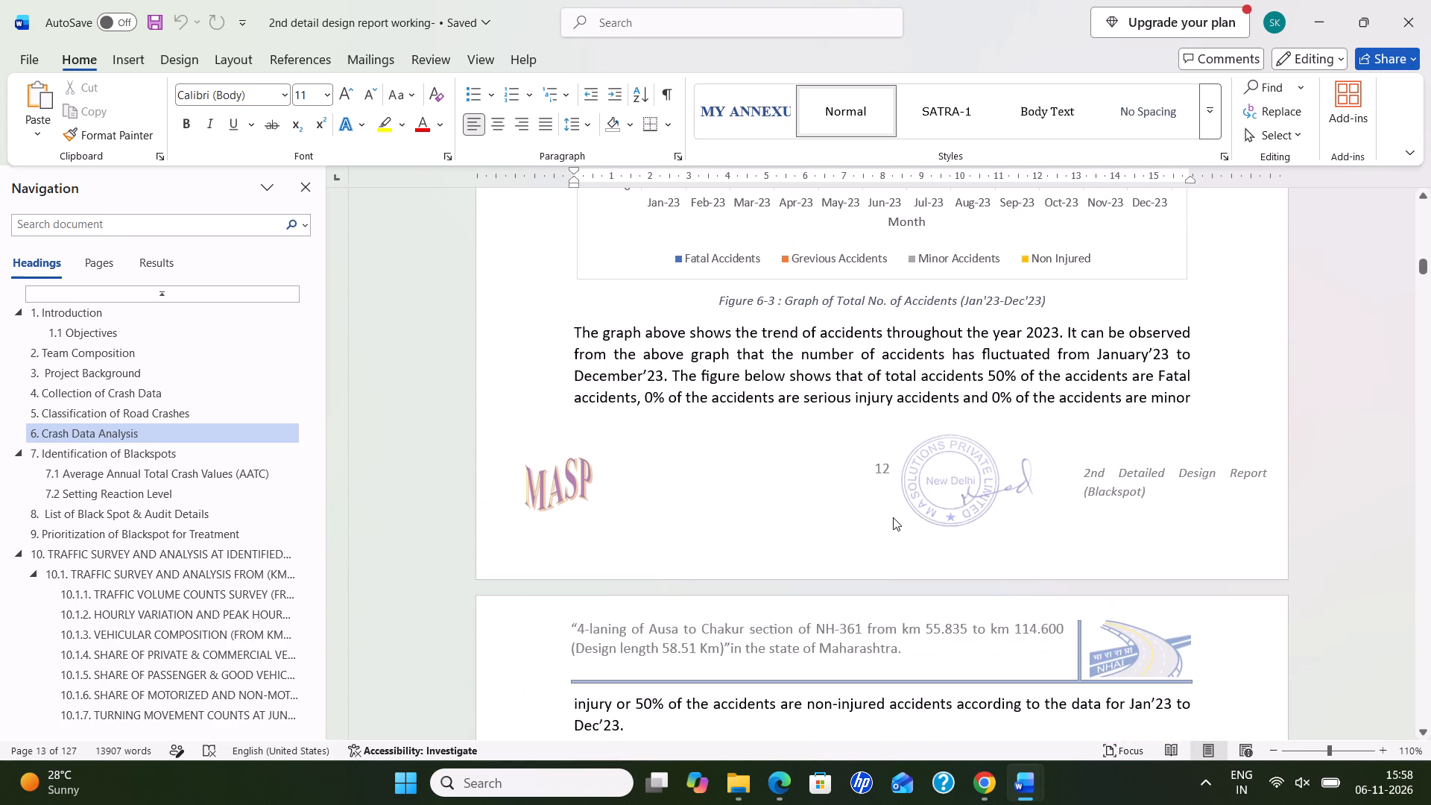
{"action": "scroll", "coordinate": [893, 517], "scroll_direction": "down", "scroll_amount": 14}
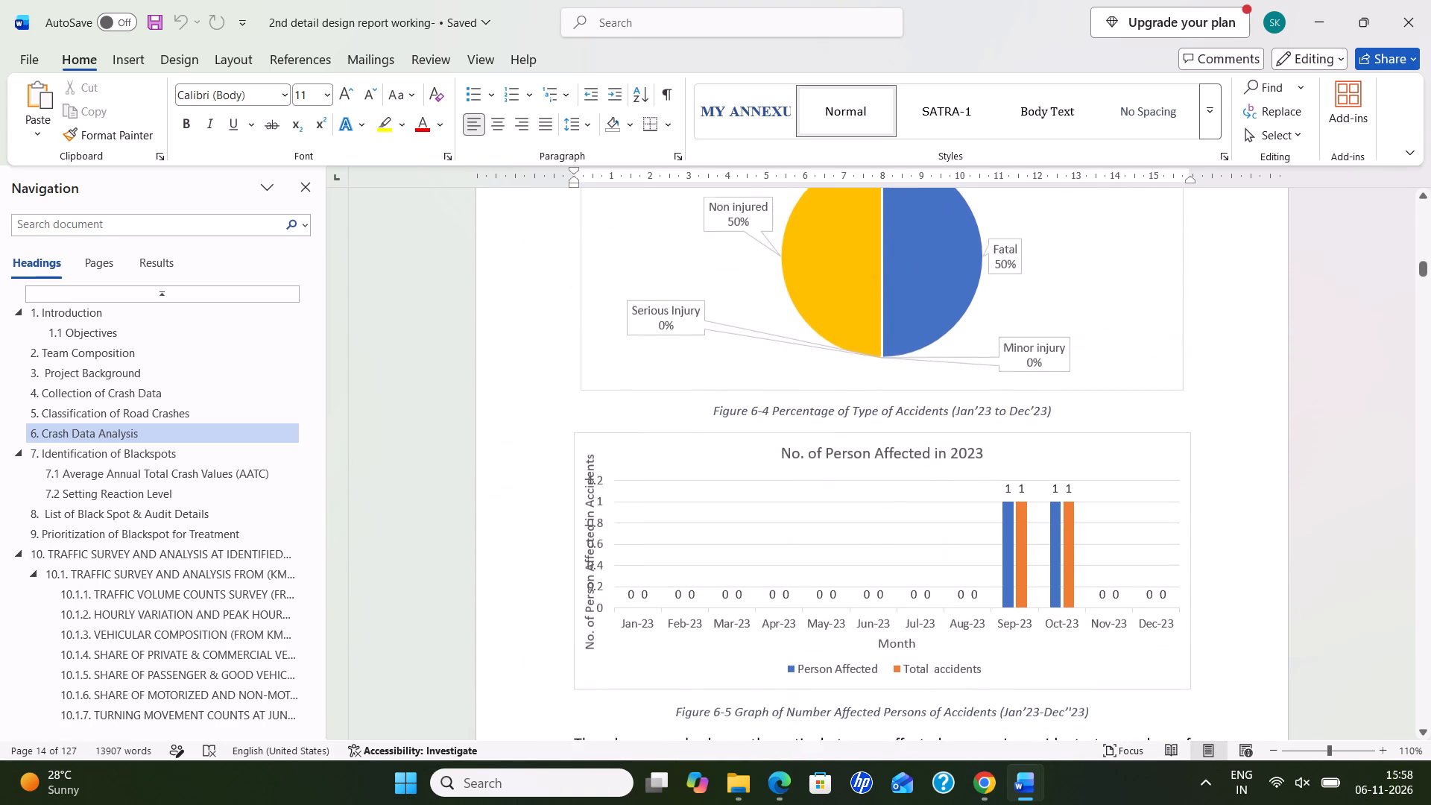
{"action": "scroll", "coordinate": [895, 521], "scroll_direction": "up", "scroll_amount": 7}
{"action": "scroll", "coordinate": [895, 521], "scroll_direction": "down", "scroll_amount": 5}
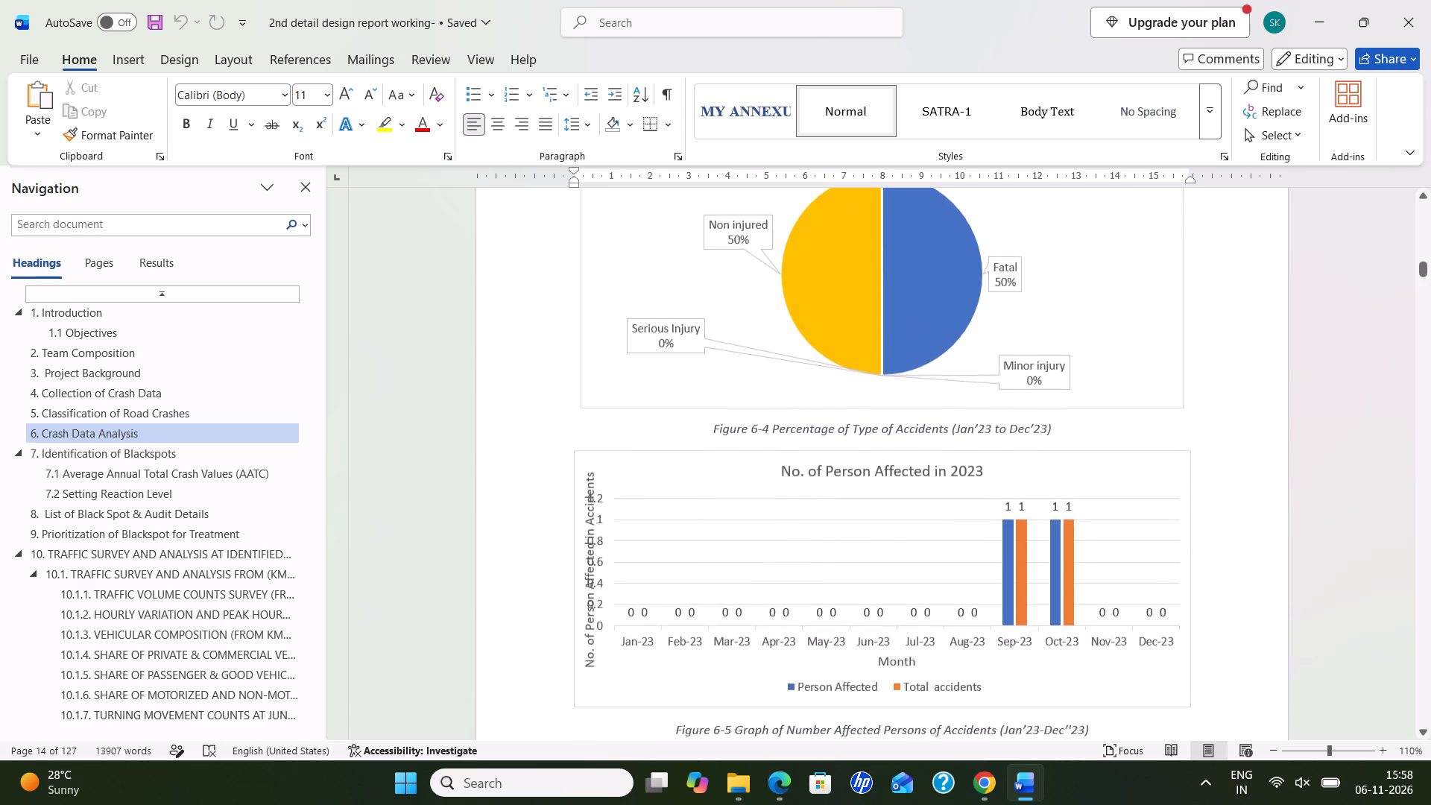
Examine the 2024 and 2025 monthly accident tables, charts and captions of the Ausa–Chakur report, continuing into section 7 Identification of Blackspots.
{"action": "scroll", "coordinate": [895, 521], "scroll_direction": "down", "scroll_amount": 19}
{"action": "scroll", "coordinate": [904, 521], "scroll_direction": "up", "scroll_amount": 1}
{"action": "scroll", "coordinate": [904, 521], "scroll_direction": "down", "scroll_amount": 3}
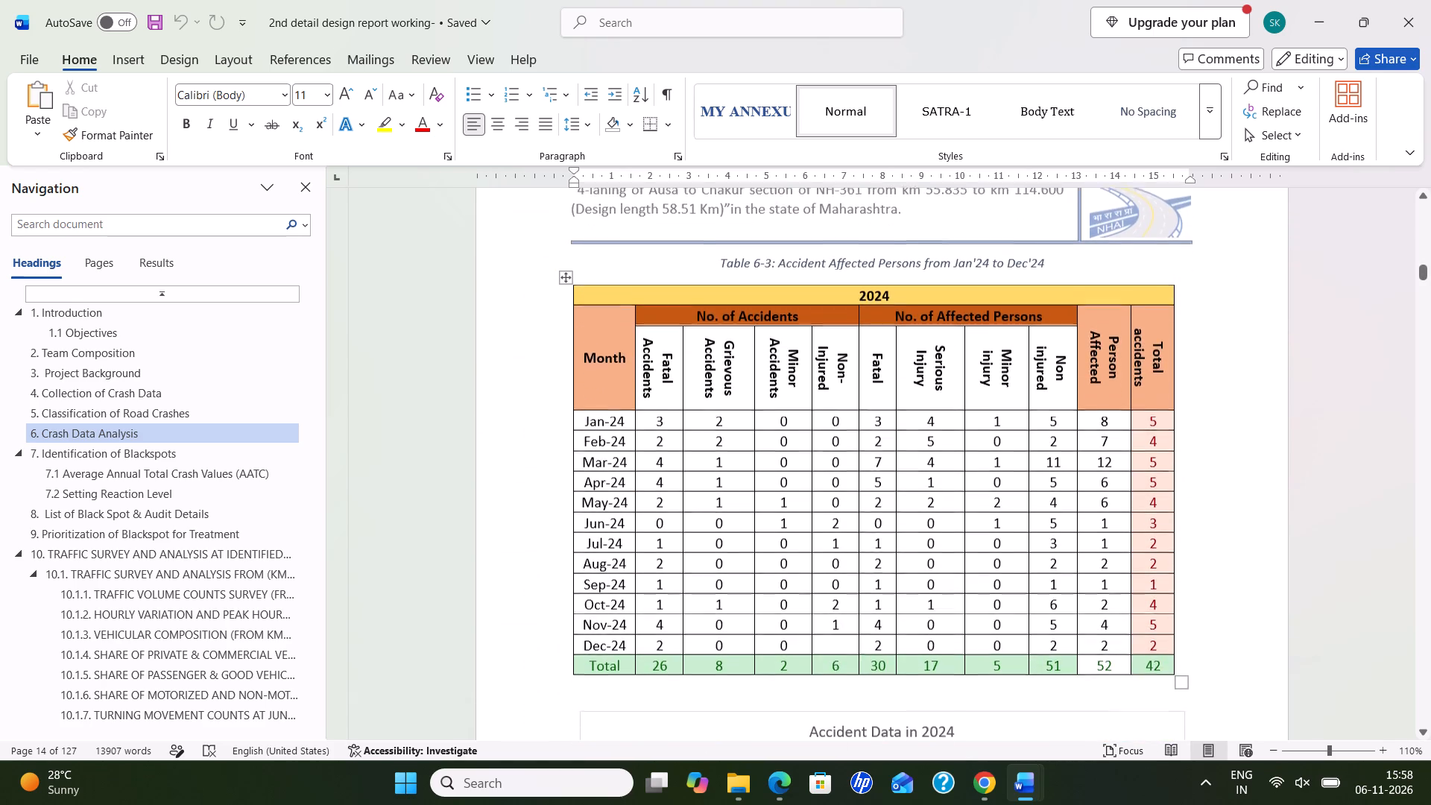
{"action": "scroll", "coordinate": [932, 511], "scroll_direction": "down", "scroll_amount": 20}
{"action": "scroll", "coordinate": [932, 511], "scroll_direction": "down", "scroll_amount": 5}
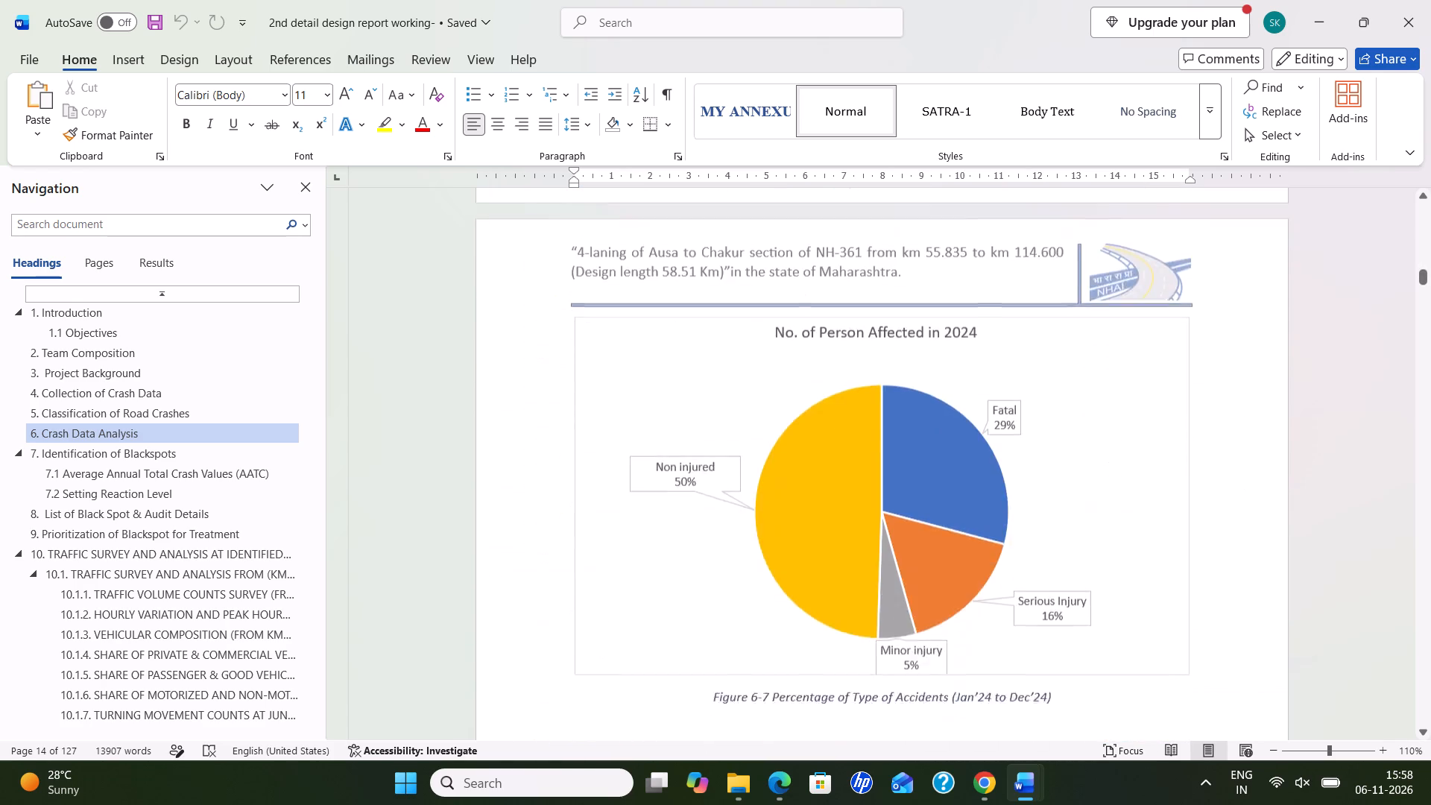
{"action": "scroll", "coordinate": [944, 484], "scroll_direction": "down", "scroll_amount": 5}
{"action": "scroll", "coordinate": [944, 484], "scroll_direction": "down", "scroll_amount": 18}
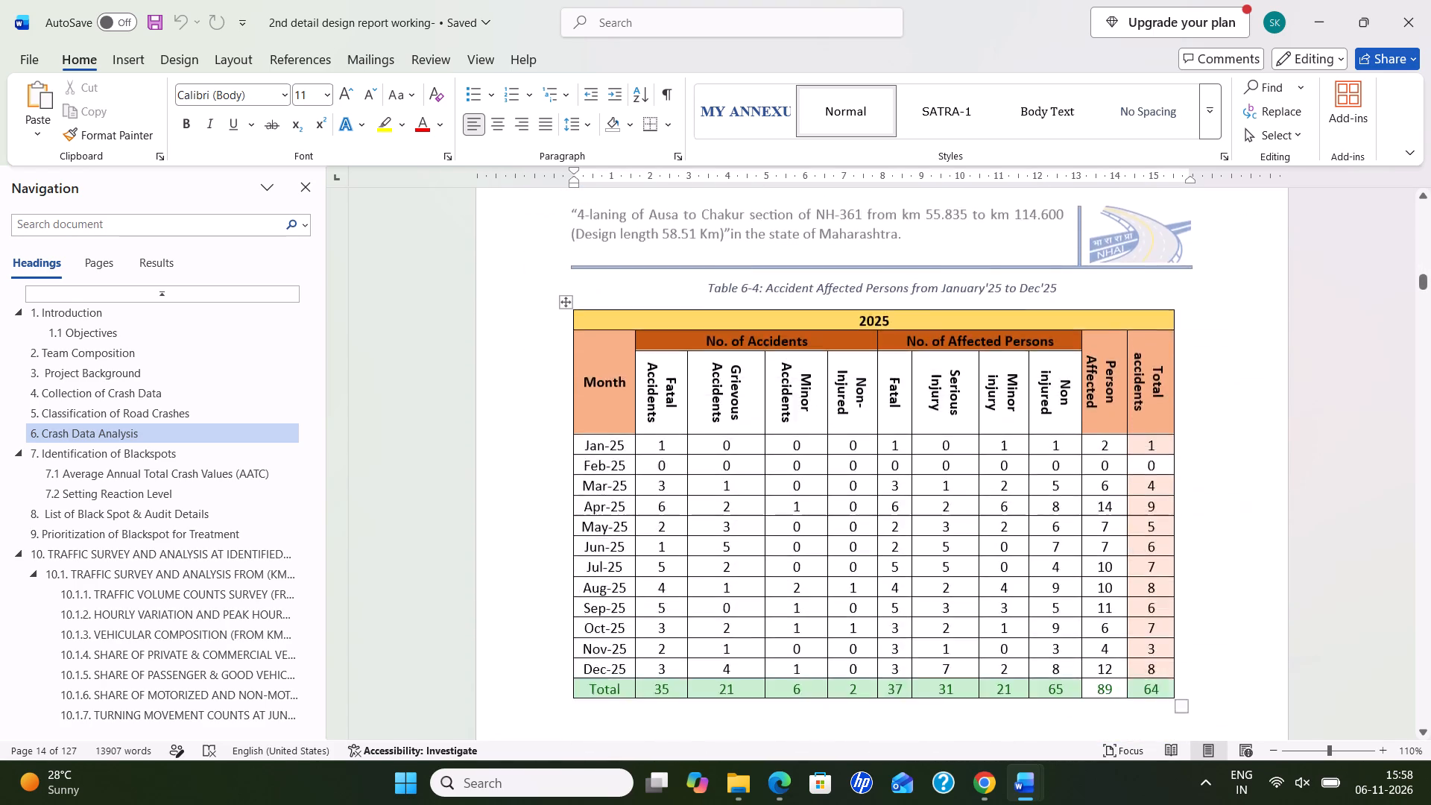
{"action": "scroll", "coordinate": [944, 484], "scroll_direction": "down", "scroll_amount": 5}
{"action": "scroll", "coordinate": [944, 484], "scroll_direction": "up", "scroll_amount": 1}
{"action": "scroll", "coordinate": [944, 484], "scroll_direction": "down", "scroll_amount": 4}
{"action": "scroll", "coordinate": [944, 483], "scroll_direction": "up", "scroll_amount": 1}
{"action": "scroll", "coordinate": [944, 483], "scroll_direction": "down", "scroll_amount": 19}
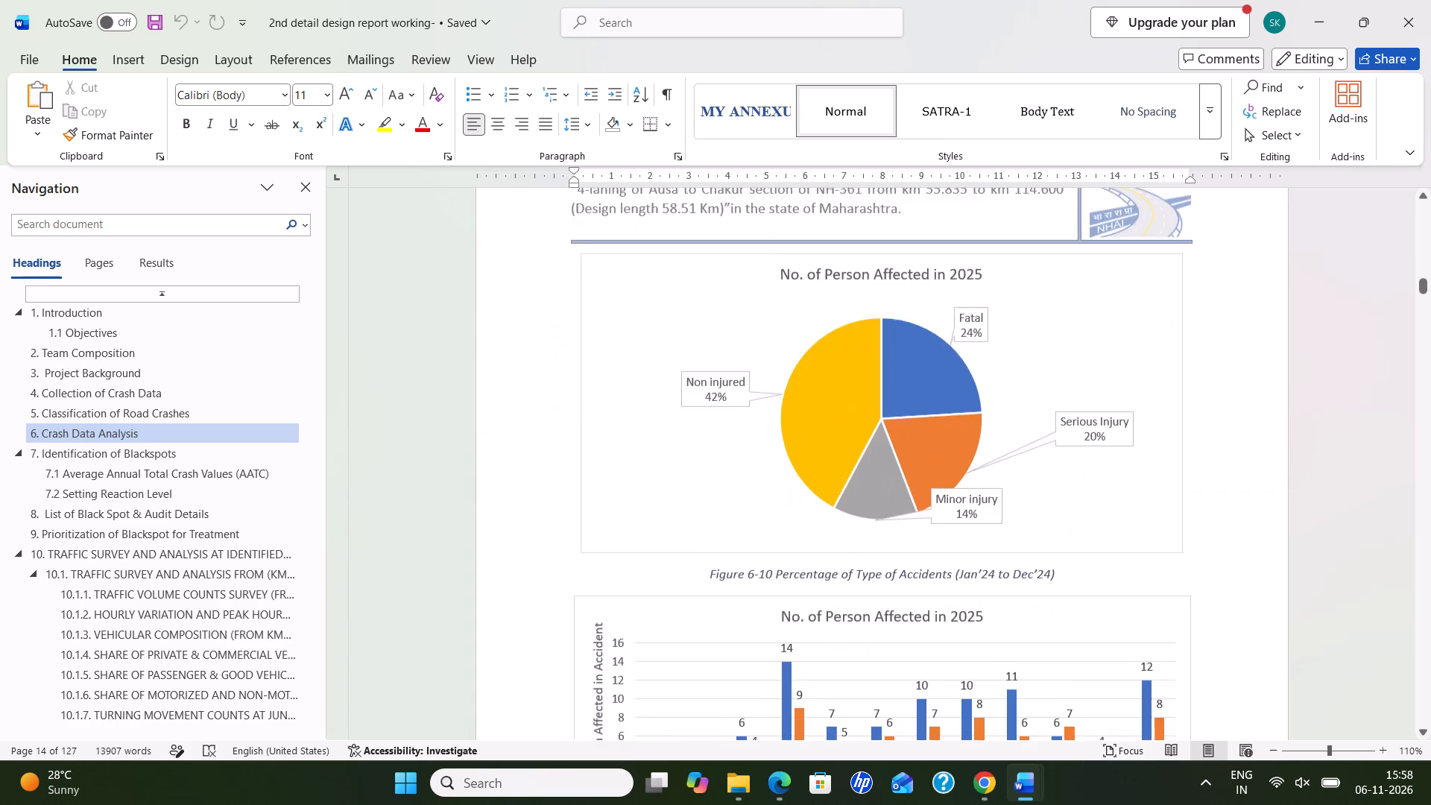
{"action": "scroll", "coordinate": [945, 482], "scroll_direction": "down", "scroll_amount": 14}
{"action": "scroll", "coordinate": [946, 482], "scroll_direction": "up", "scroll_amount": 1}
{"action": "scroll", "coordinate": [946, 482], "scroll_direction": "down", "scroll_amount": 8}
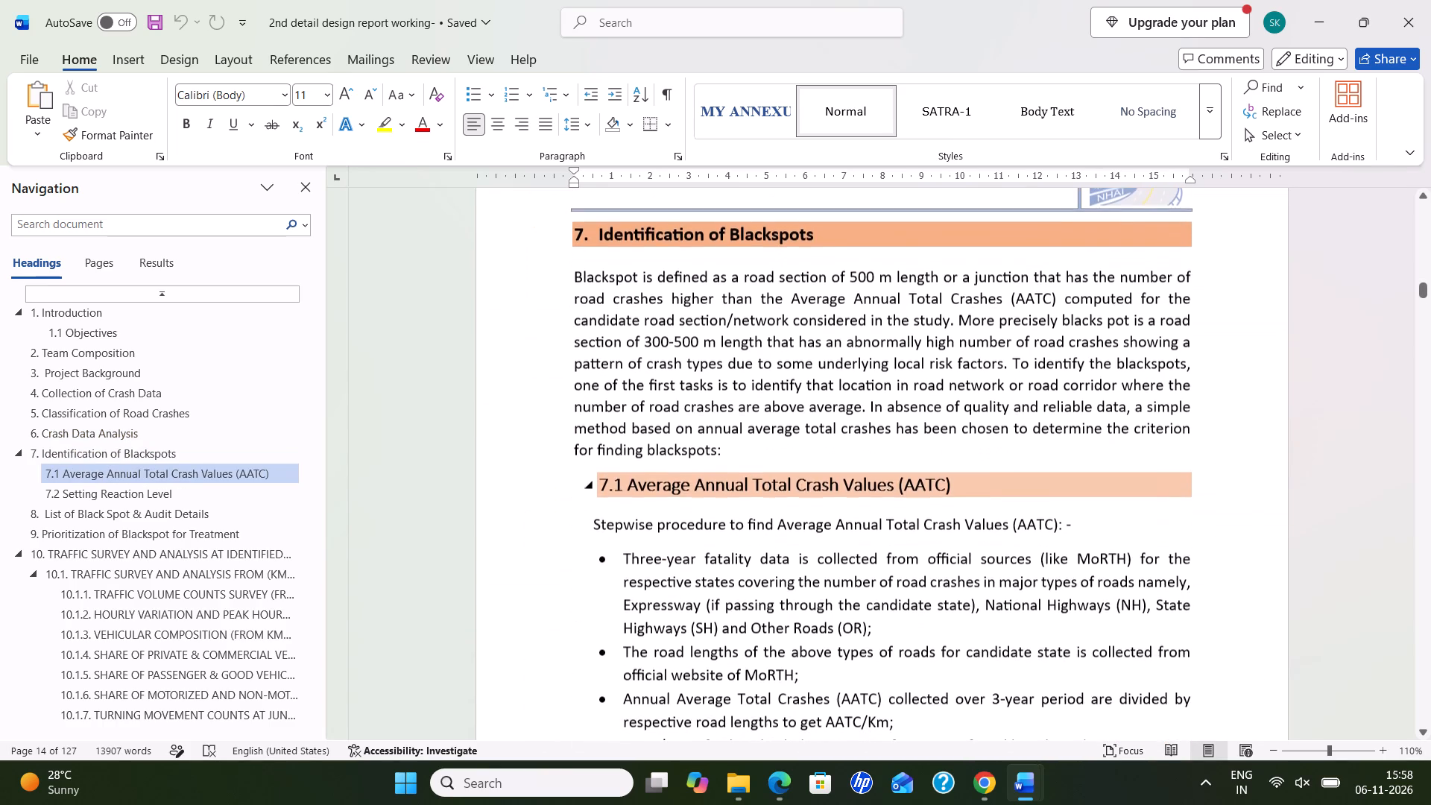
{"action": "scroll", "coordinate": [946, 482], "scroll_direction": "down", "scroll_amount": 7}
{"action": "scroll", "coordinate": [946, 482], "scroll_direction": "up", "scroll_amount": 1}
{"action": "scroll", "coordinate": [946, 482], "scroll_direction": "down", "scroll_amount": 5}
{"action": "scroll", "coordinate": [941, 484], "scroll_direction": "up", "scroll_amount": 7}
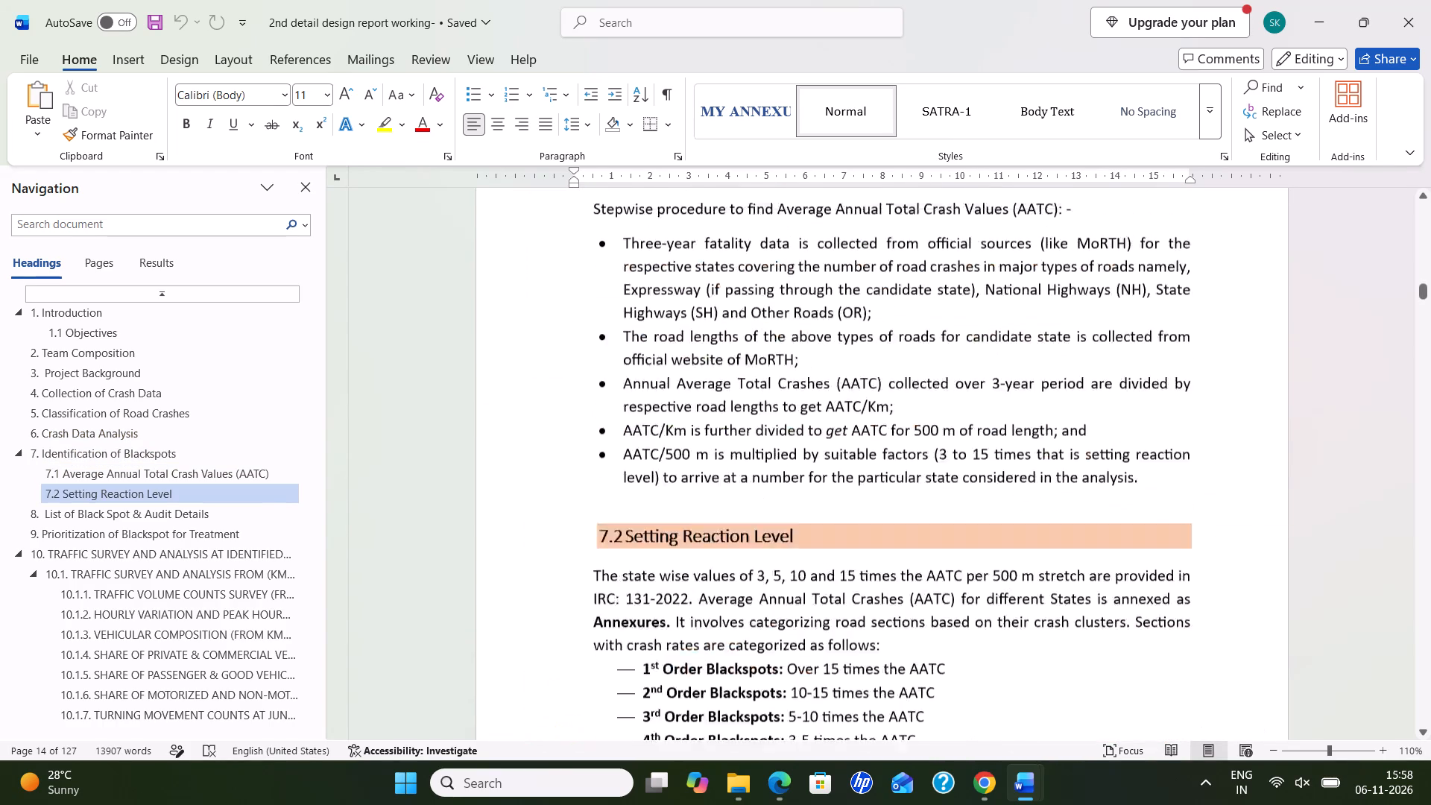
{"action": "scroll", "coordinate": [941, 484], "scroll_direction": "up", "scroll_amount": 16}
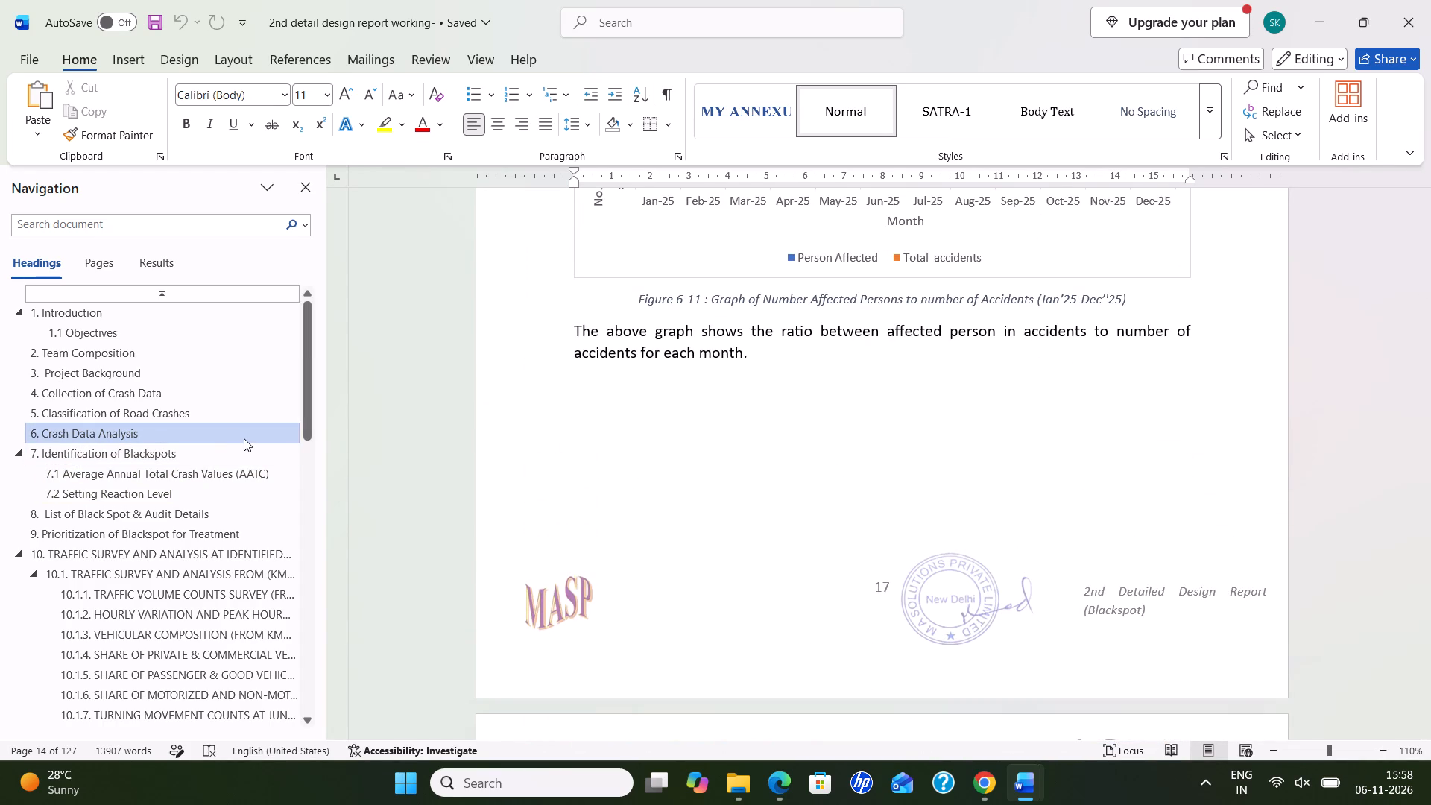
Return to section 6 Crash Data Analysis at the yearly No. of Person Affected chart.
{"action": "left_click", "coordinate": [244, 438]}
{"action": "scroll", "coordinate": [590, 436], "scroll_direction": "down", "scroll_amount": 3}
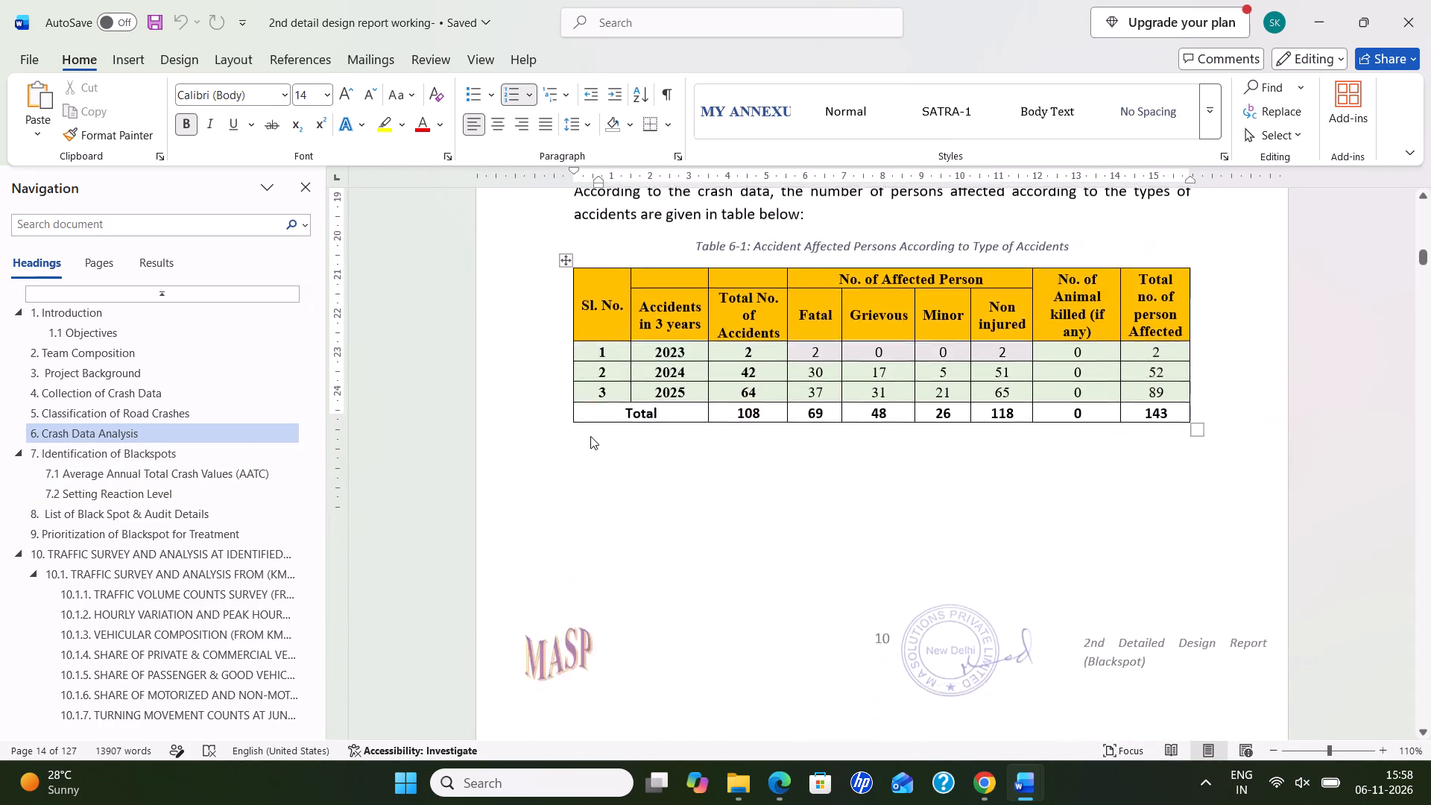
{"action": "scroll", "coordinate": [590, 436], "scroll_direction": "down", "scroll_amount": 10}
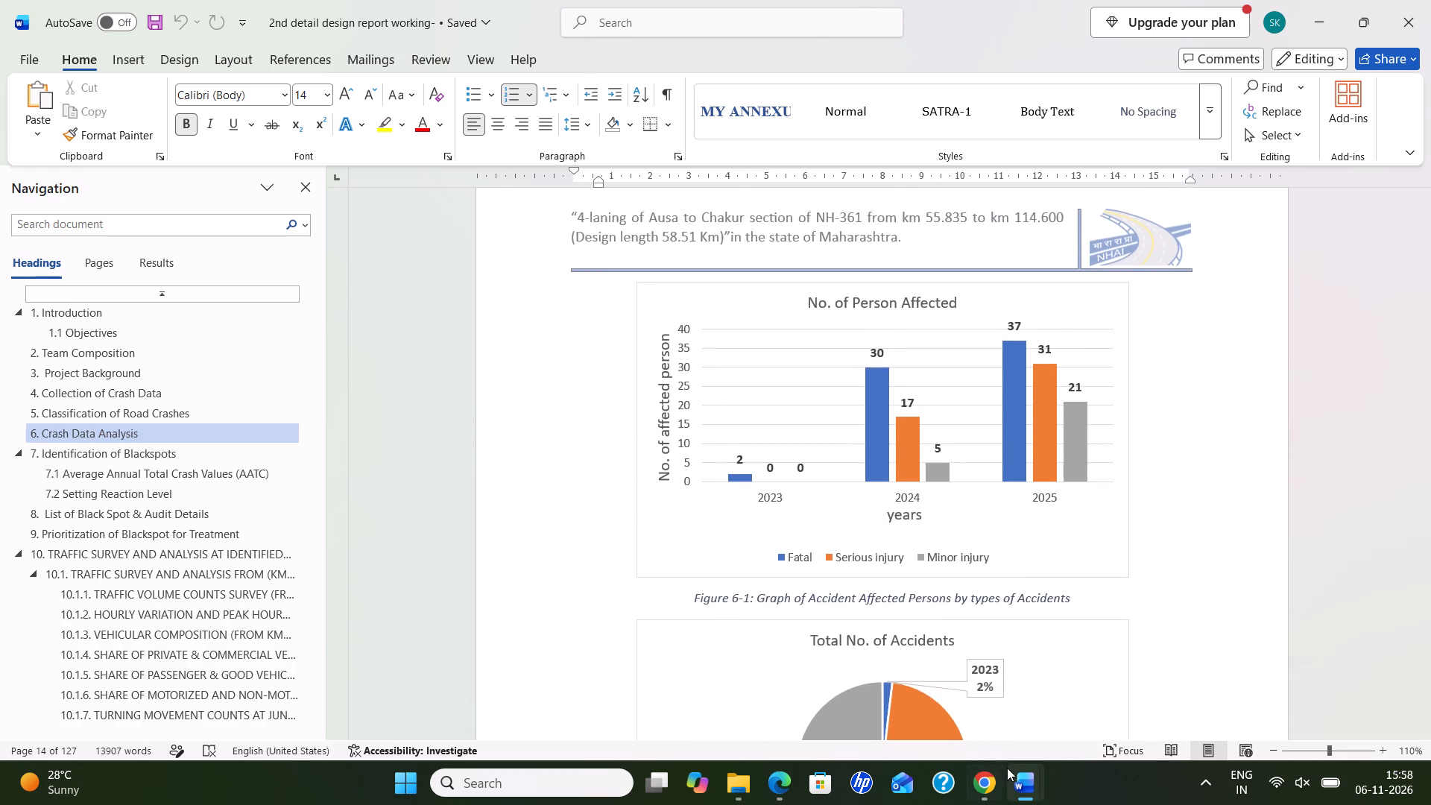
Switch to the Chakur–Loha report full-screen and examine Table 6-1 and the yearly charts in its section 6 Crash Data Analysis.
{"action": "left_click", "coordinate": [1017, 780]}
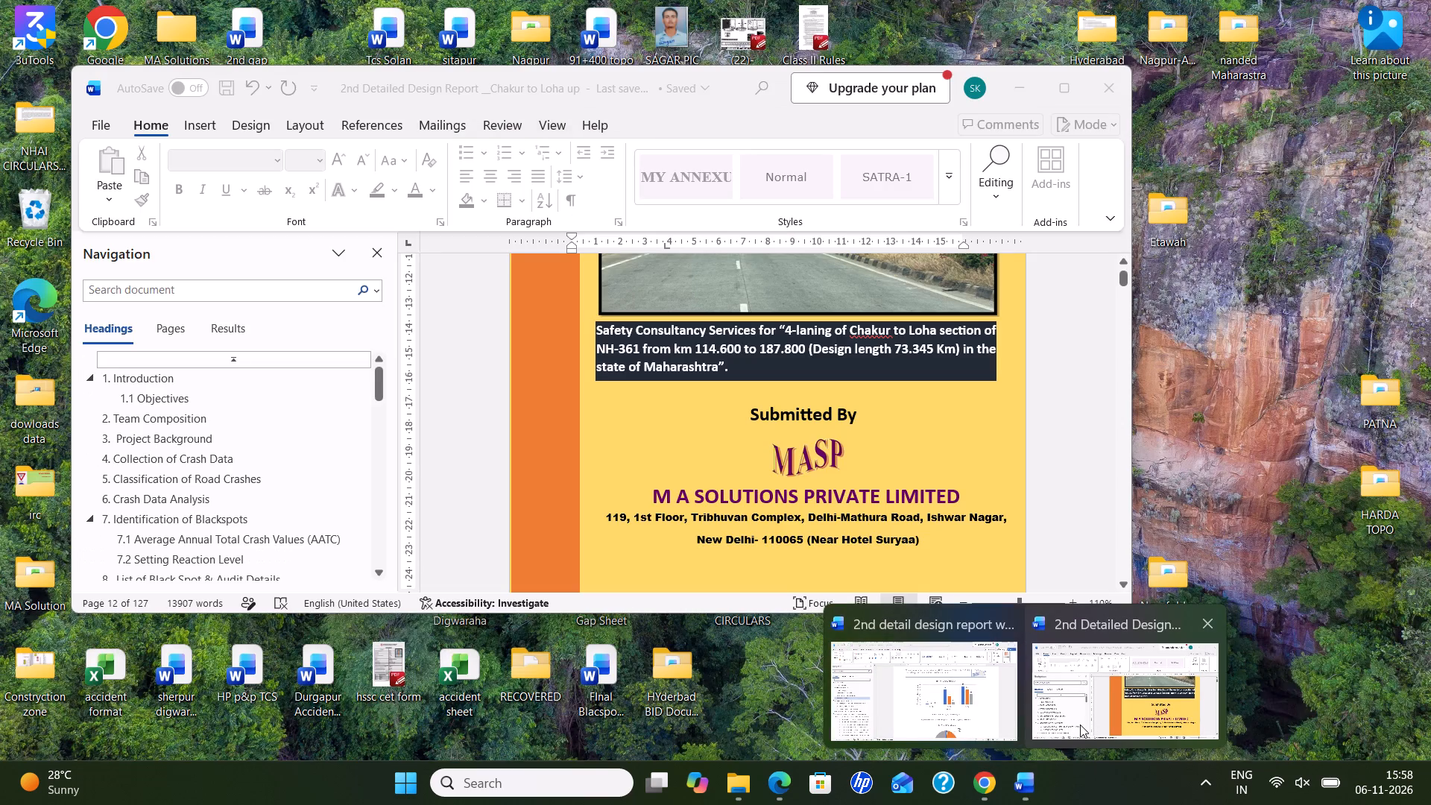
{"action": "left_click", "coordinate": [1080, 724]}
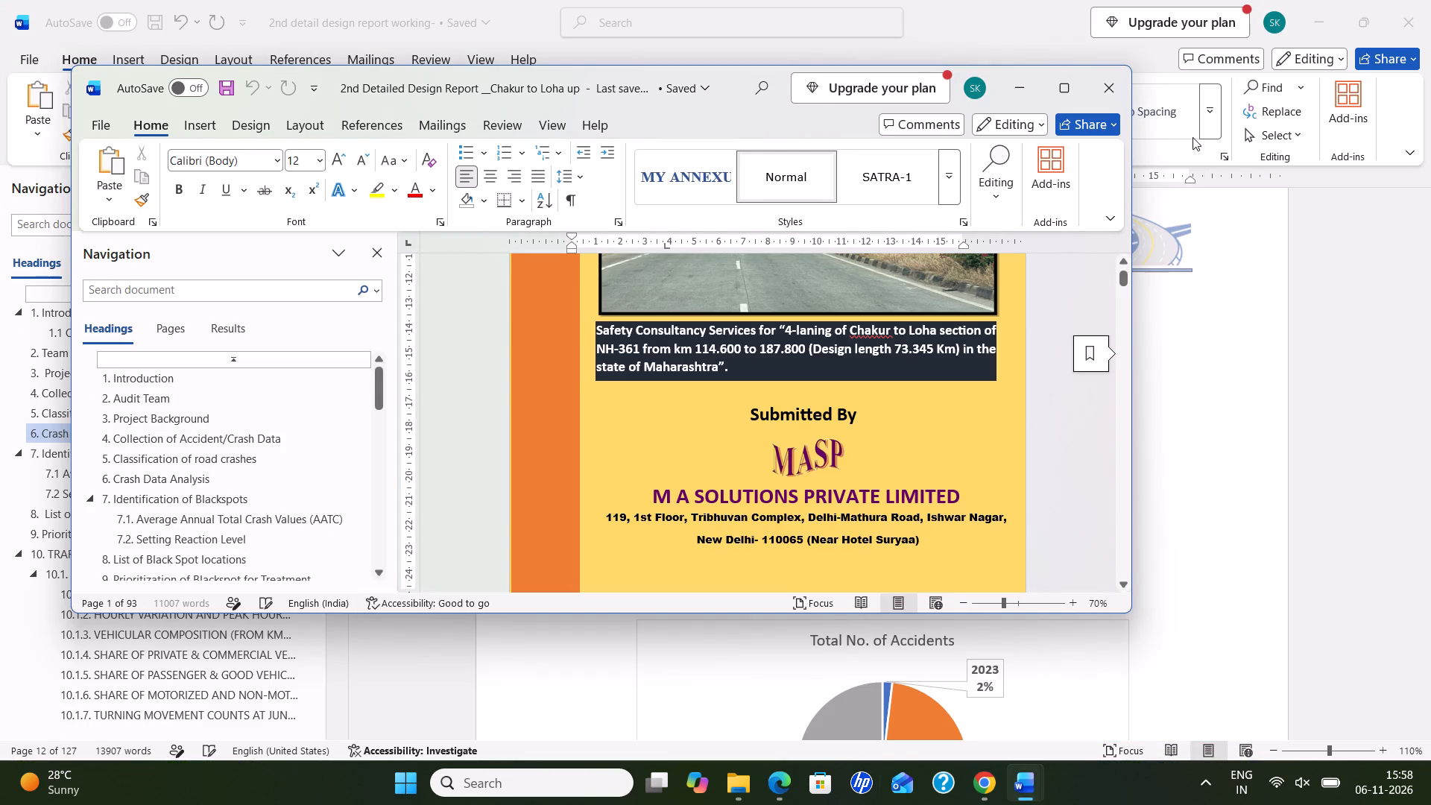
{"action": "left_click", "coordinate": [1063, 101]}
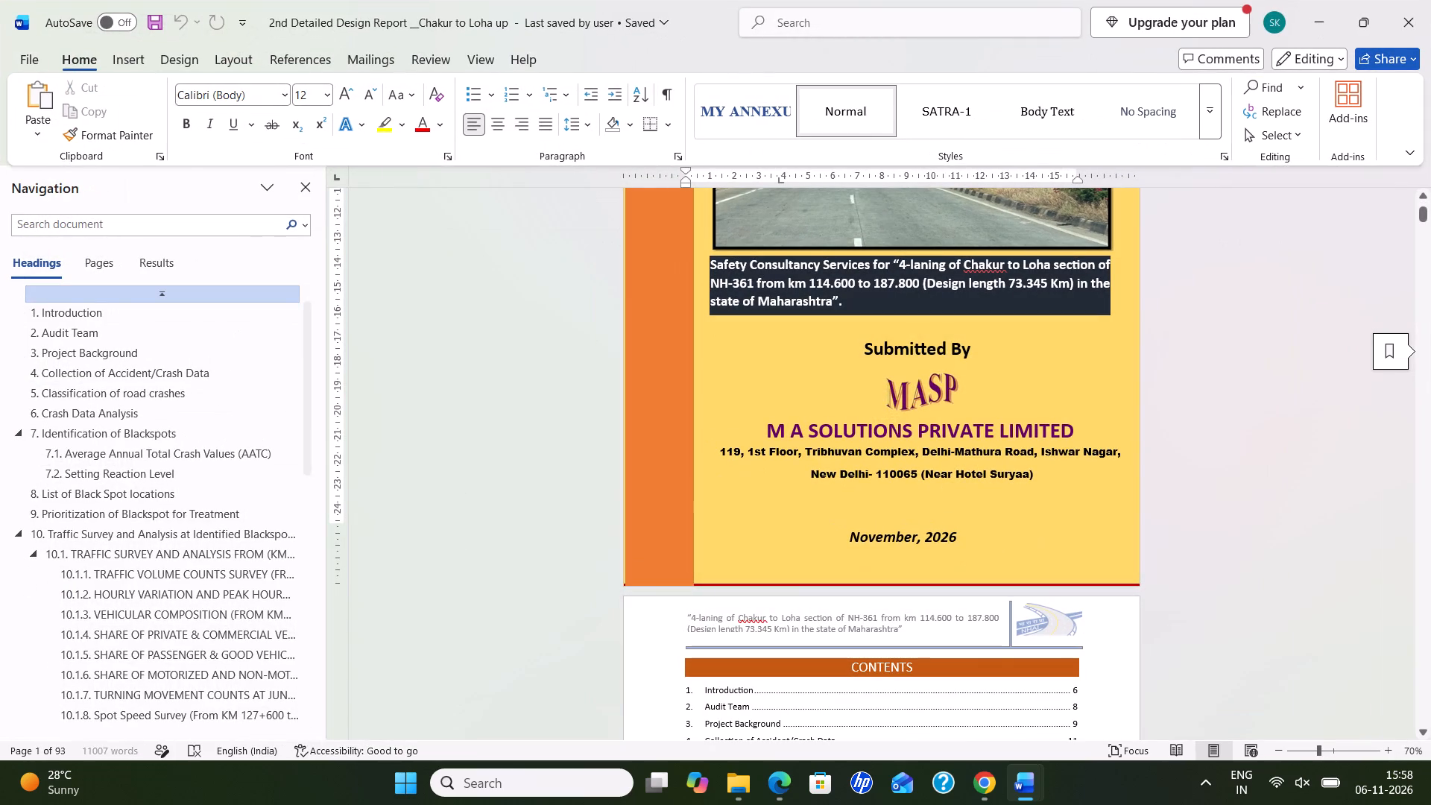
{"action": "left_click", "coordinate": [226, 315]}
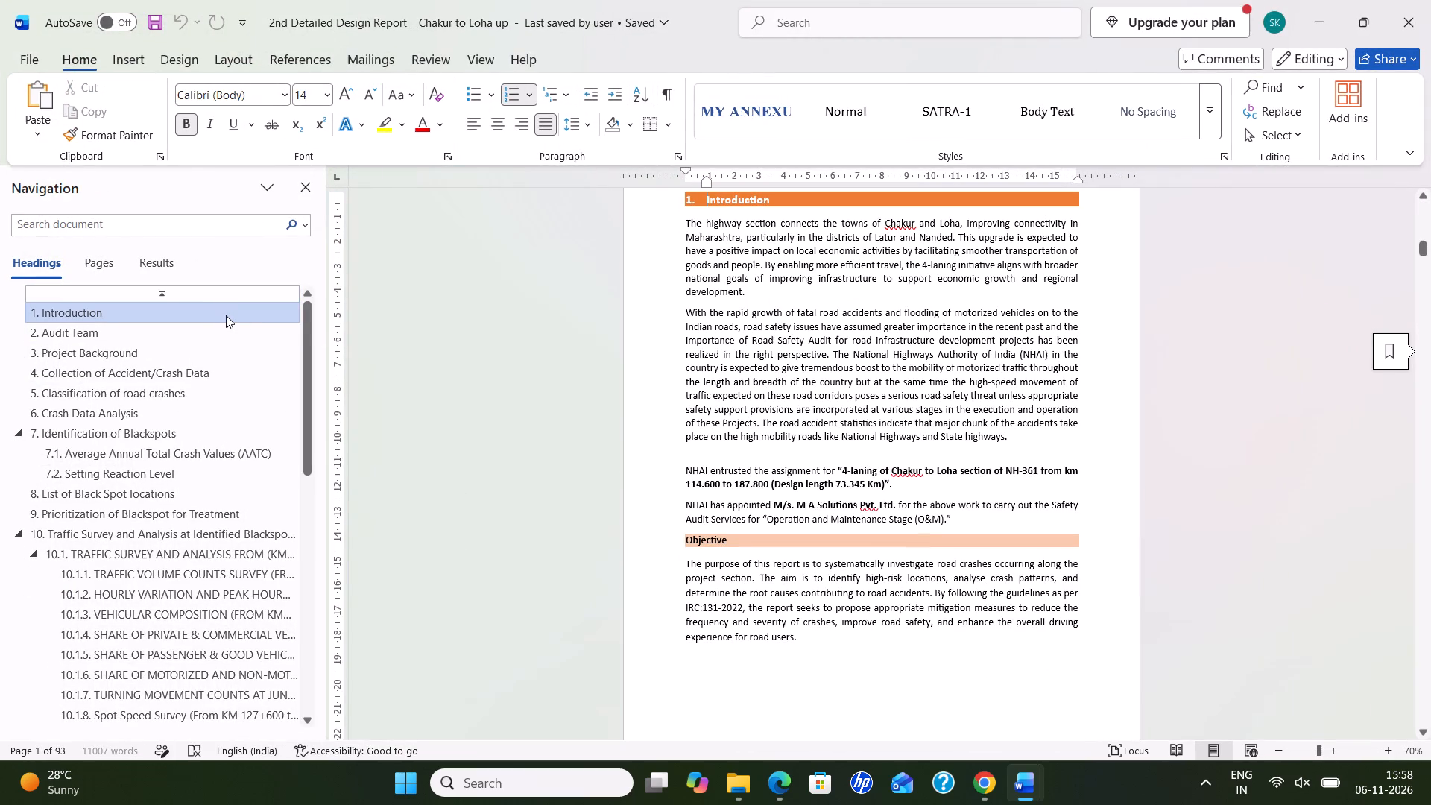
{"action": "left_click", "coordinate": [116, 398]}
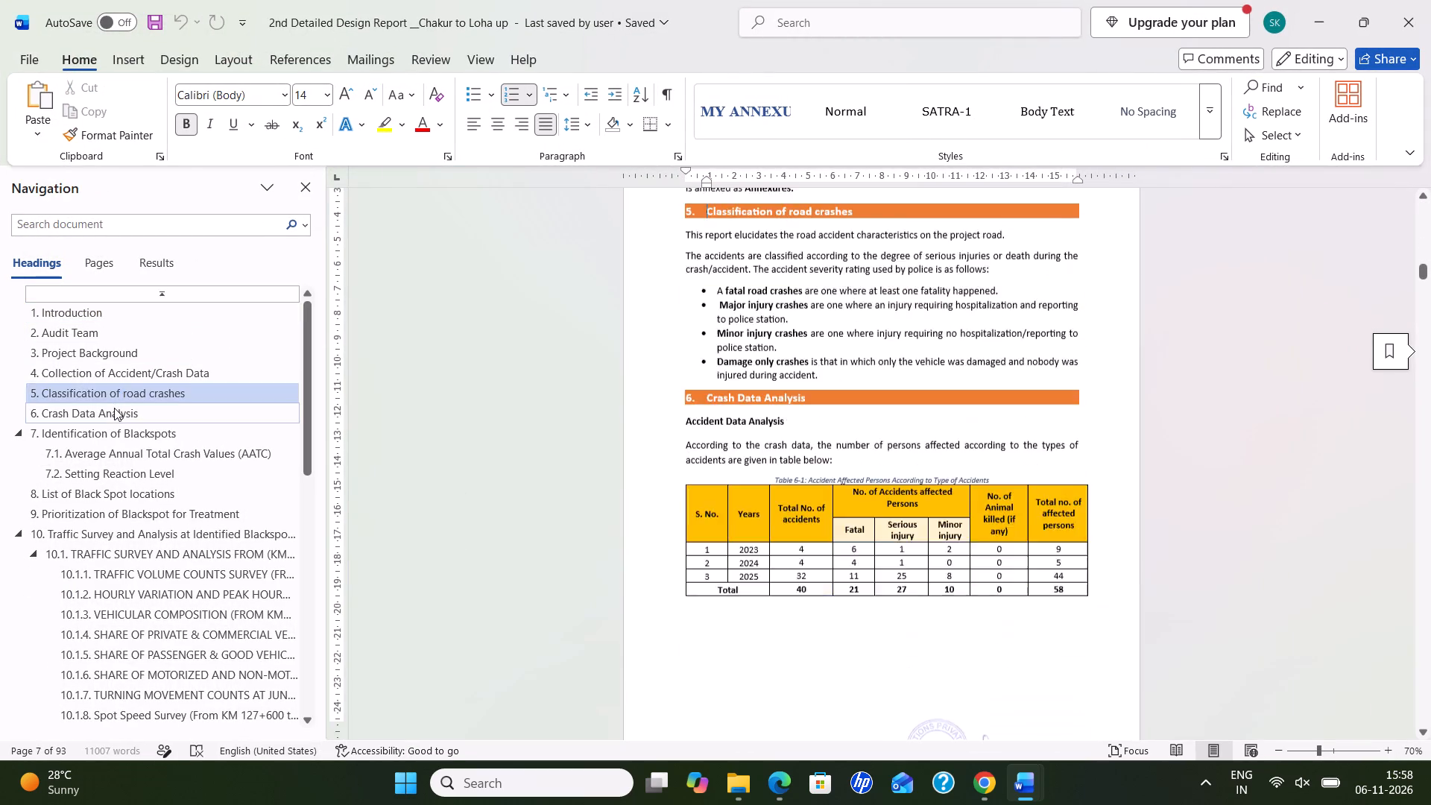
{"action": "left_click", "coordinate": [114, 408]}
{"action": "scroll", "coordinate": [544, 397], "scroll_direction": "up", "scroll_amount": 2, "text": "ctrl"}
{"action": "scroll", "coordinate": [643, 400], "scroll_direction": "up", "scroll_amount": 2, "text": "ctrl"}
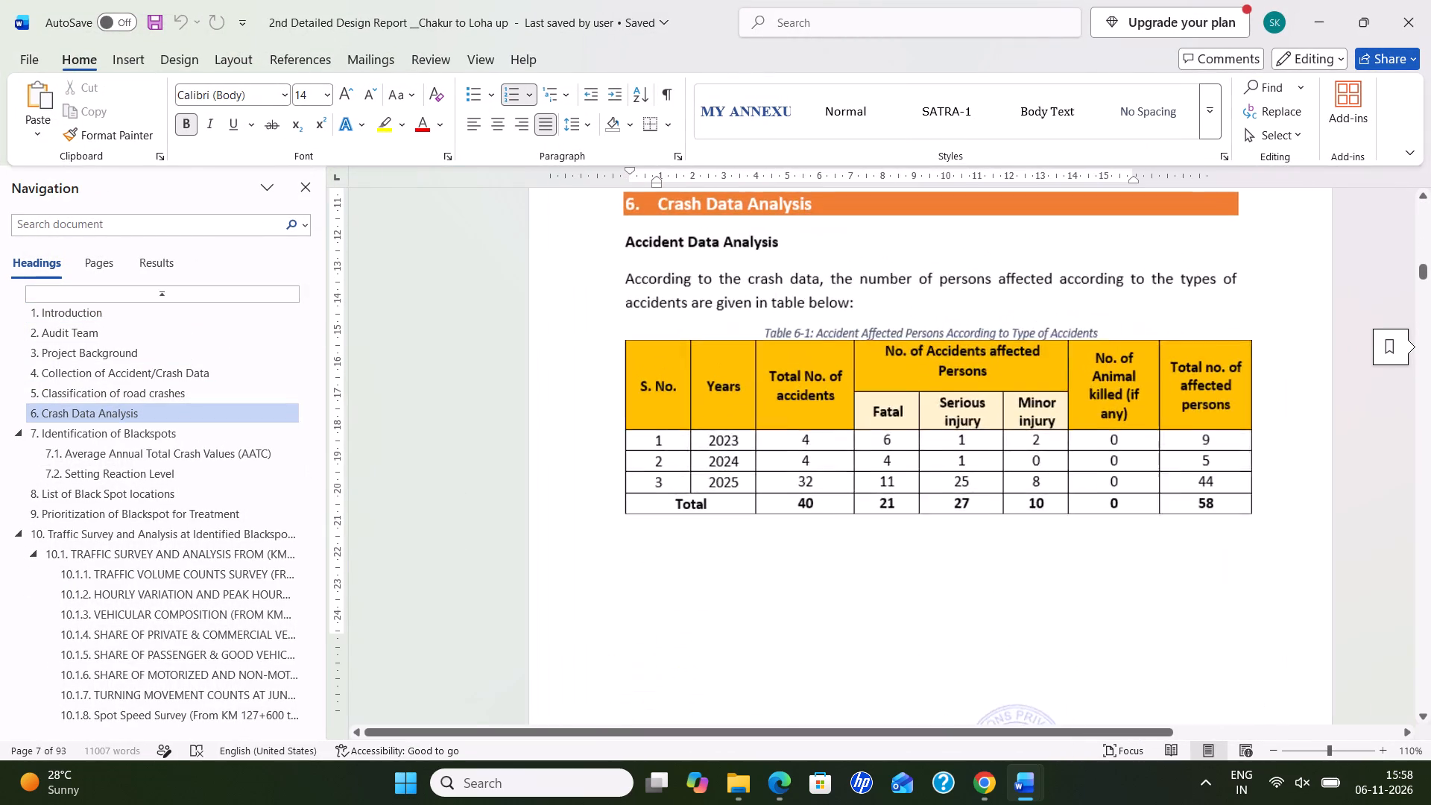
{"action": "scroll", "coordinate": [805, 450], "scroll_direction": "down", "scroll_amount": 7}
{"action": "scroll", "coordinate": [800, 443], "scroll_direction": "up", "scroll_amount": 1}
{"action": "scroll", "coordinate": [800, 443], "scroll_direction": "down", "scroll_amount": 3}
{"action": "scroll", "coordinate": [800, 443], "scroll_direction": "up", "scroll_amount": 1}
{"action": "scroll", "coordinate": [800, 443], "scroll_direction": "down", "scroll_amount": 5}
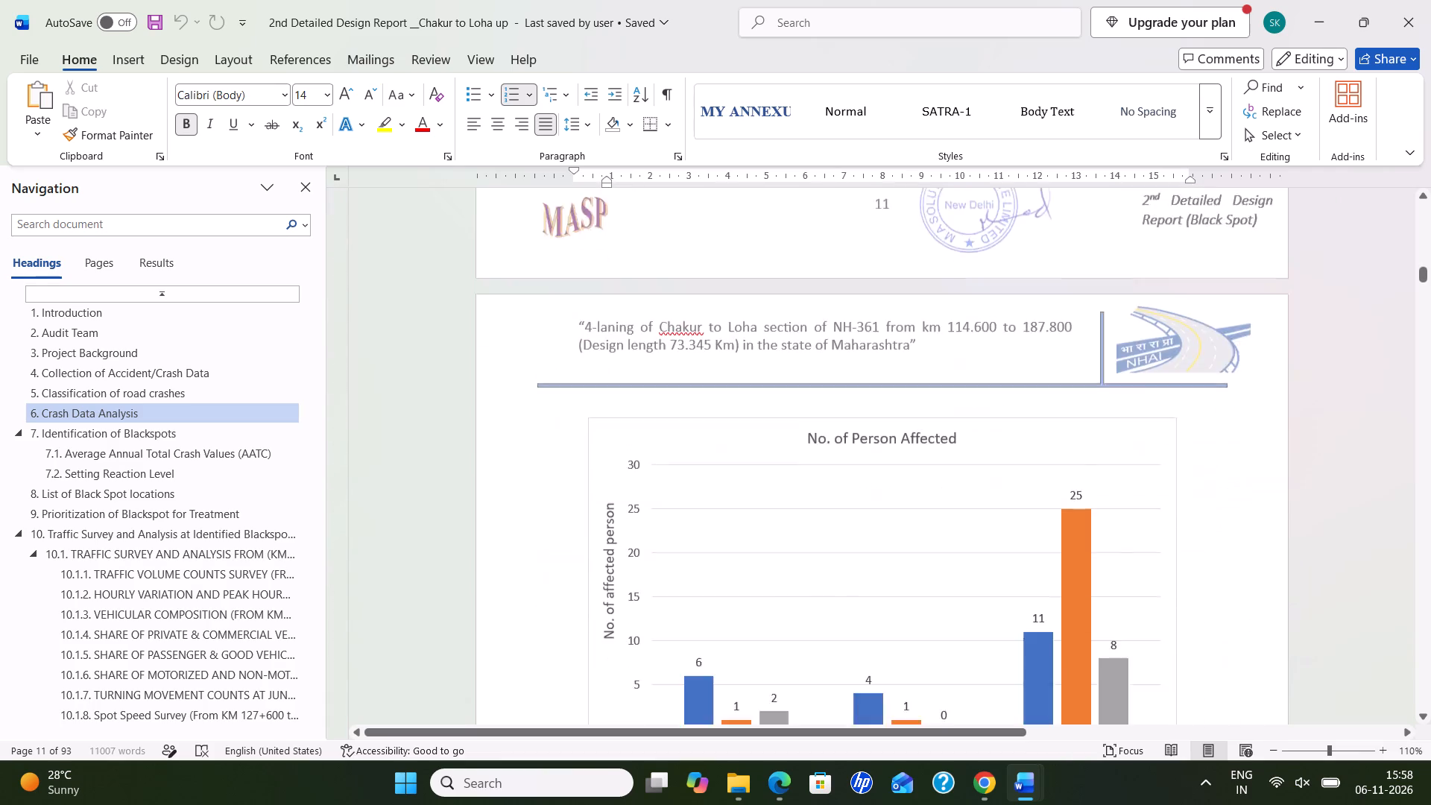
{"action": "scroll", "coordinate": [800, 443], "scroll_direction": "down", "scroll_amount": 7}
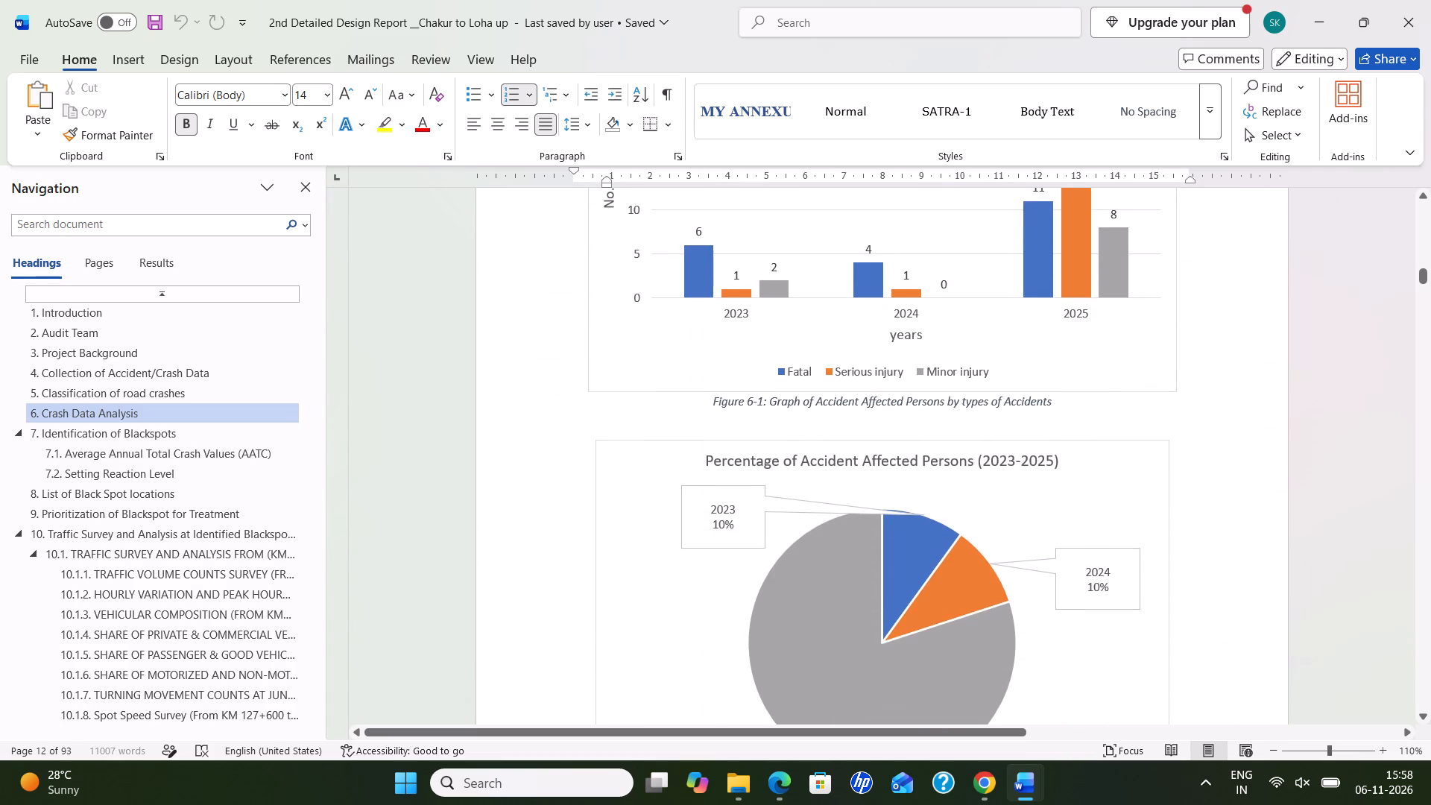
Compare the yearly charts in Figures 6-1 and 6-2 between the Chakur–Loha and Ausa–Chakur reports.
{"action": "key", "text": "alt+Tab"}
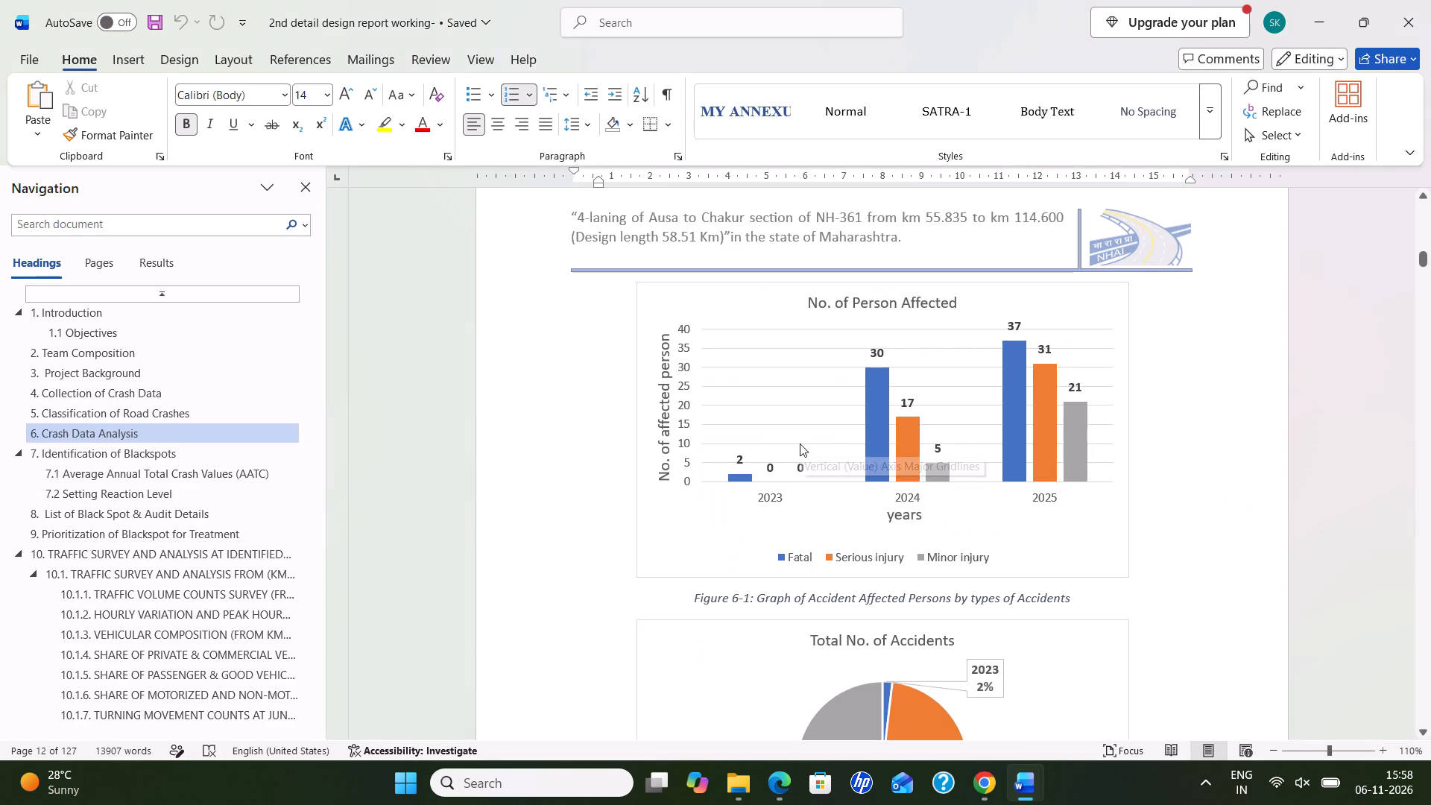
{"action": "key", "text": "alt+Tab"}
{"action": "scroll", "coordinate": [800, 443], "scroll_direction": "down", "scroll_amount": 3}
{"action": "scroll", "coordinate": [800, 443], "scroll_direction": "up", "scroll_amount": 1}
{"action": "scroll", "coordinate": [800, 443], "scroll_direction": "down", "scroll_amount": 1}
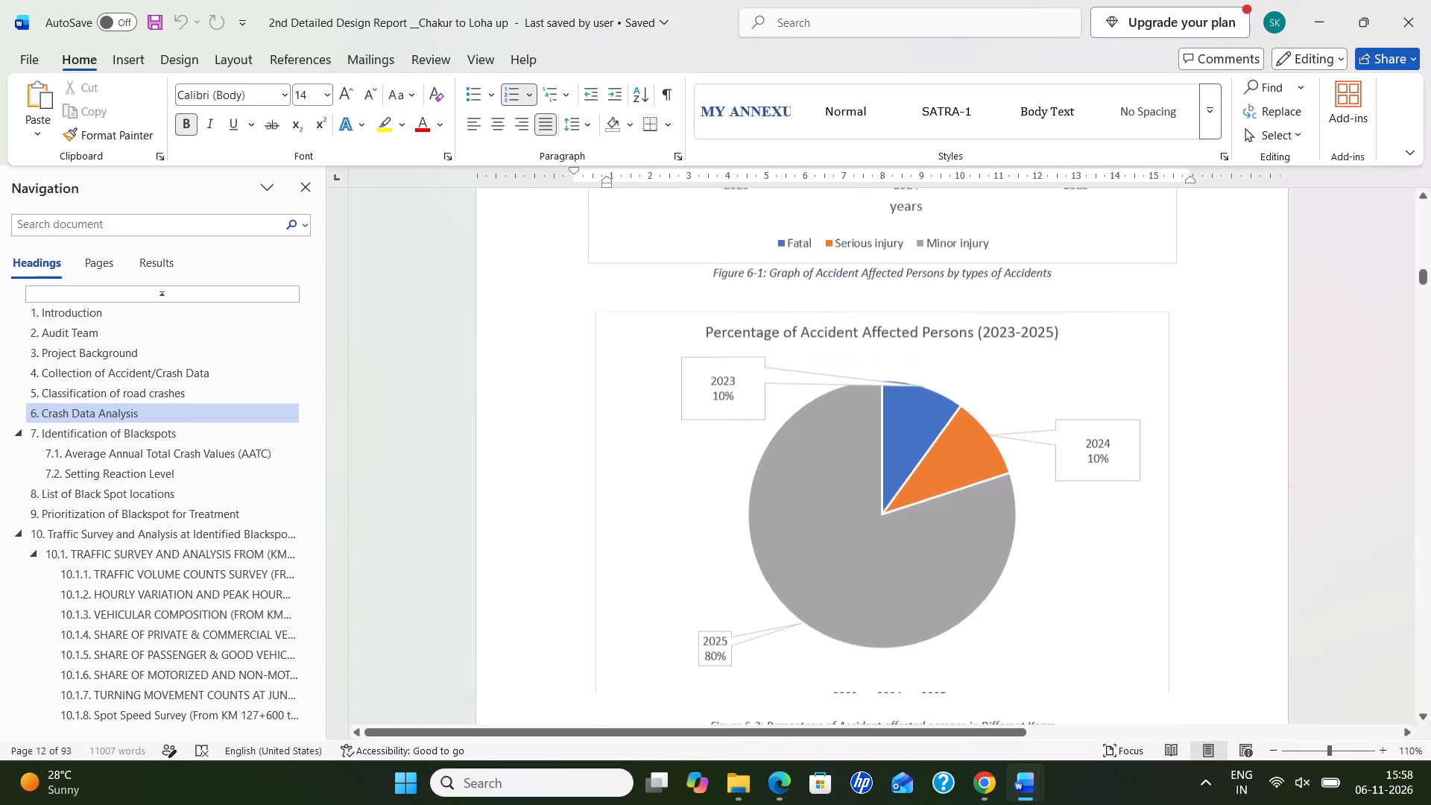
{"action": "scroll", "coordinate": [800, 443], "scroll_direction": "down", "scroll_amount": 1}
{"action": "scroll", "coordinate": [800, 443], "scroll_direction": "up", "scroll_amount": 1}
{"action": "scroll", "coordinate": [800, 443], "scroll_direction": "down", "scroll_amount": 2}
{"action": "key", "text": "alt+Tab"}
{"action": "scroll", "coordinate": [810, 470], "scroll_direction": "up", "scroll_amount": 13}
{"action": "scroll", "coordinate": [834, 441], "scroll_direction": "down", "scroll_amount": 17}
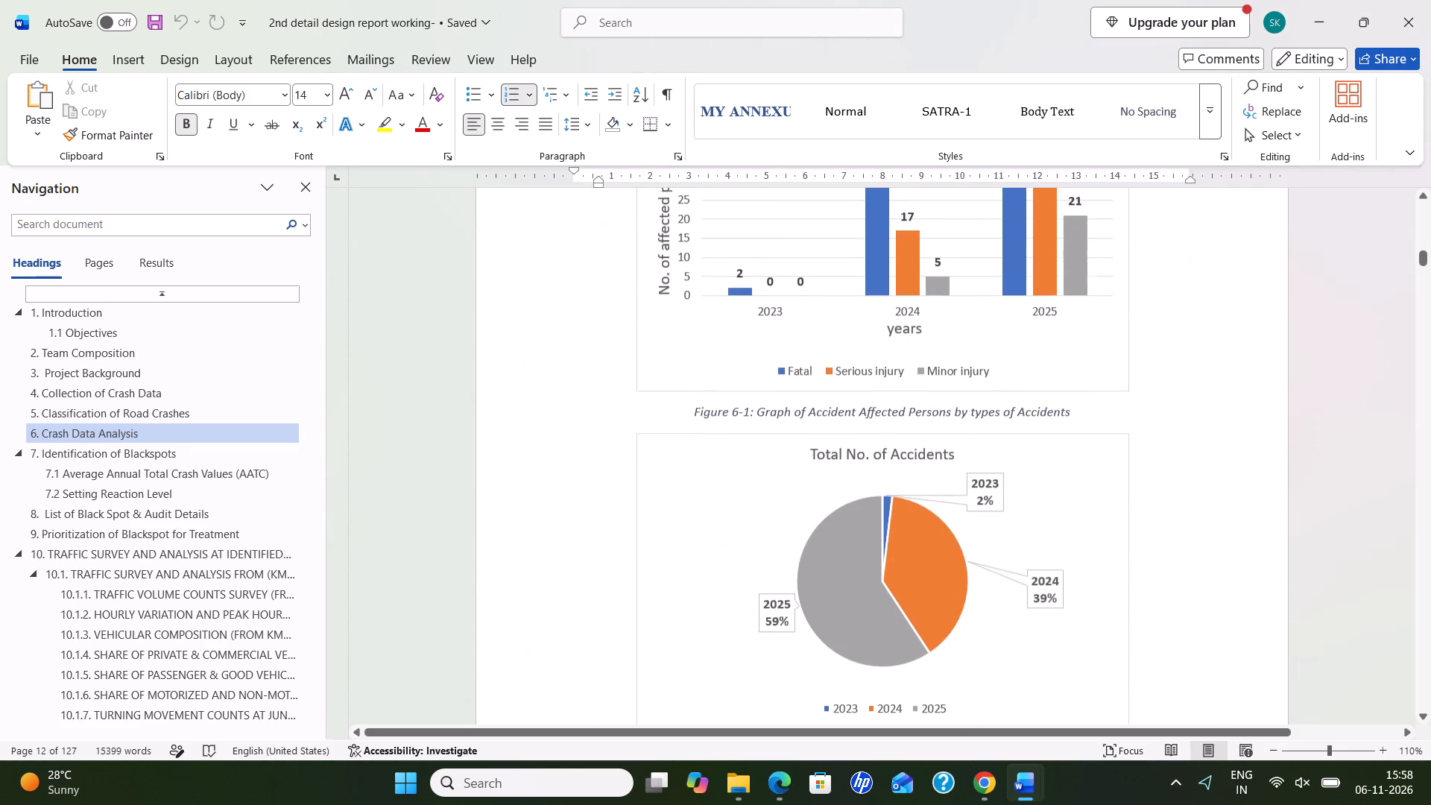
Replace the Ausa–Chakur yearly pie chart's title with "Percentage of Accident Affected Persons (2023-2025)", copied from the Chakur–Loha report's Figure 6-2 chart.
{"action": "left_click", "coordinate": [836, 444]}
{"action": "key", "text": "alt+Tab"}
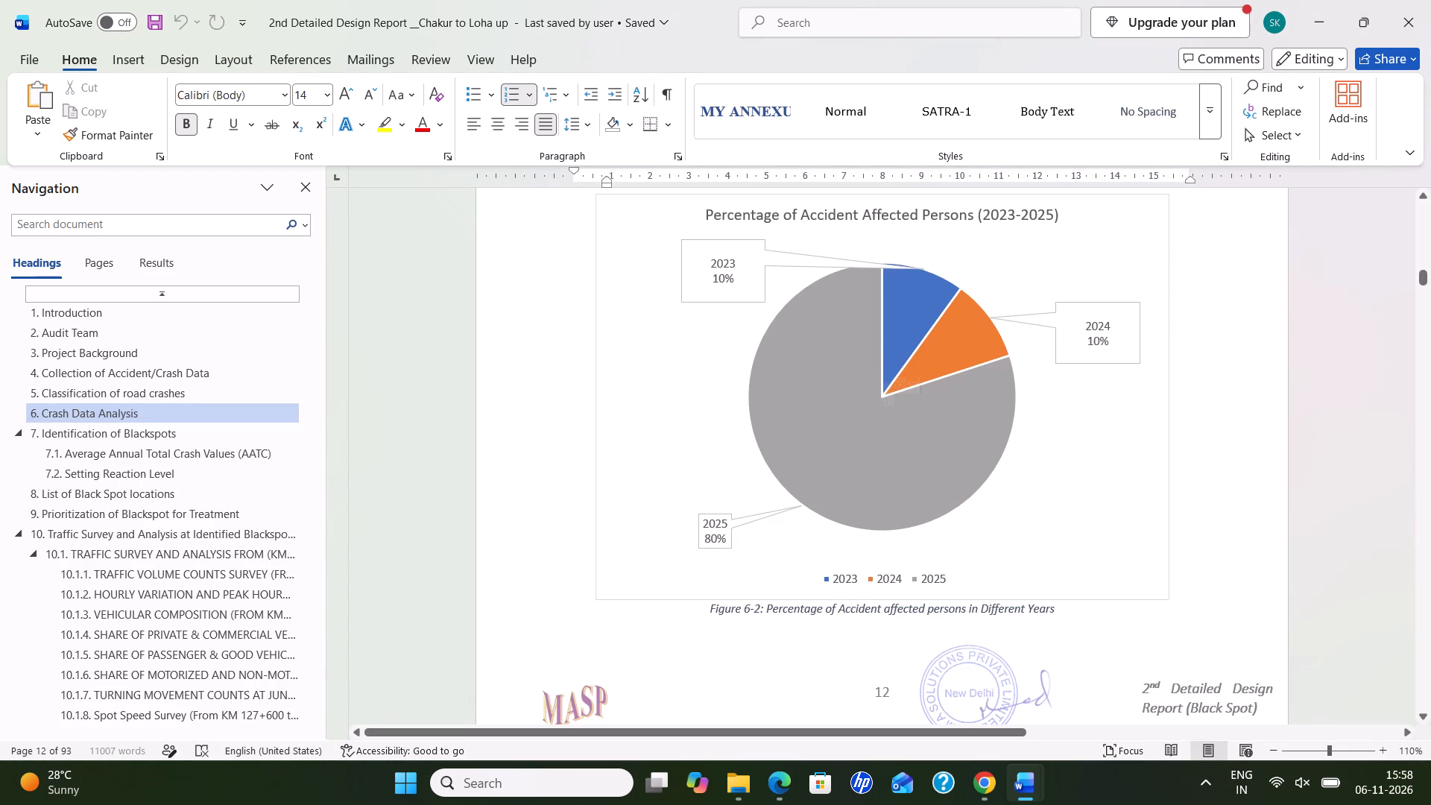
{"action": "left_click", "coordinate": [764, 221]}
{"action": "left_click_drag", "start_coordinate": [715, 215], "coordinate": [773, 218]}
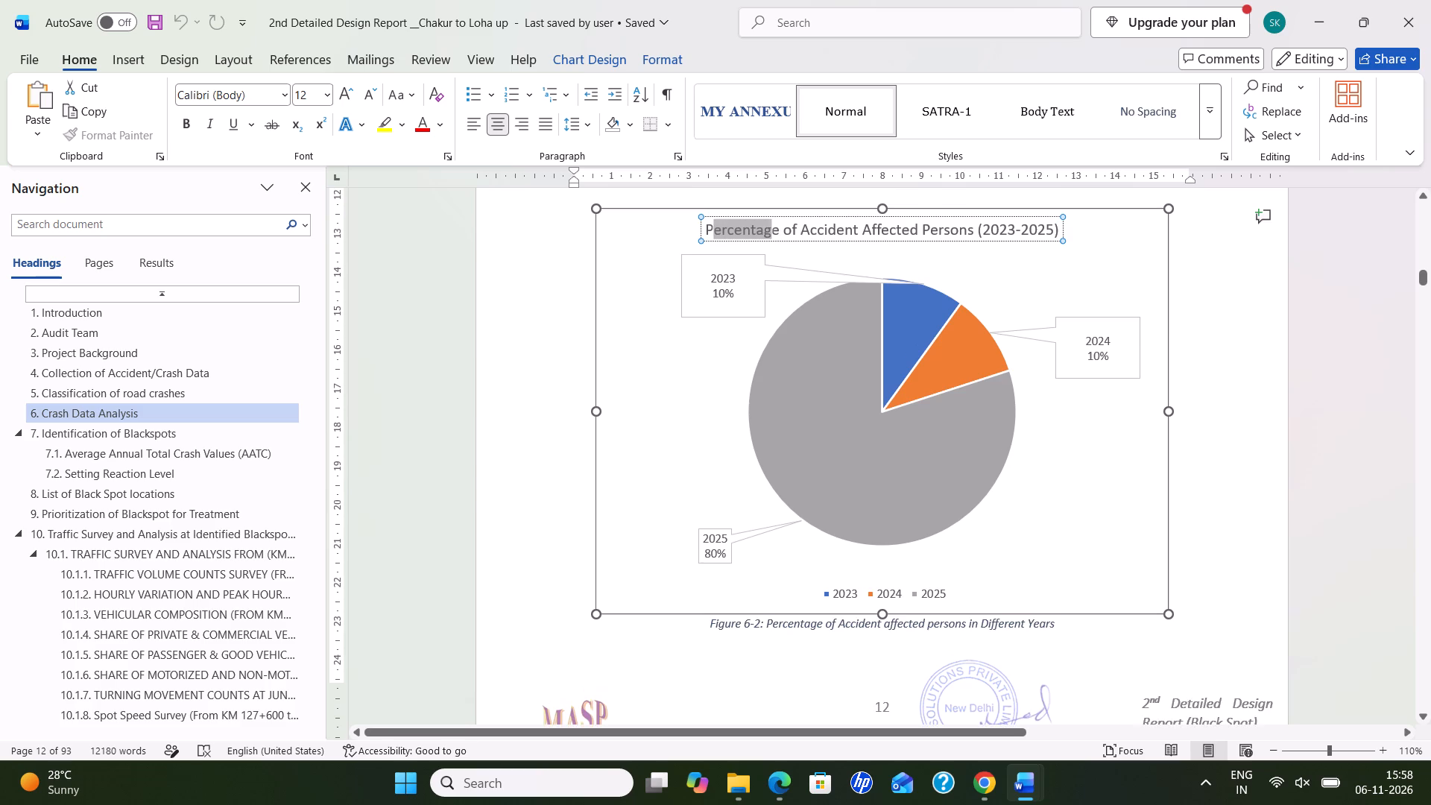
{"action": "left_click_drag", "start_coordinate": [773, 218], "coordinate": [1047, 260]}
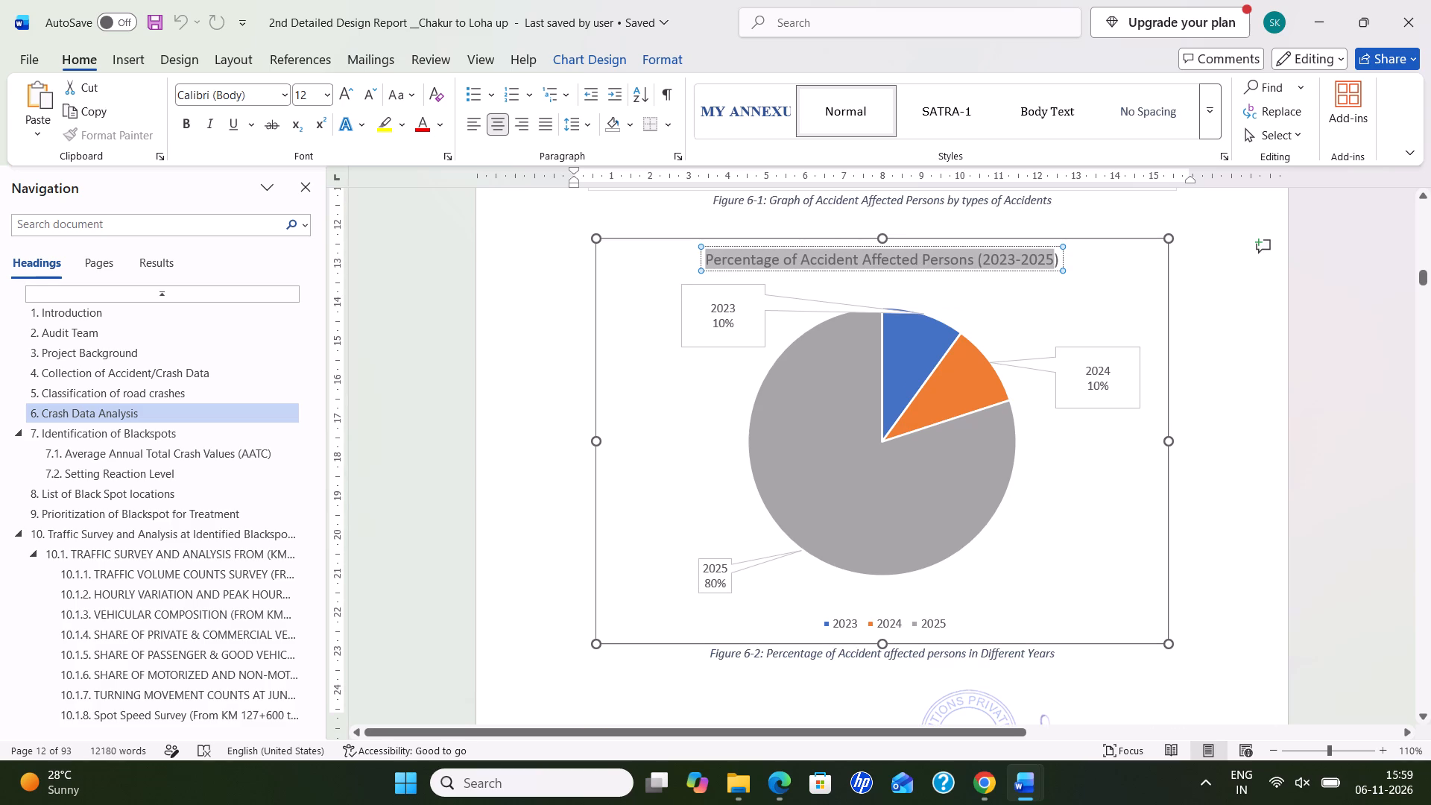
{"action": "left_click_drag", "start_coordinate": [1047, 260], "coordinate": [1059, 260]}
{"action": "key", "text": "ctrl+c"}
{"action": "key", "text": "alt+Tab"}
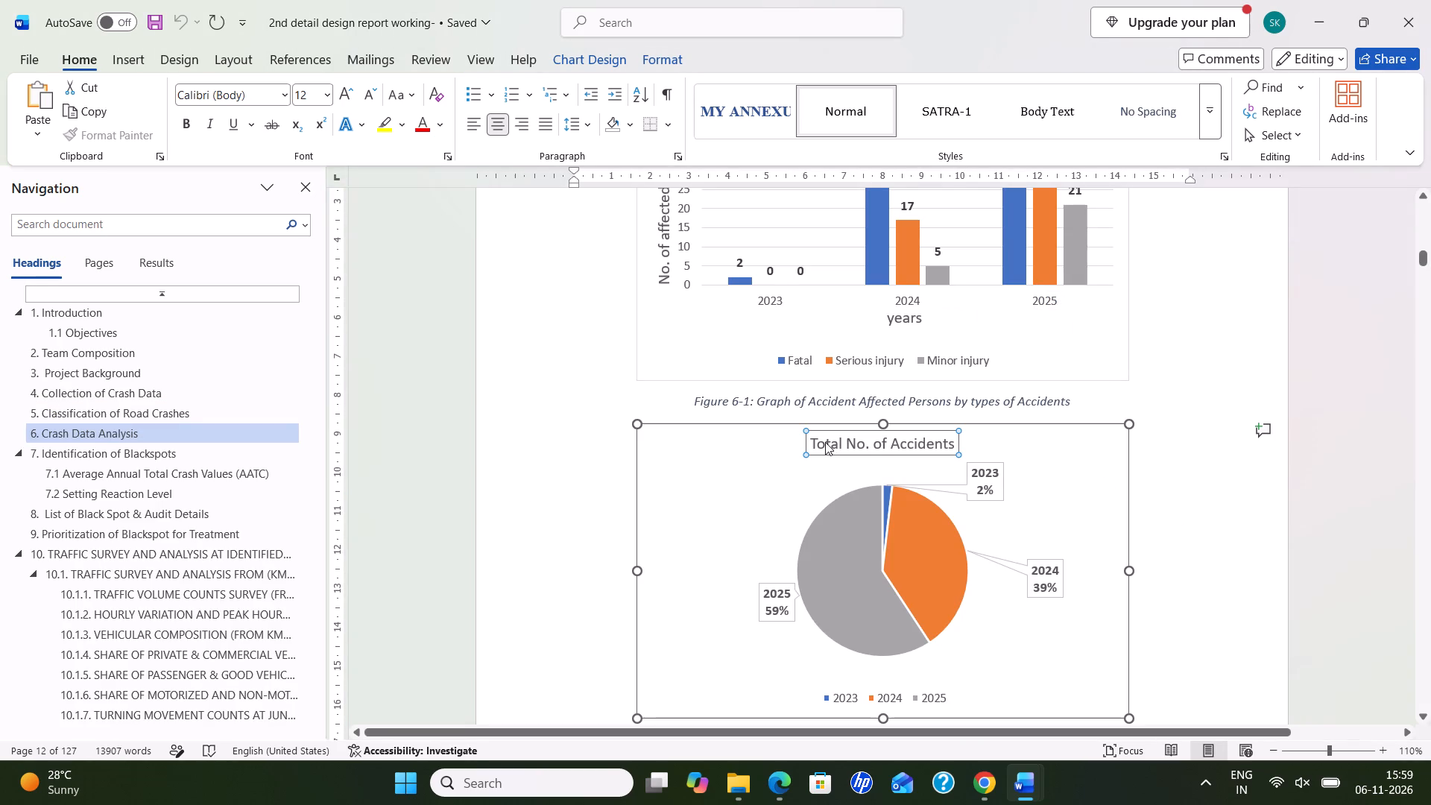
{"action": "left_click_drag", "start_coordinate": [819, 440], "coordinate": [915, 449]}
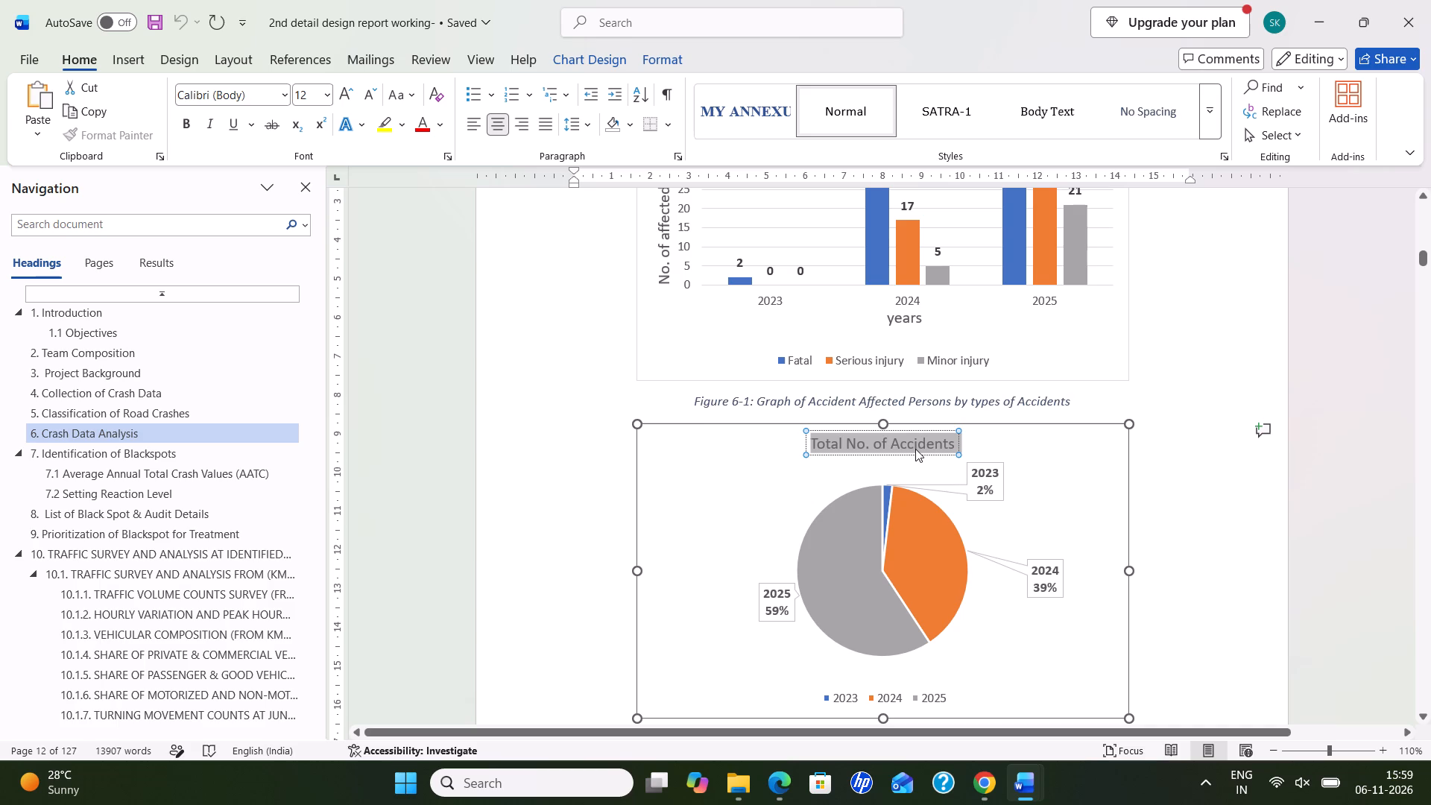
{"action": "key", "text": "ctrl+v"}
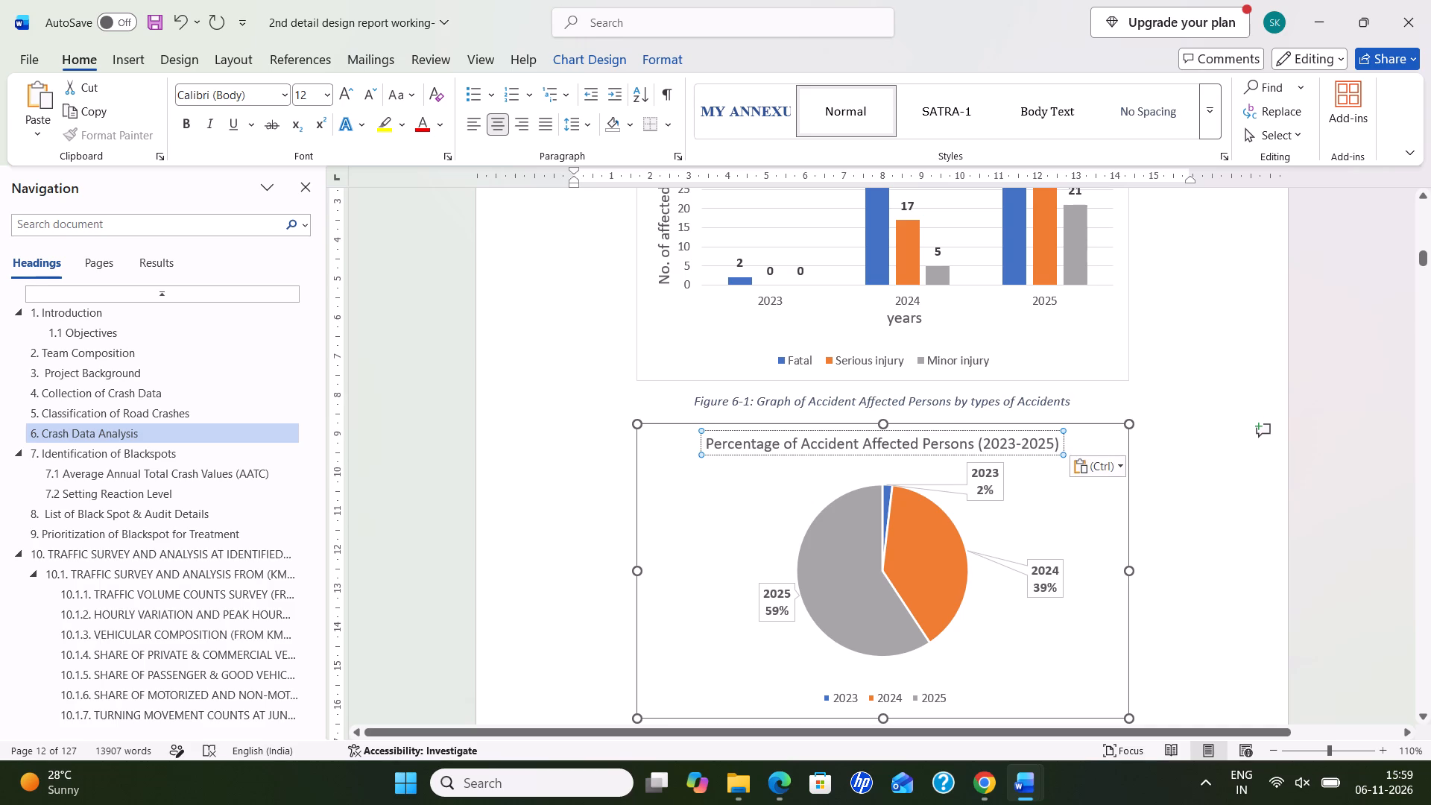
Review the text below Figure 6-2, Table 6-2 for Jan'23 to Dec'23 and the Accident Data in 2023 chart in the Ausa–Chakur report.
{"action": "scroll", "coordinate": [833, 429], "scroll_direction": "down", "scroll_amount": 4}
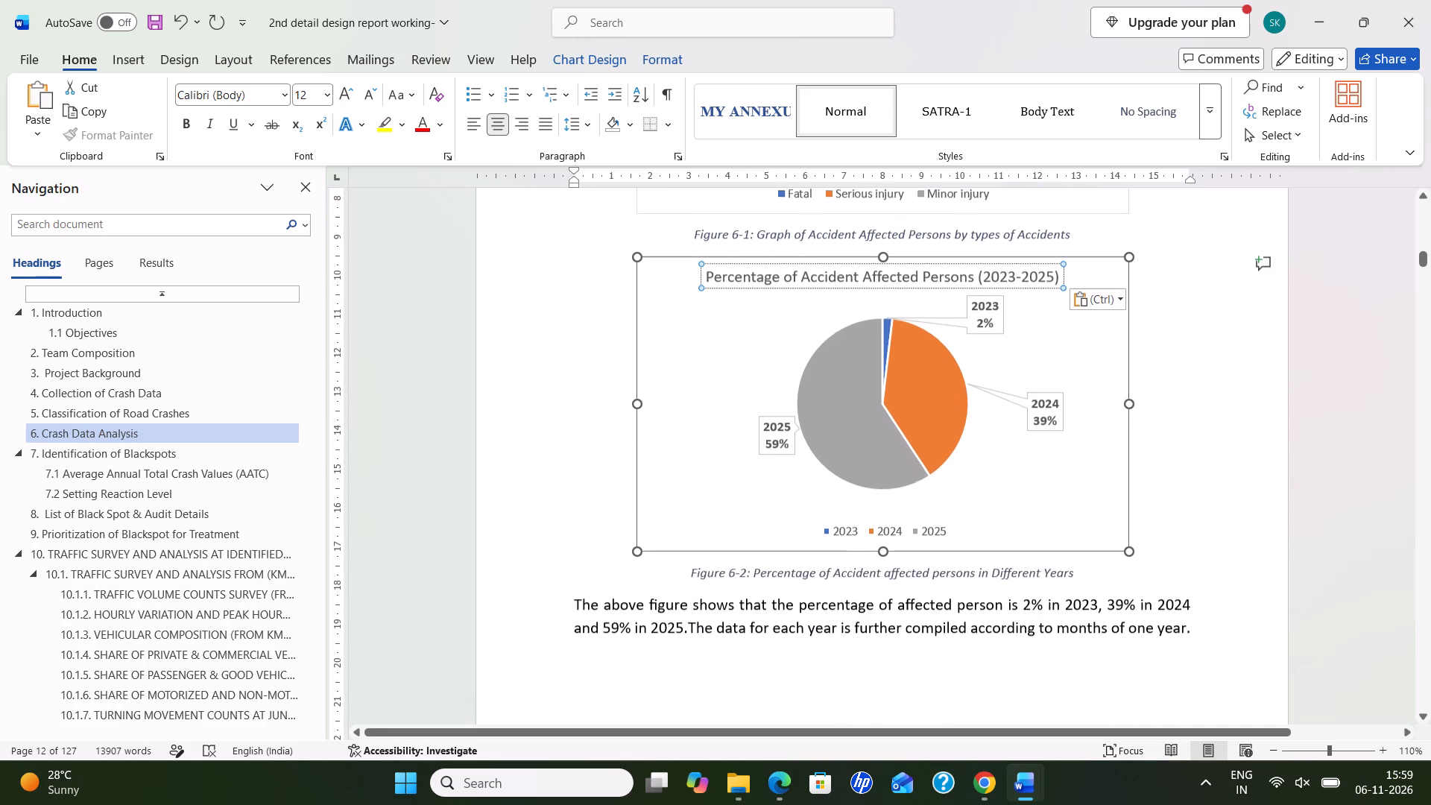
{"action": "scroll", "coordinate": [833, 434], "scroll_direction": "down", "scroll_amount": 2}
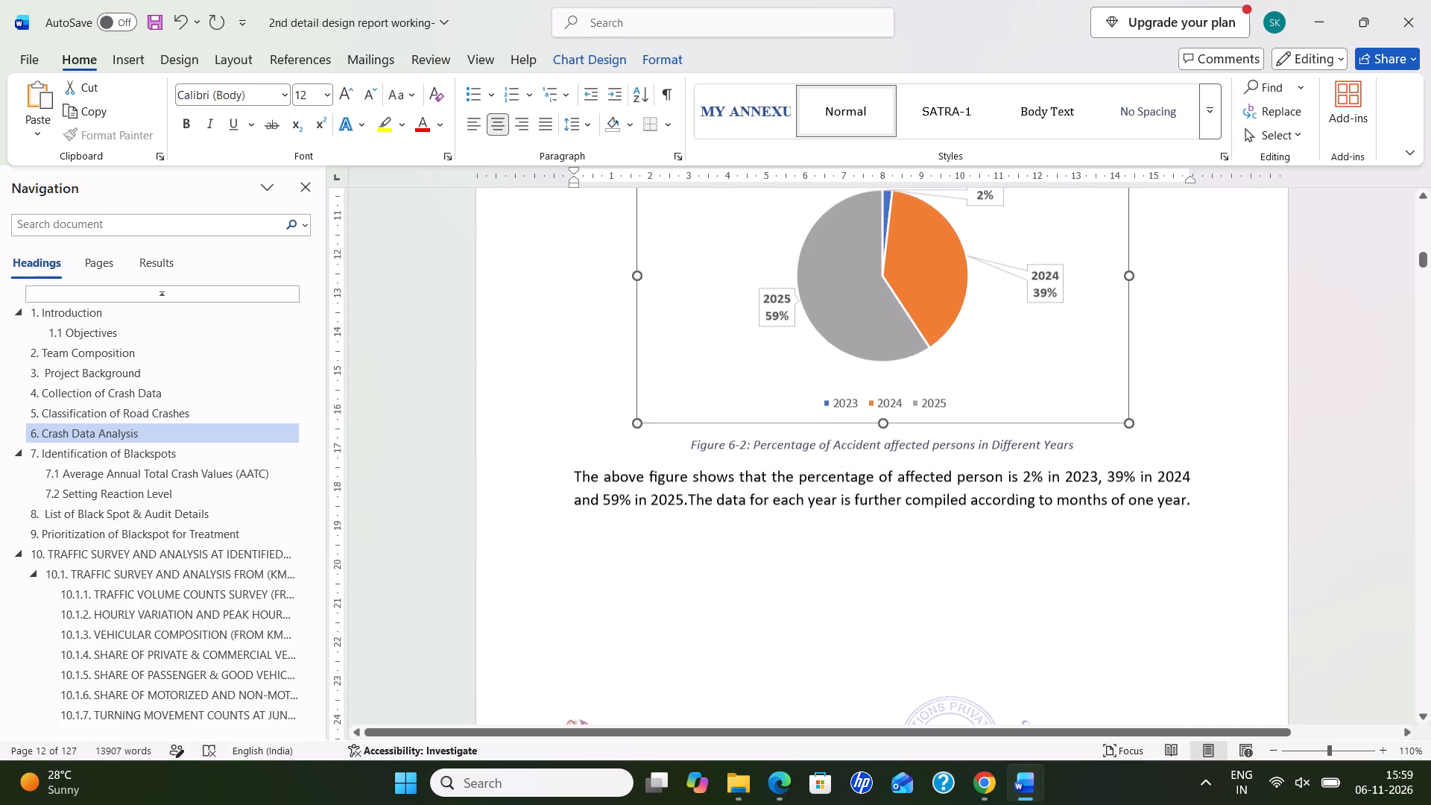
{"action": "scroll", "coordinate": [802, 401], "scroll_direction": "down", "scroll_amount": 1}
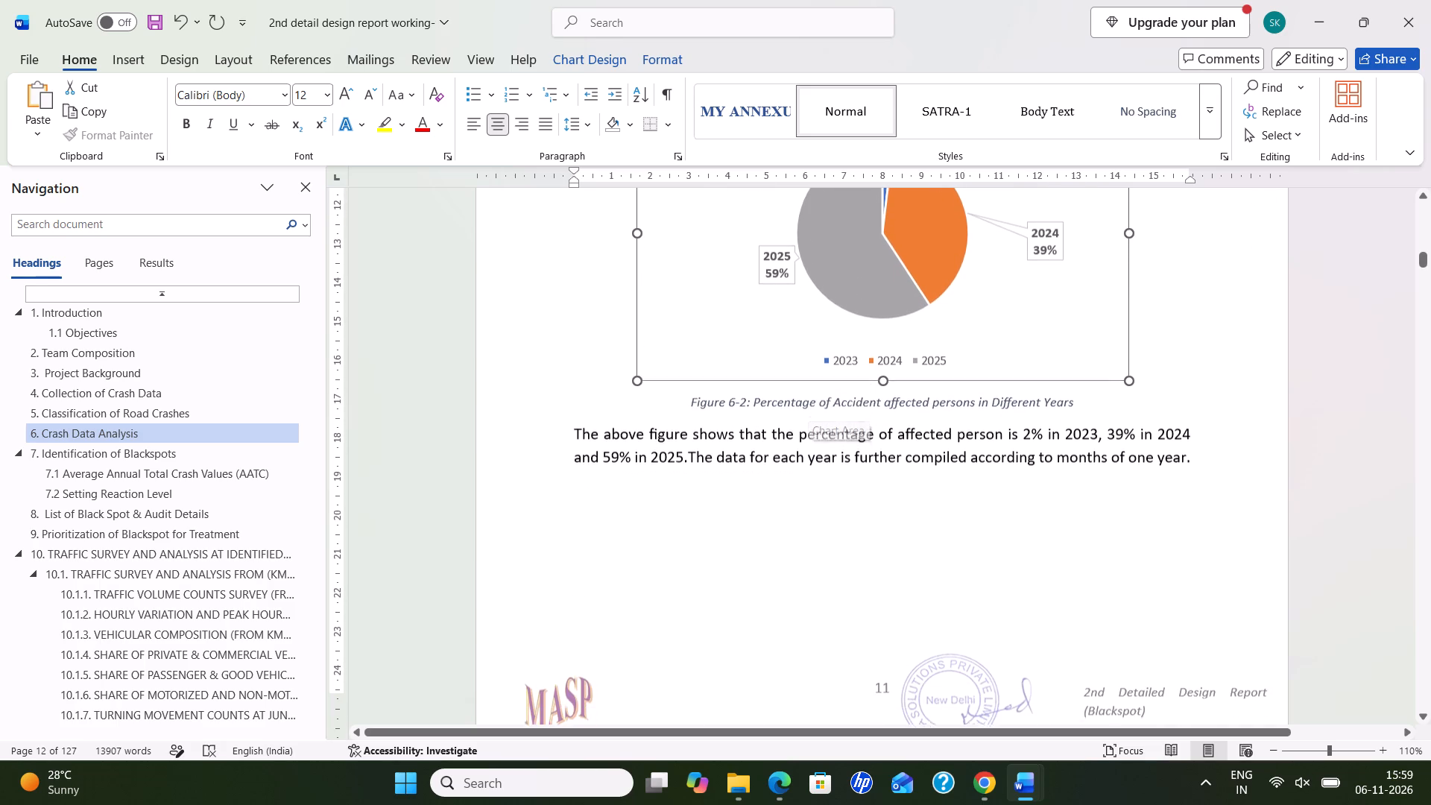
{"action": "scroll", "coordinate": [785, 391], "scroll_direction": "down", "scroll_amount": 3}
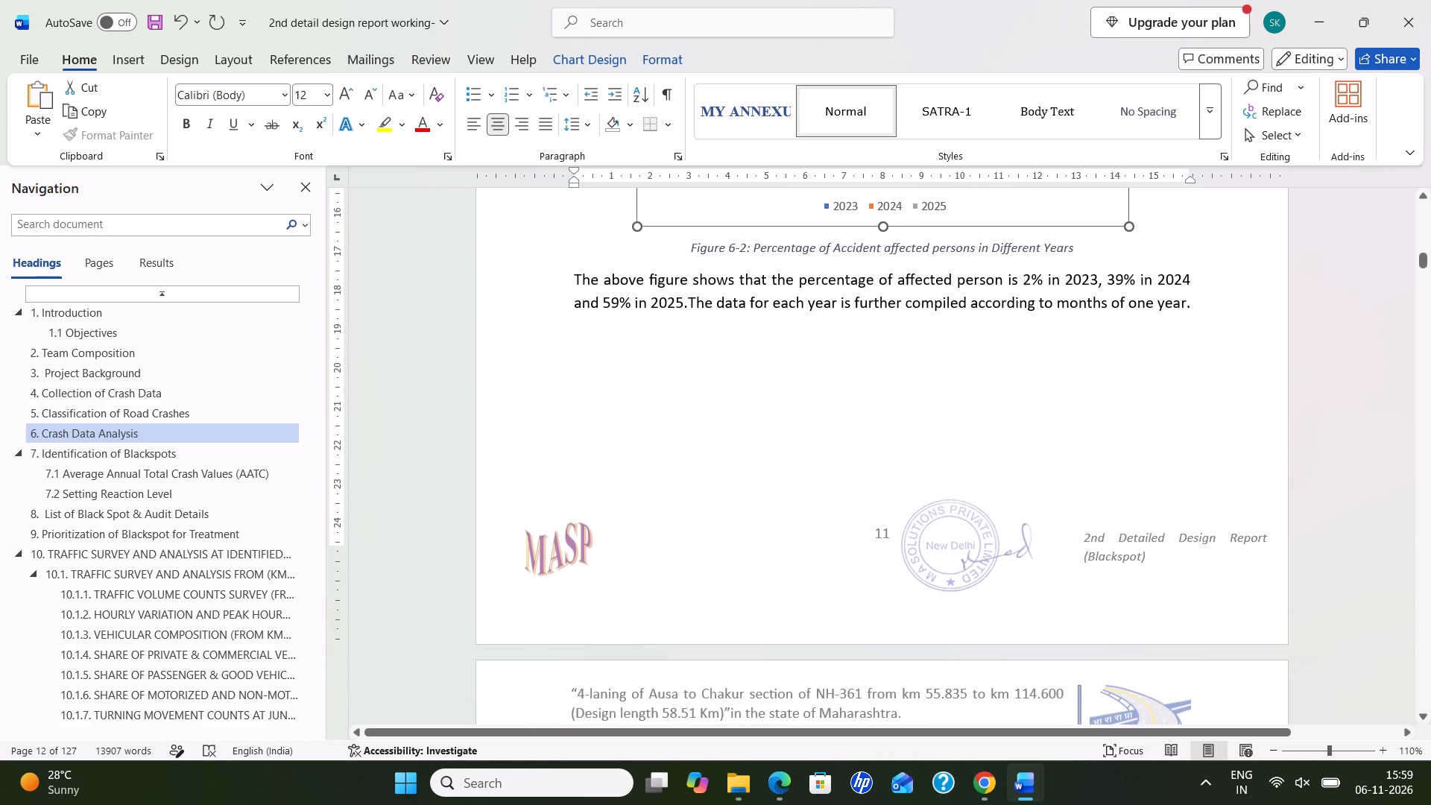
{"action": "scroll", "coordinate": [785, 391], "scroll_direction": "down", "scroll_amount": 5}
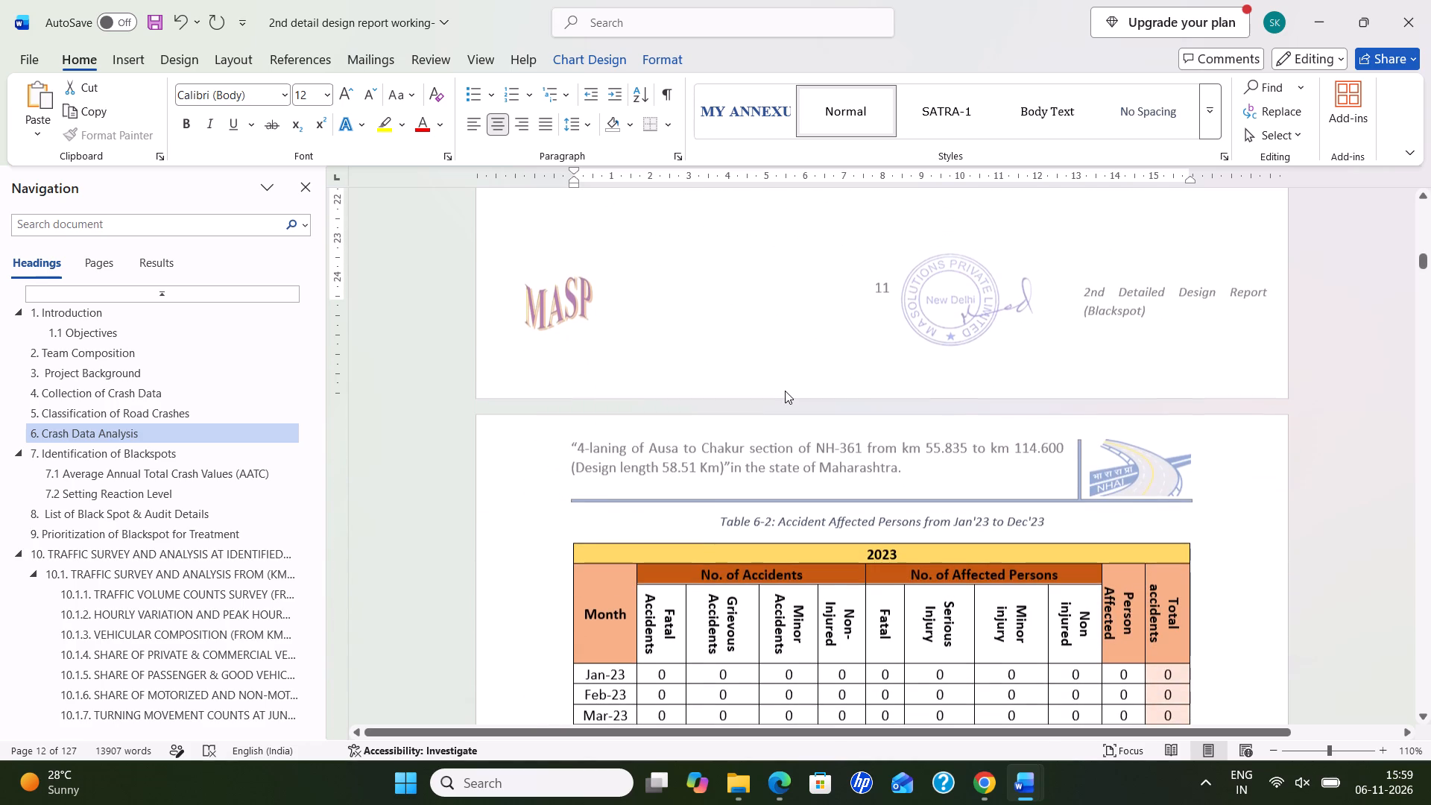
{"action": "scroll", "coordinate": [785, 391], "scroll_direction": "down", "scroll_amount": 6}
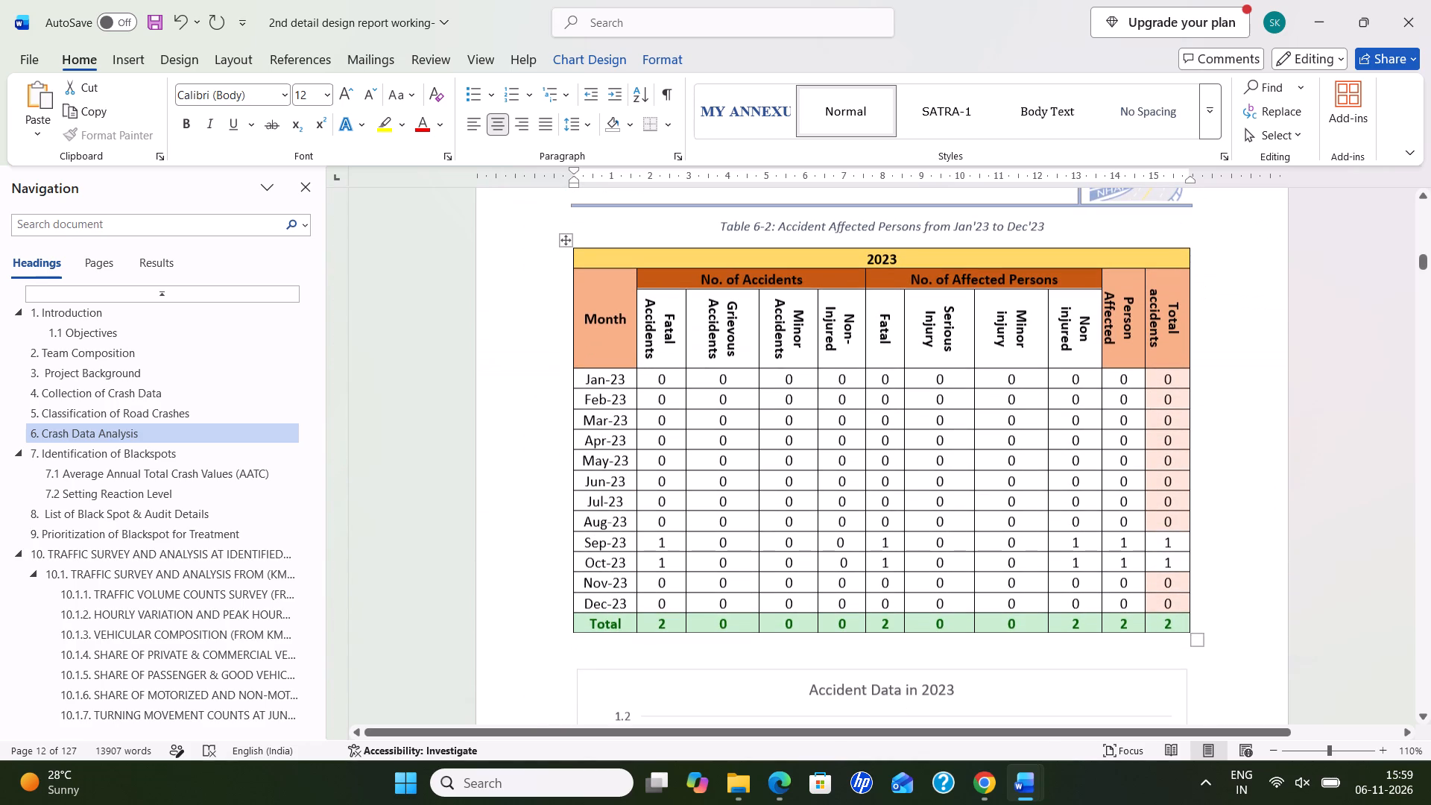
{"action": "scroll", "coordinate": [785, 391], "scroll_direction": "down", "scroll_amount": 3}
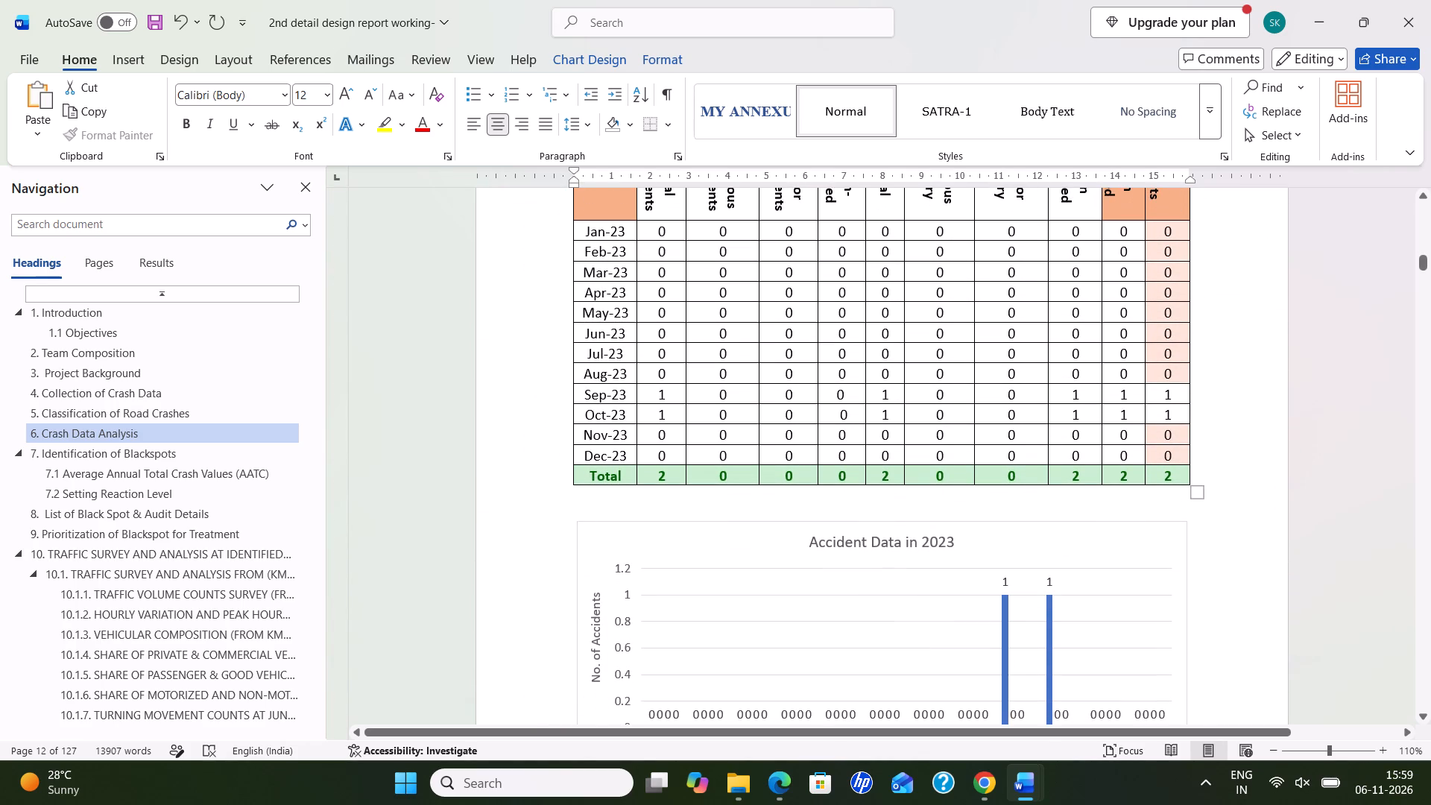